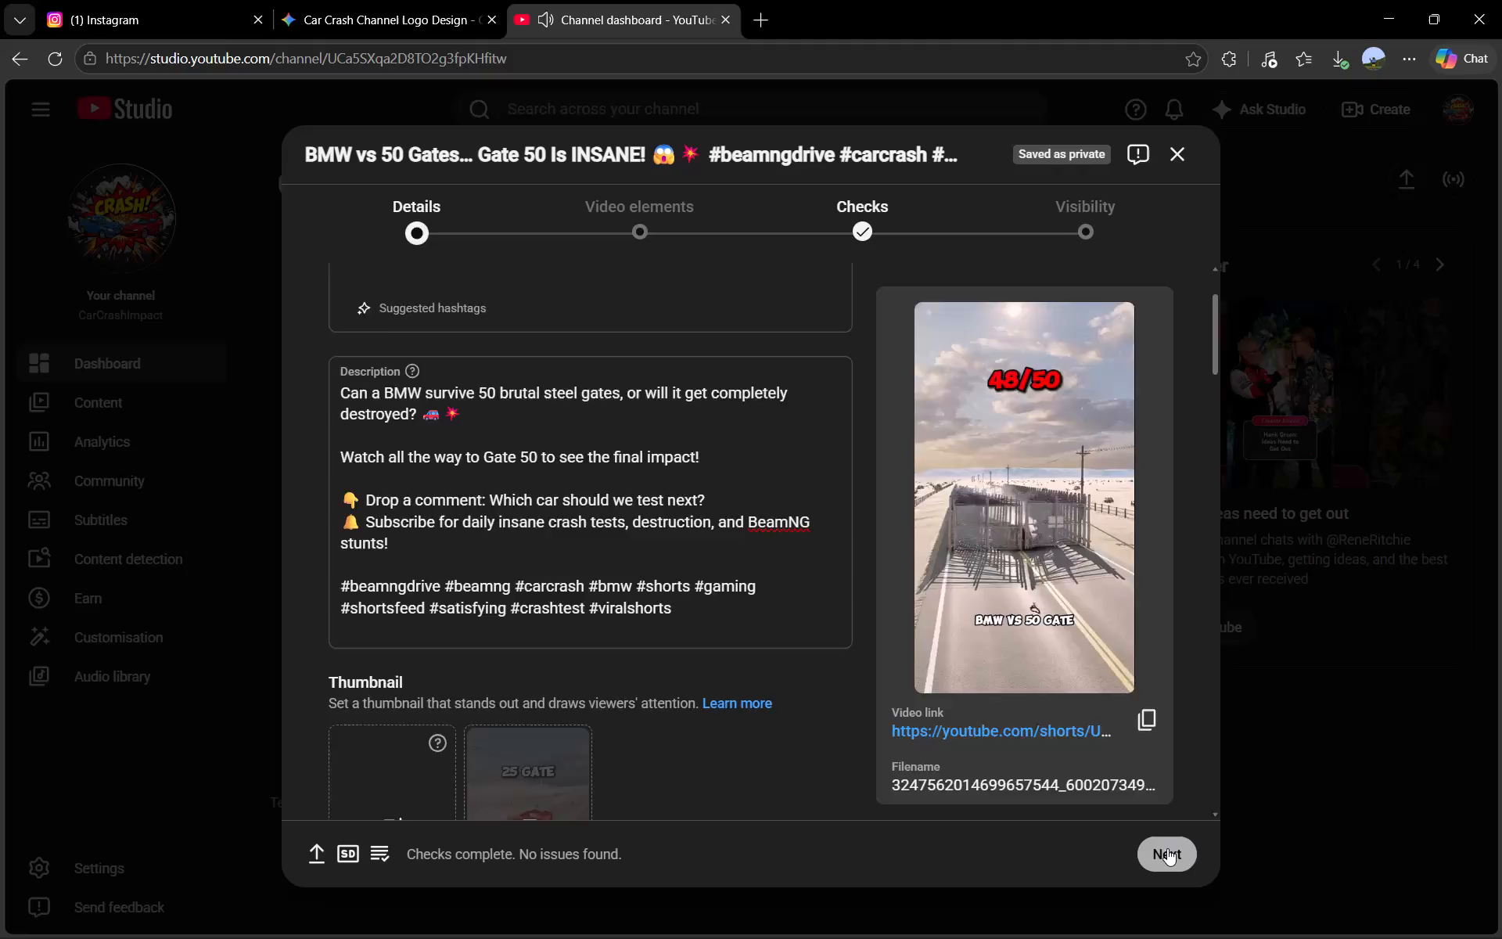
Advance the BMW vs 50 Gates upload to its visibility settings and set its public schedule to 1 Nov 2026 at 02:30.
click(1167, 848)
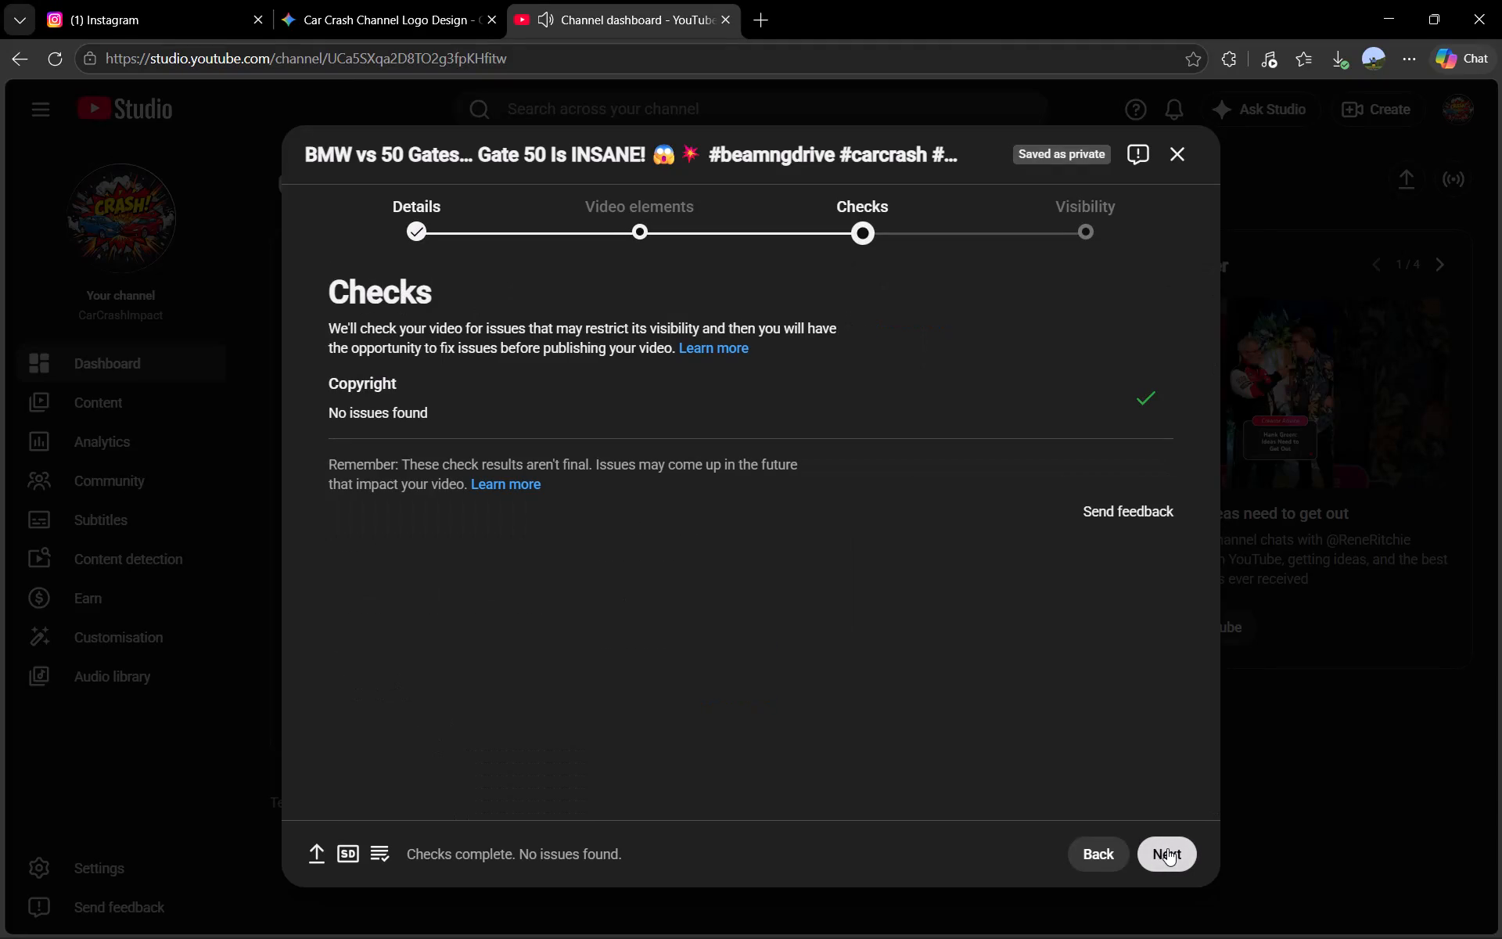
click(1167, 848)
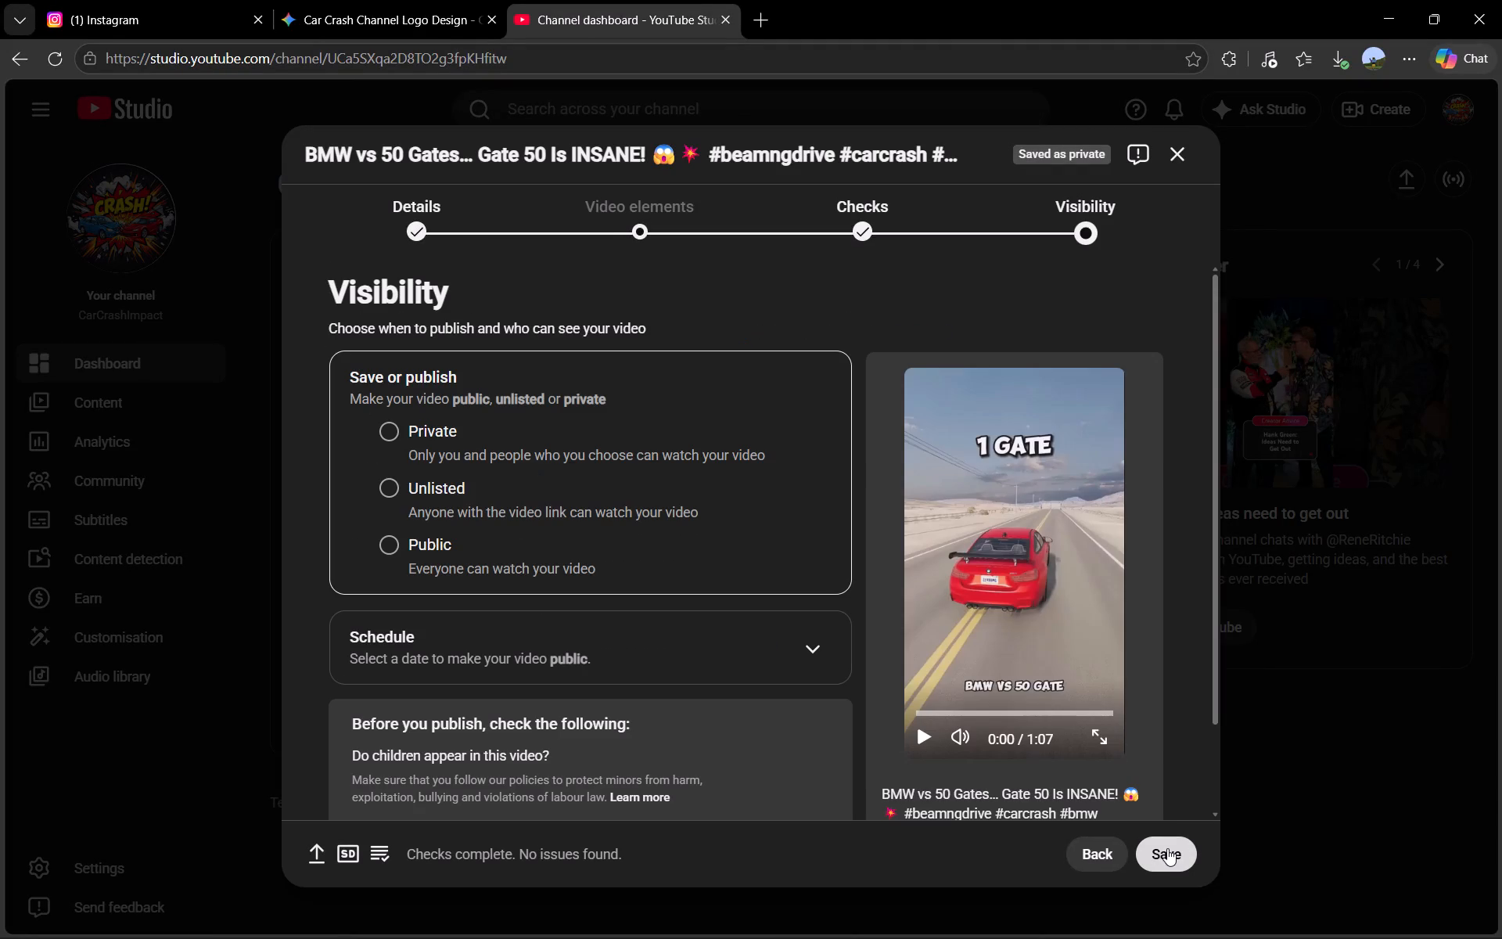
click(393, 545)
click(469, 674)
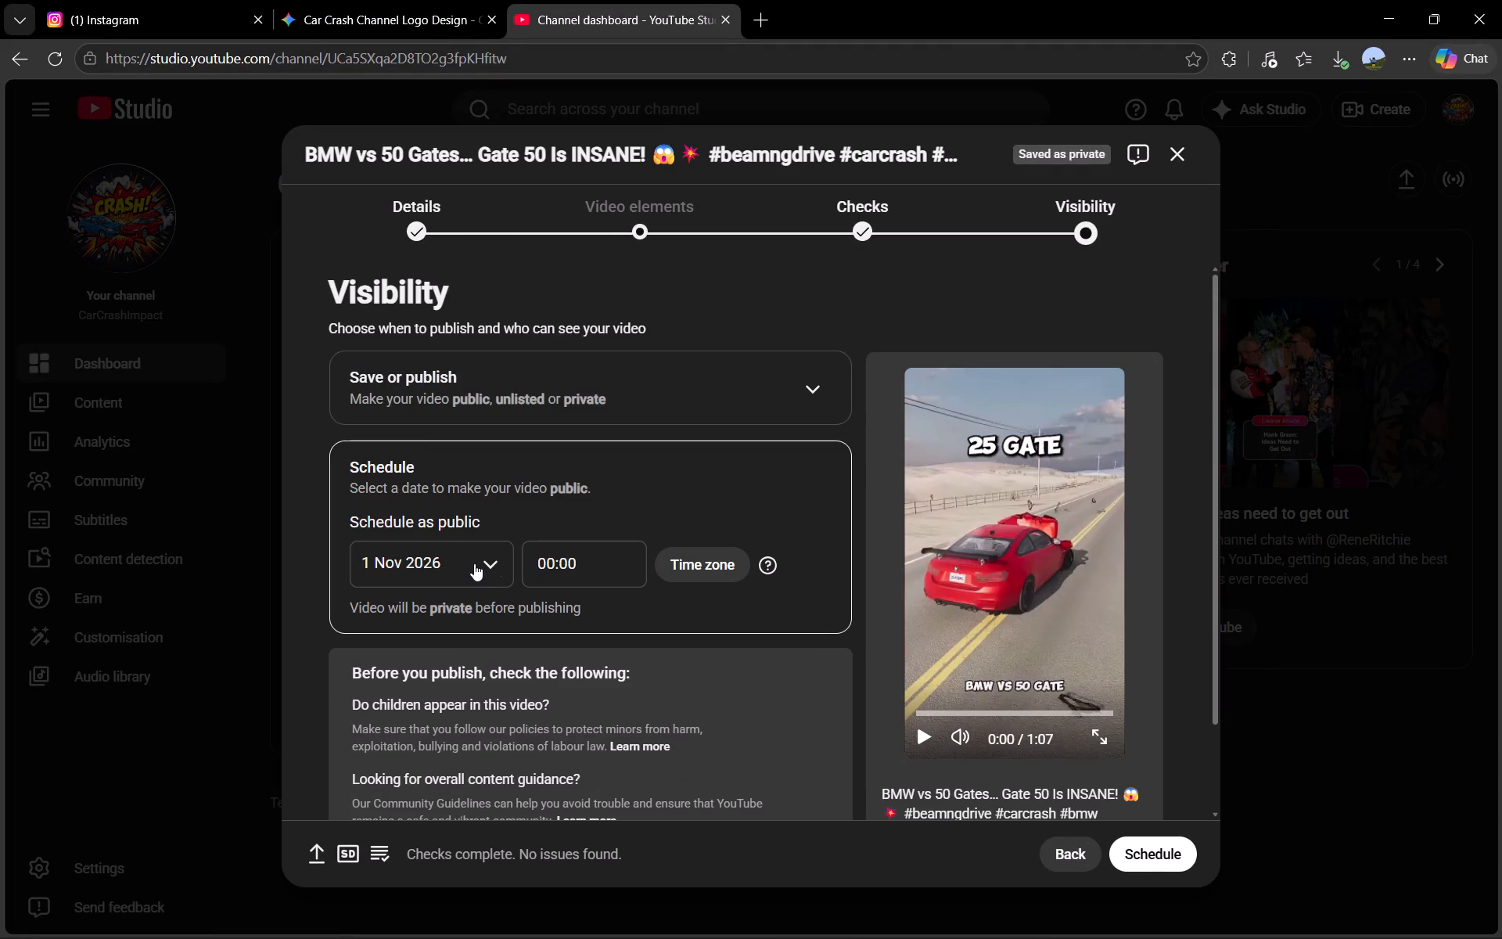
click(609, 569)
scroll(584, 732, down, 2)
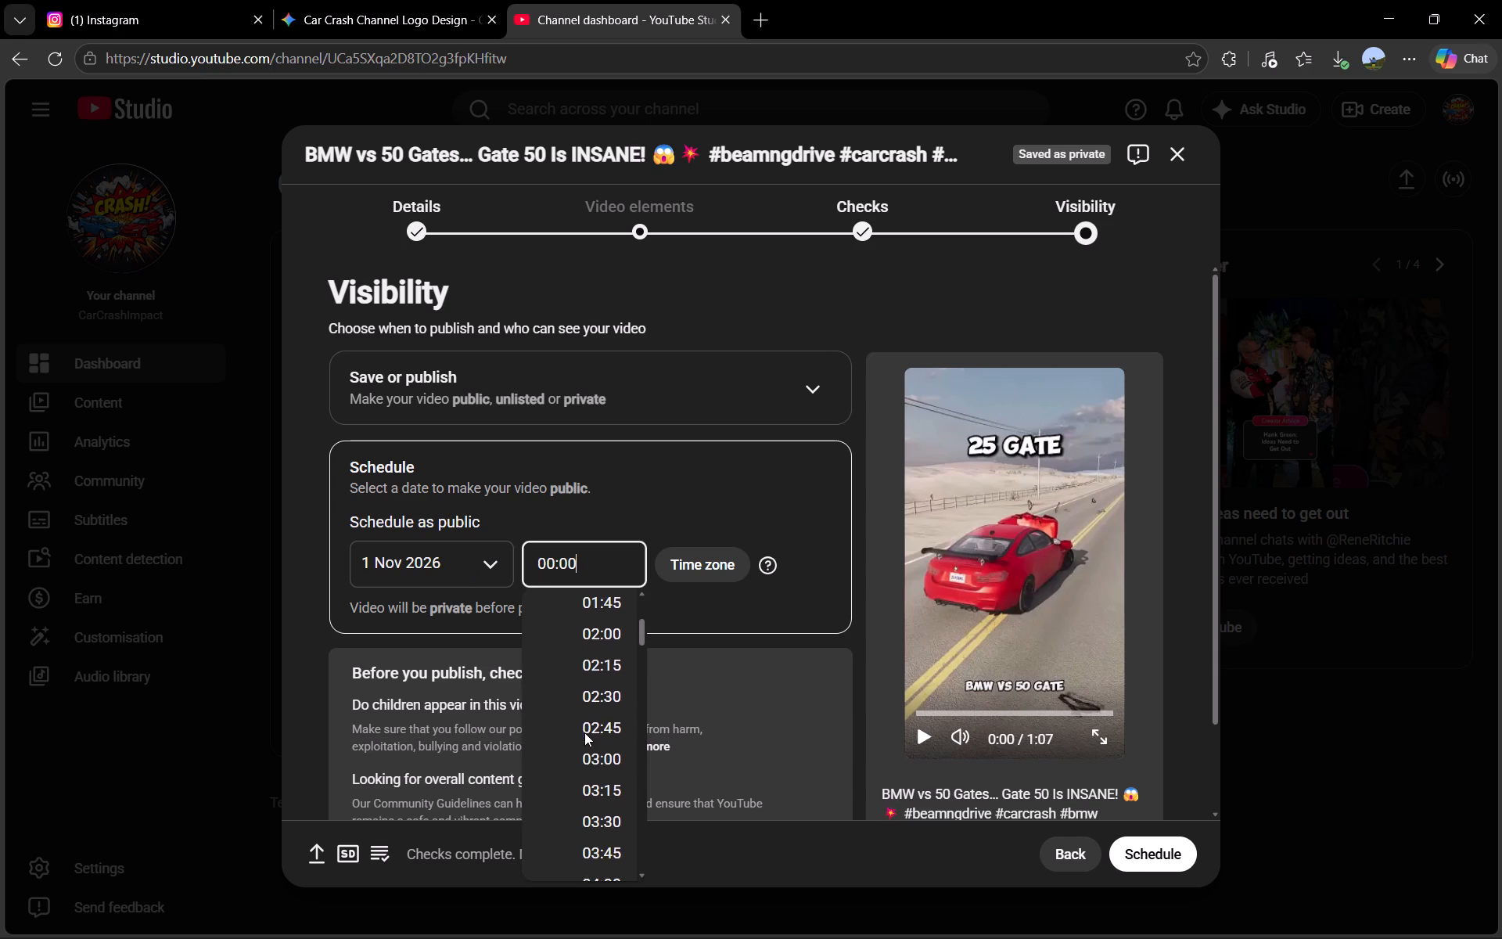
scroll(584, 732, down, 1)
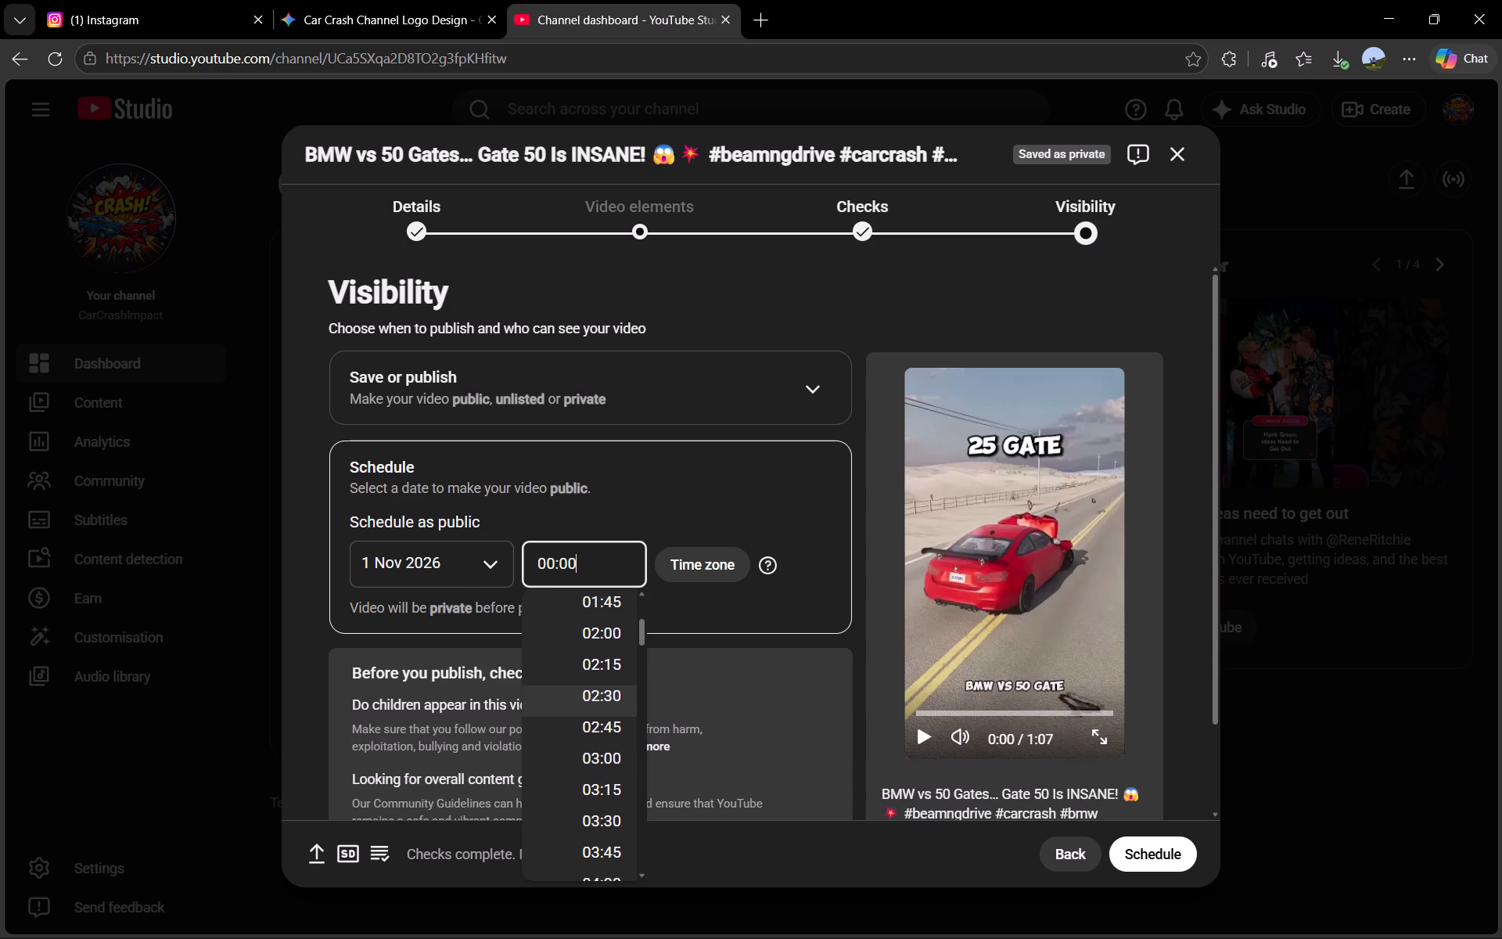
click(606, 695)
Set the schedule's time zone to (GMT+05:30) Kolkata.
click(709, 573)
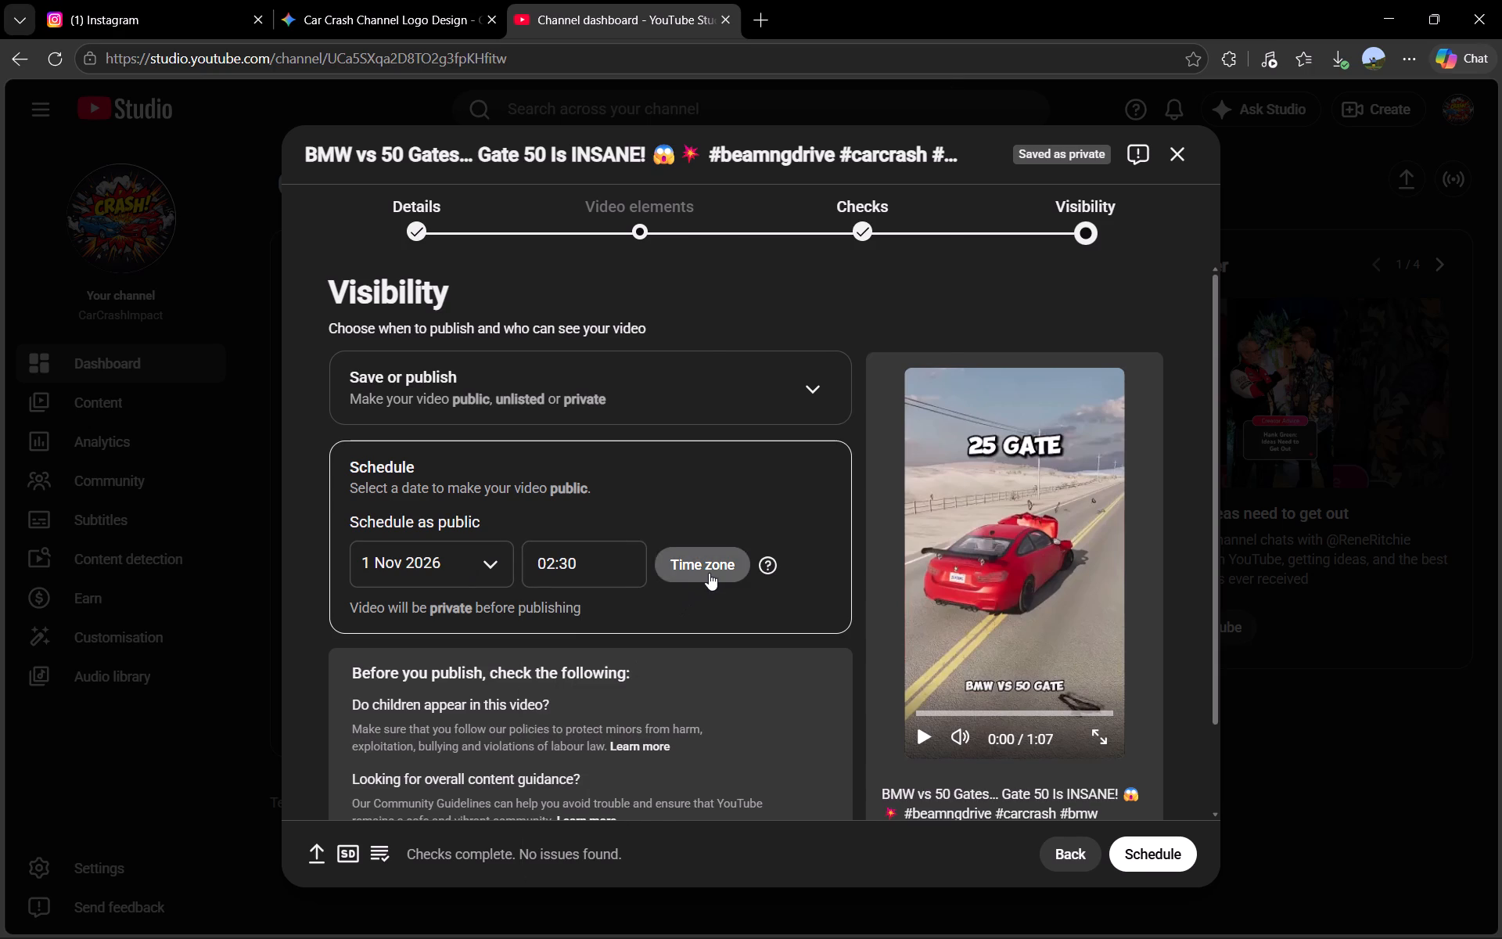
click(709, 573)
click(709, 573)
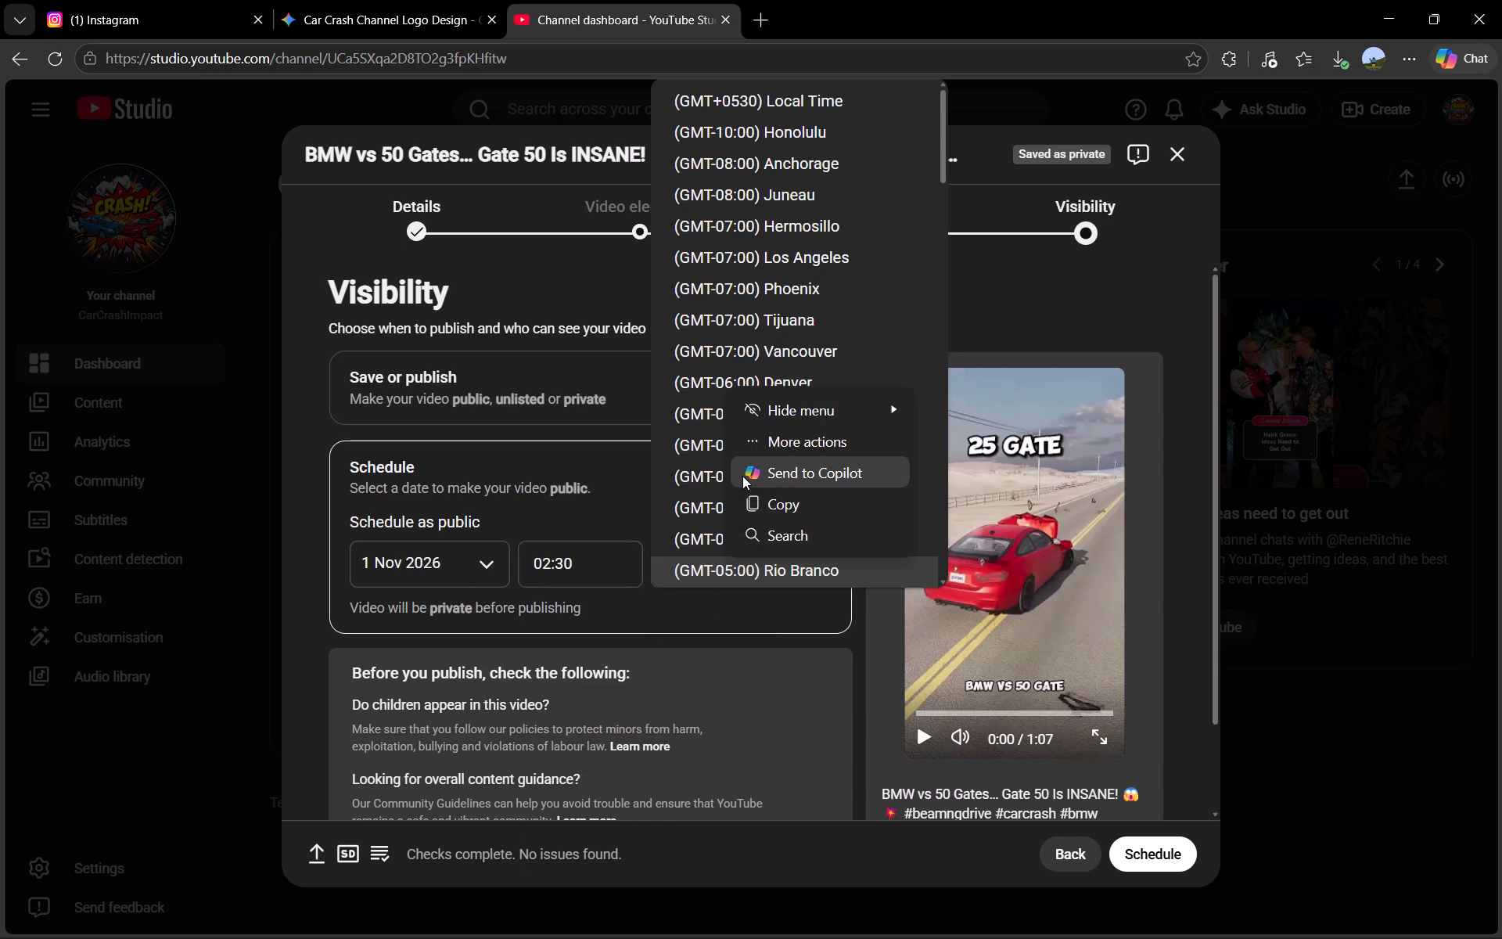
scroll(742, 476, down, 5)
scroll(738, 338, down, 4)
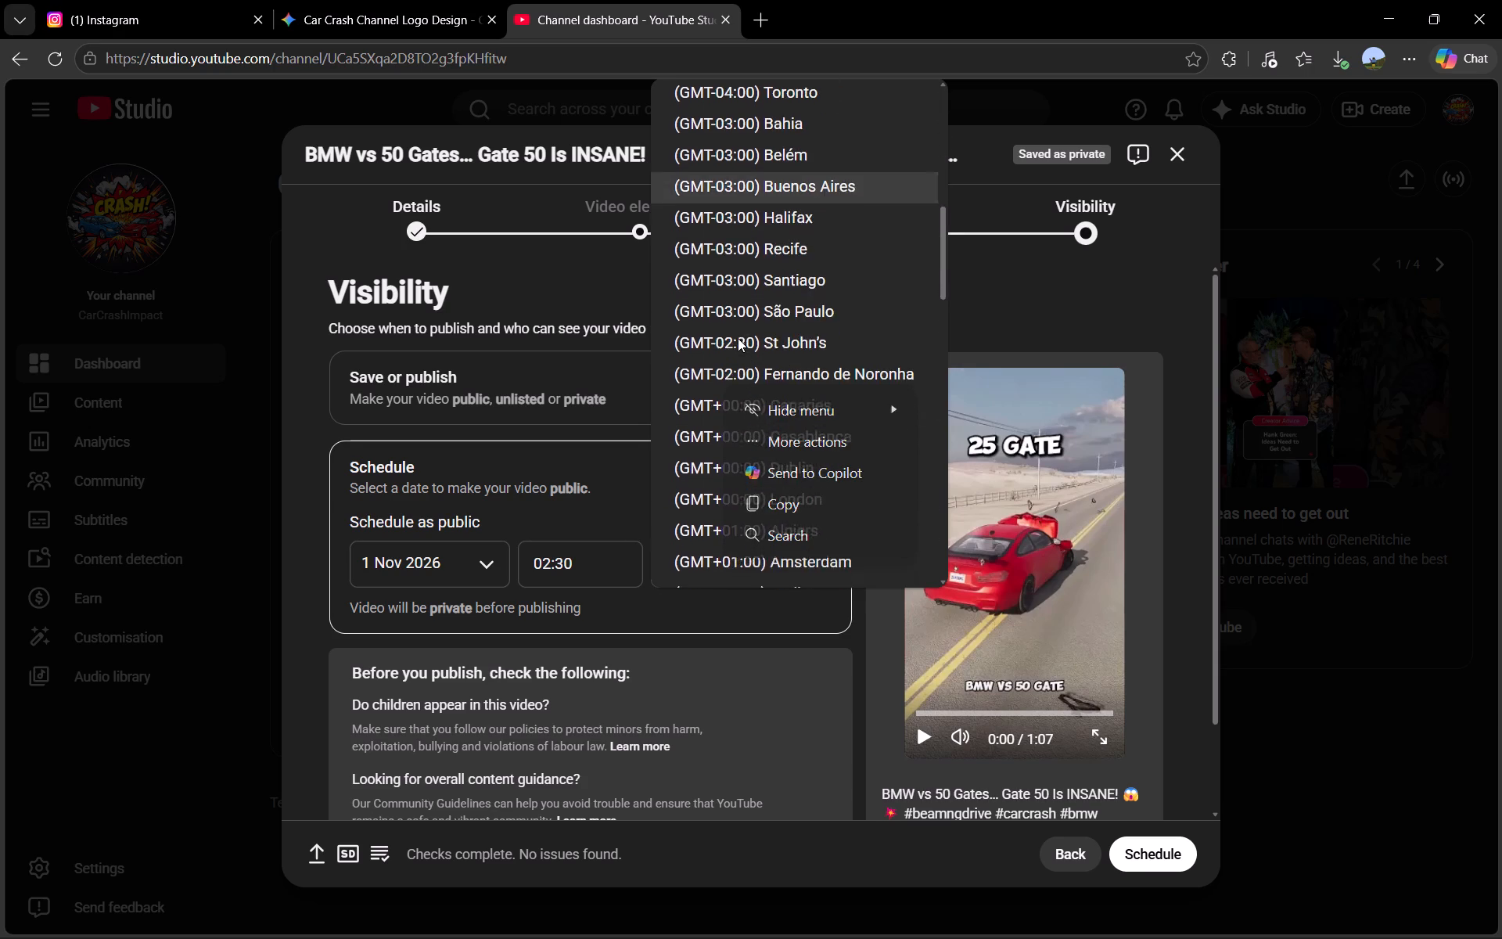
click(738, 338)
click(777, 570)
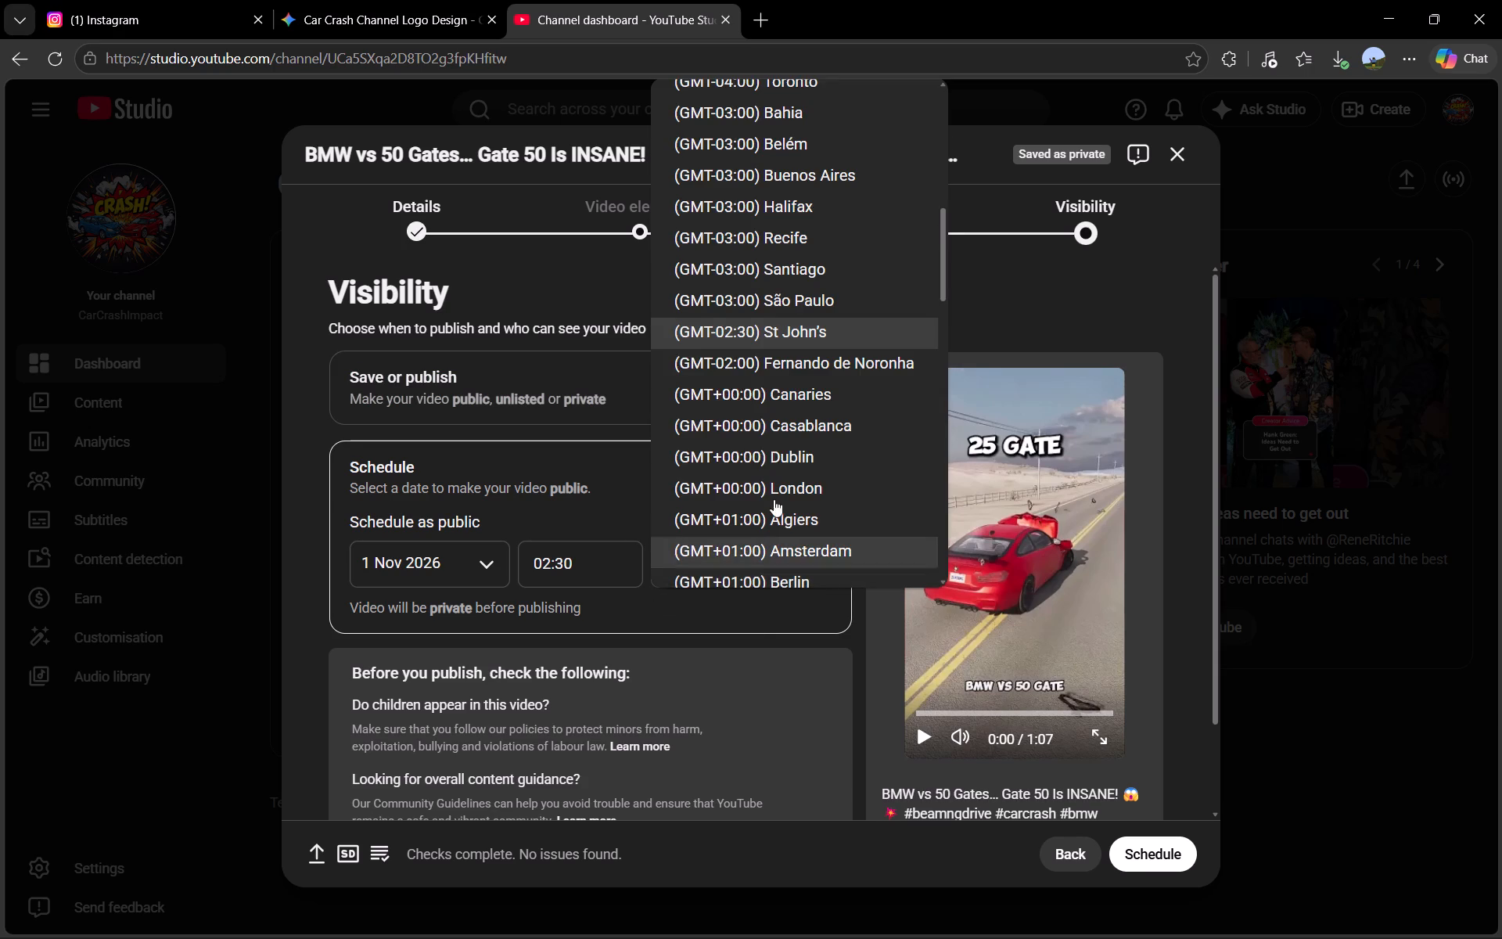
scroll(767, 434, down, 7)
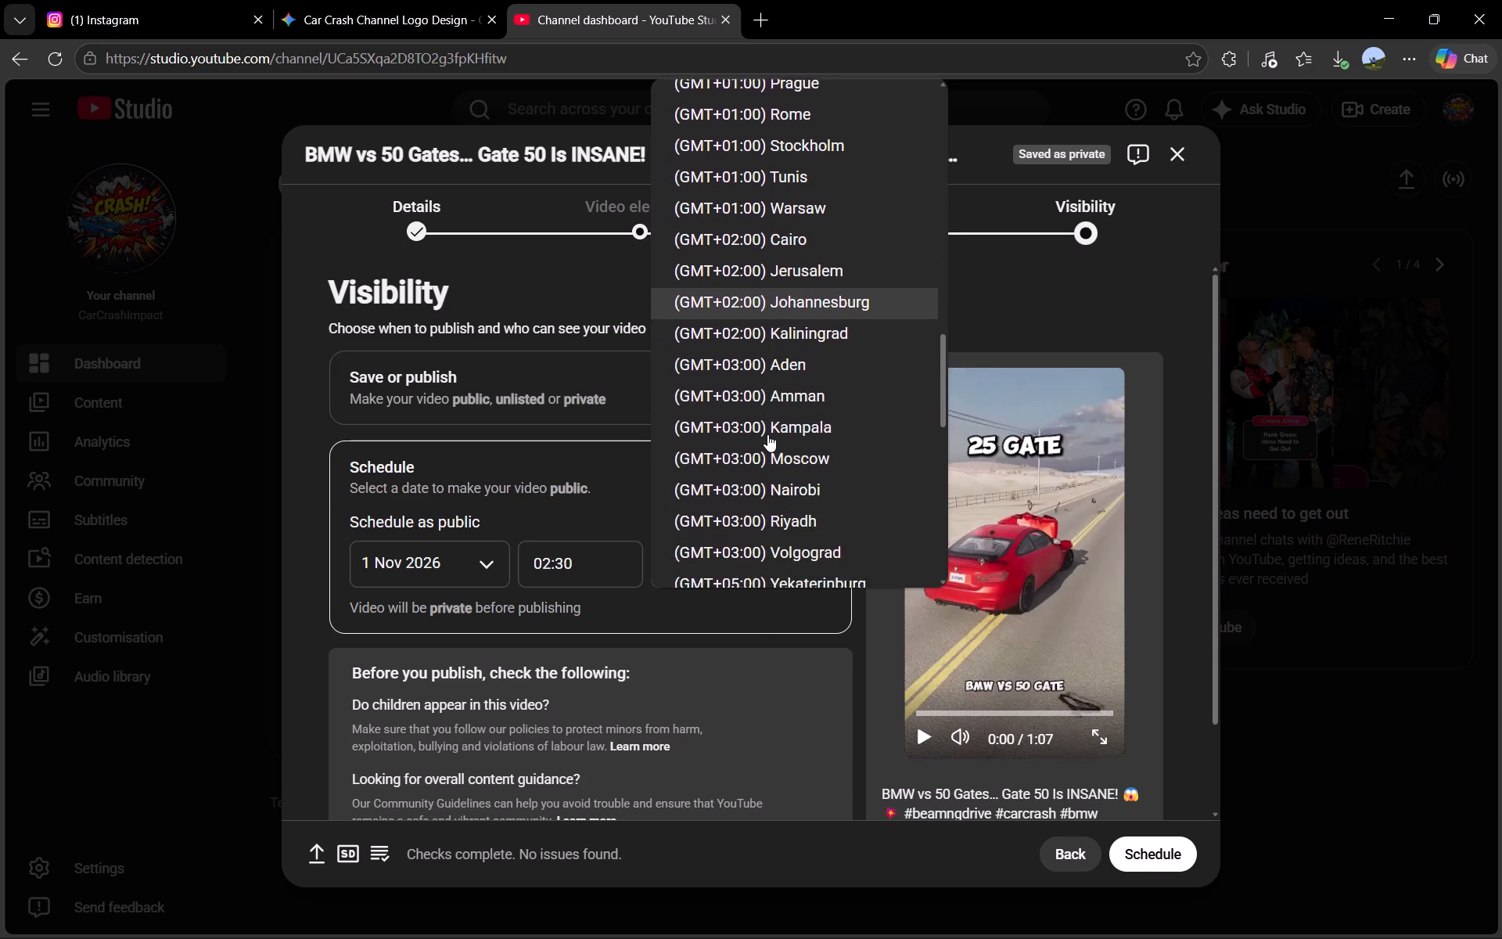
scroll(767, 434, down, 5)
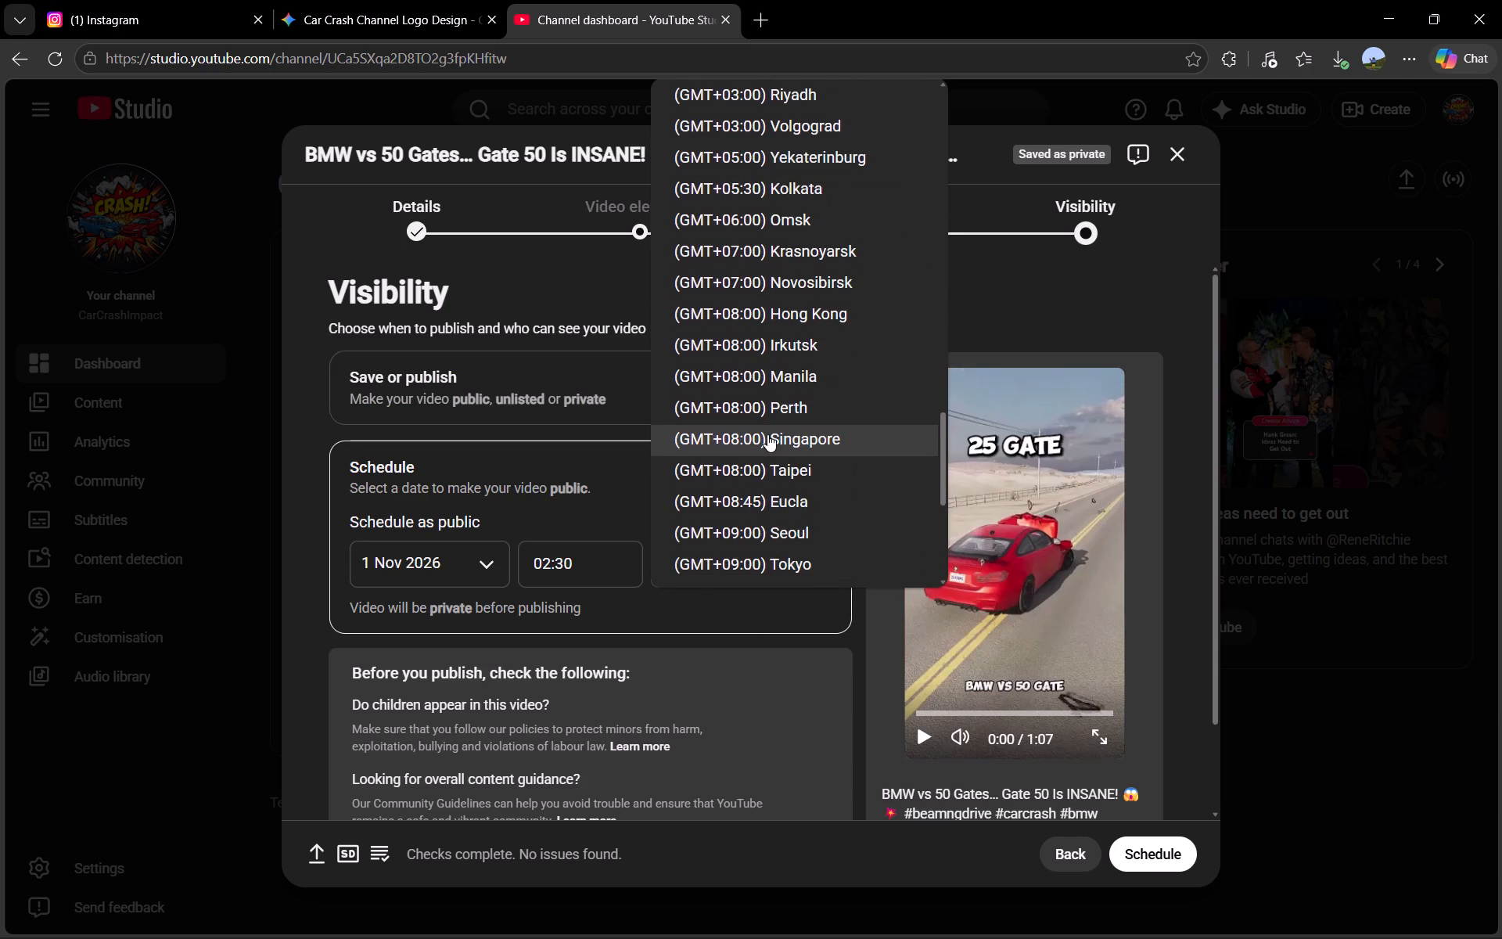
scroll(767, 434, down, 1)
click(814, 110)
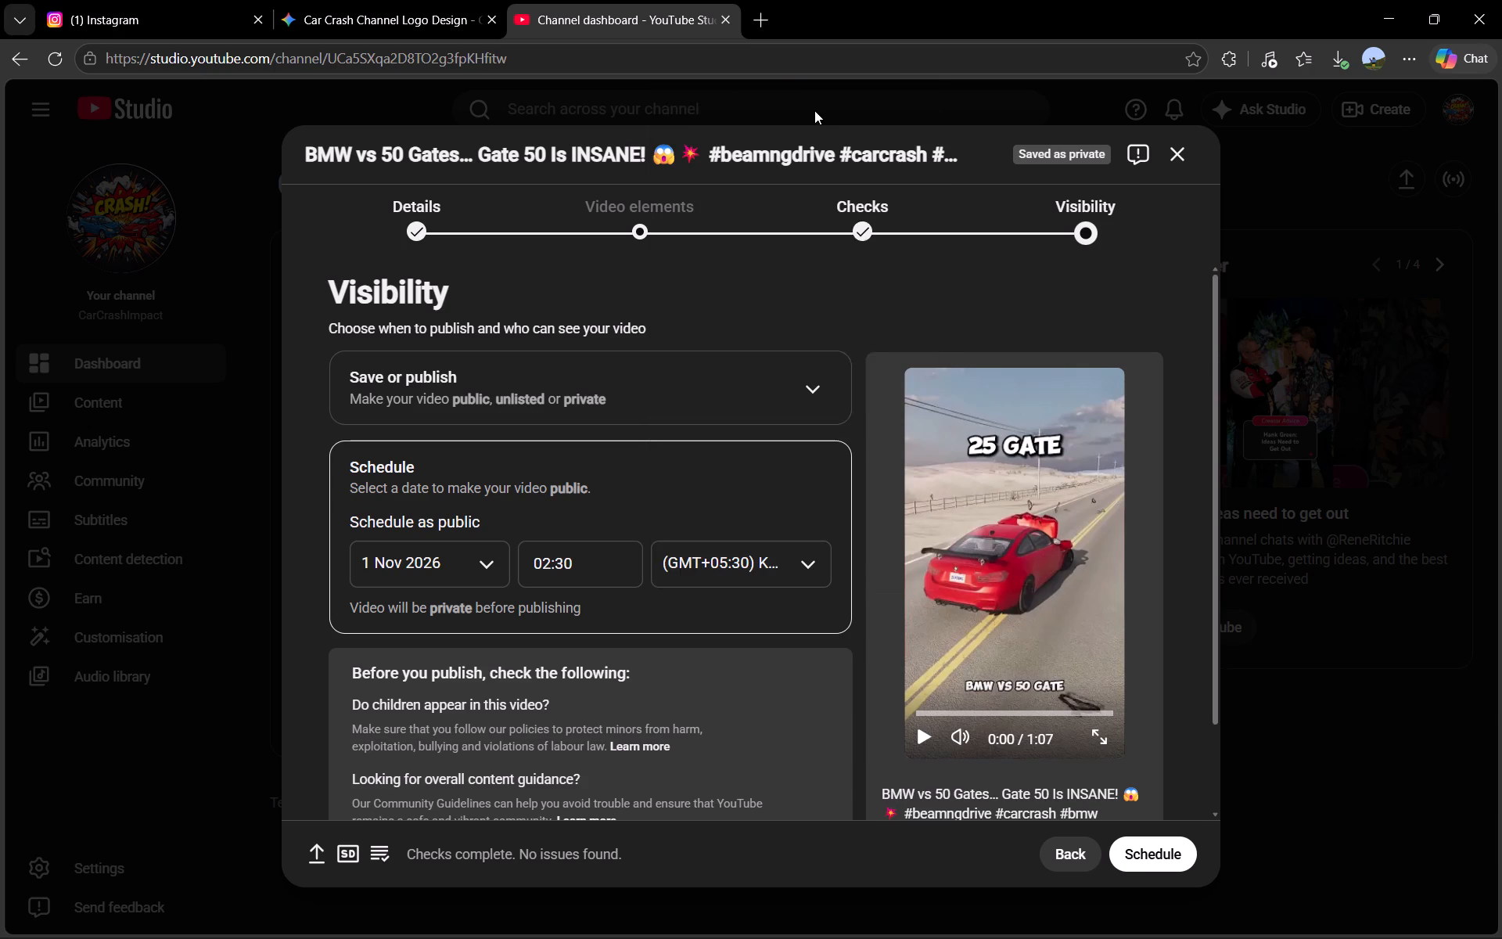
Schedule the BMW vs 50 Gates video with these settings and dismiss the confirmation.
scroll(745, 551, down, 4)
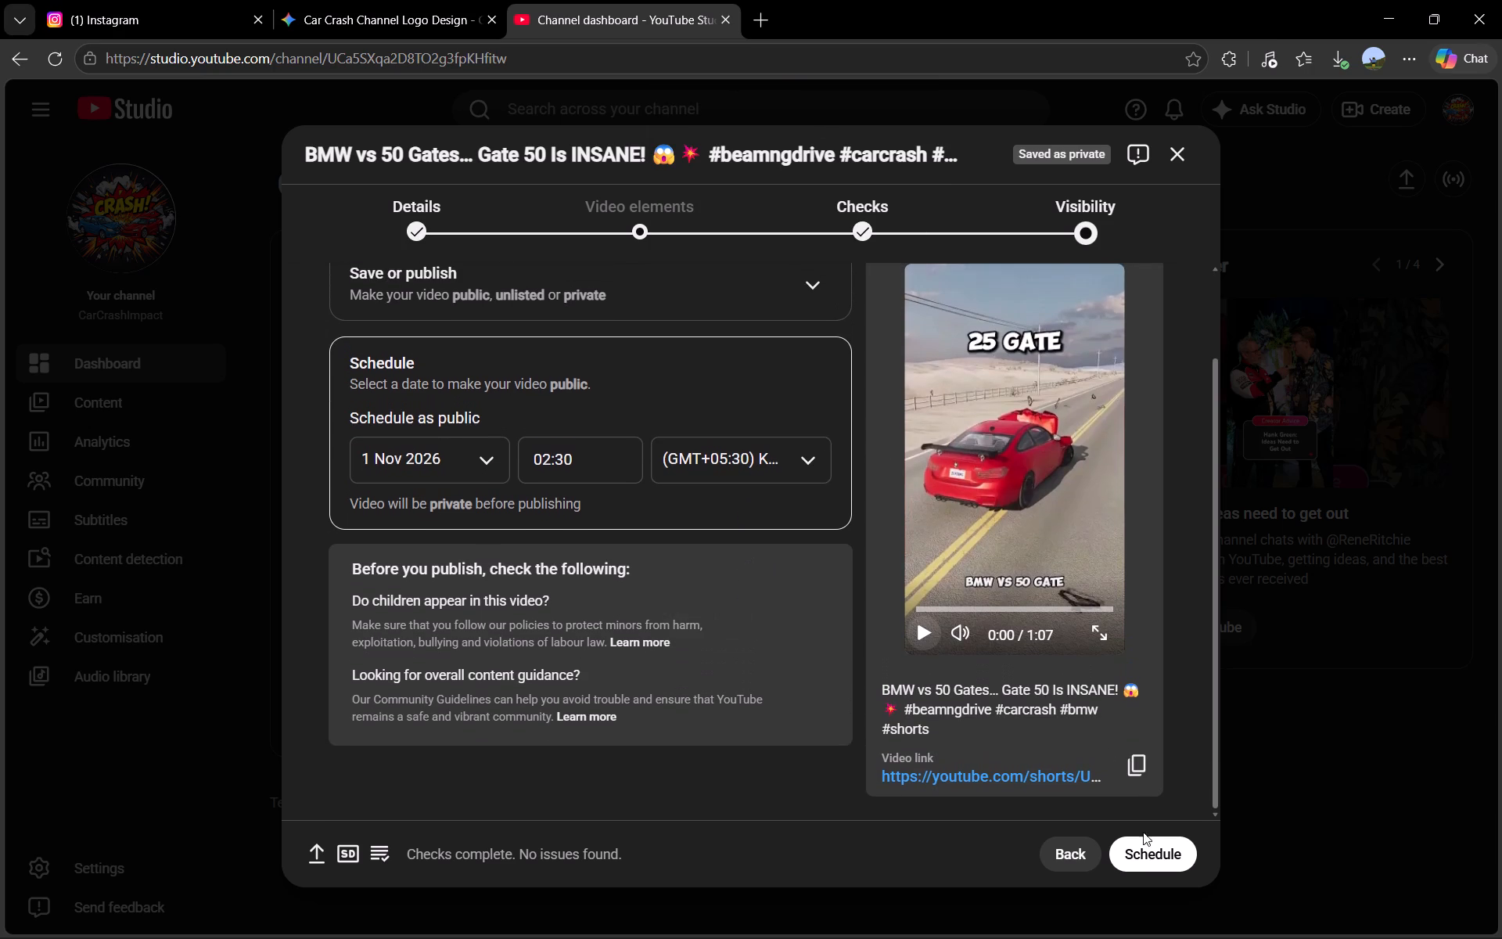
click(1162, 848)
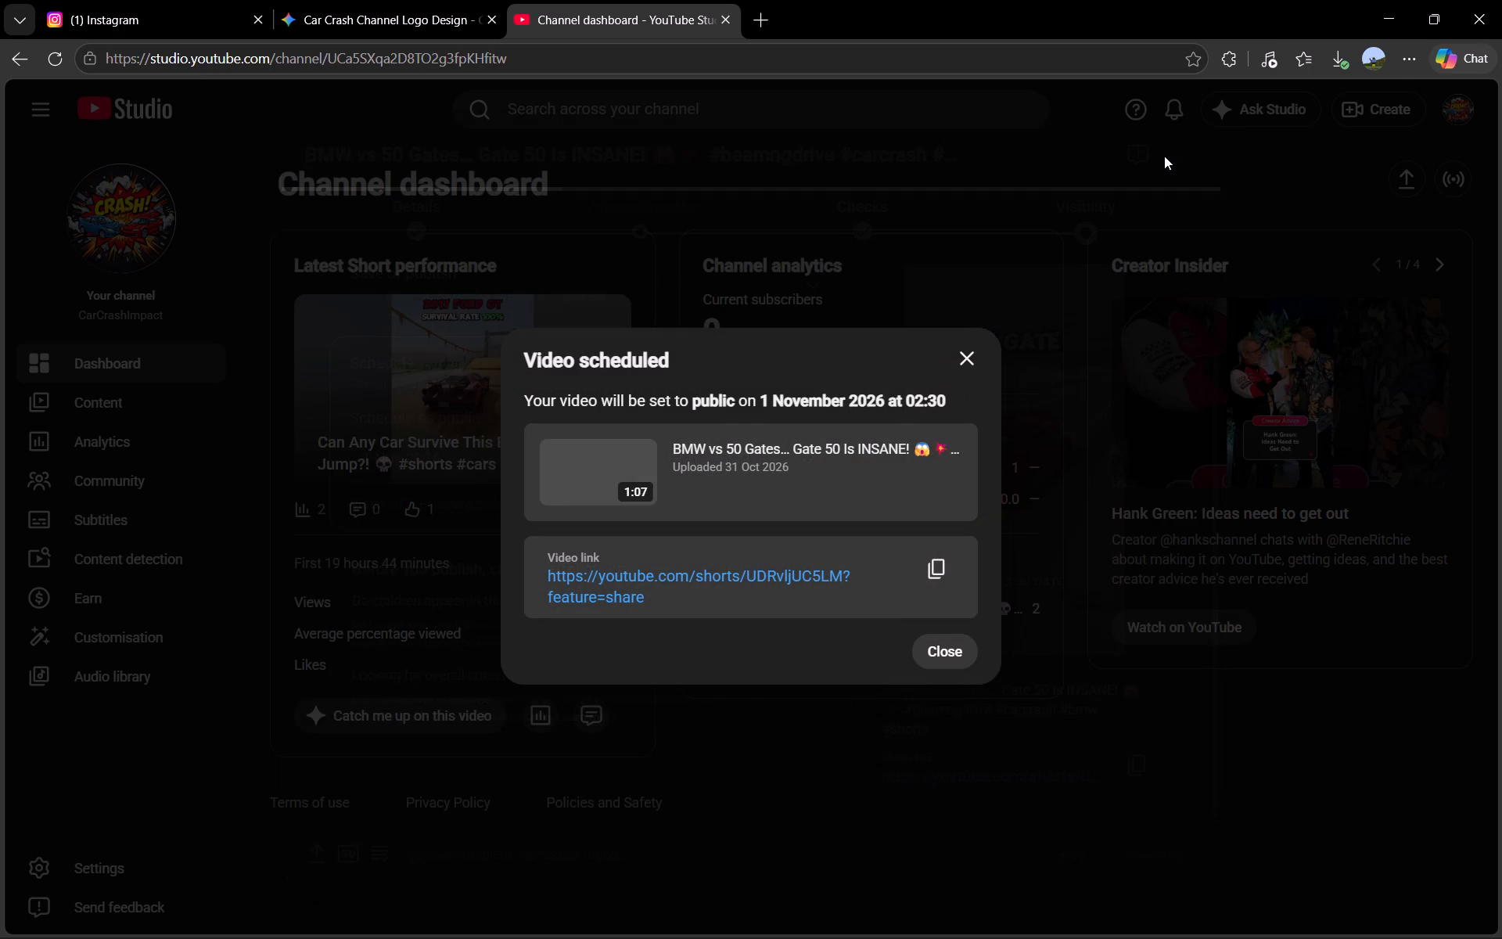
click(939, 648)
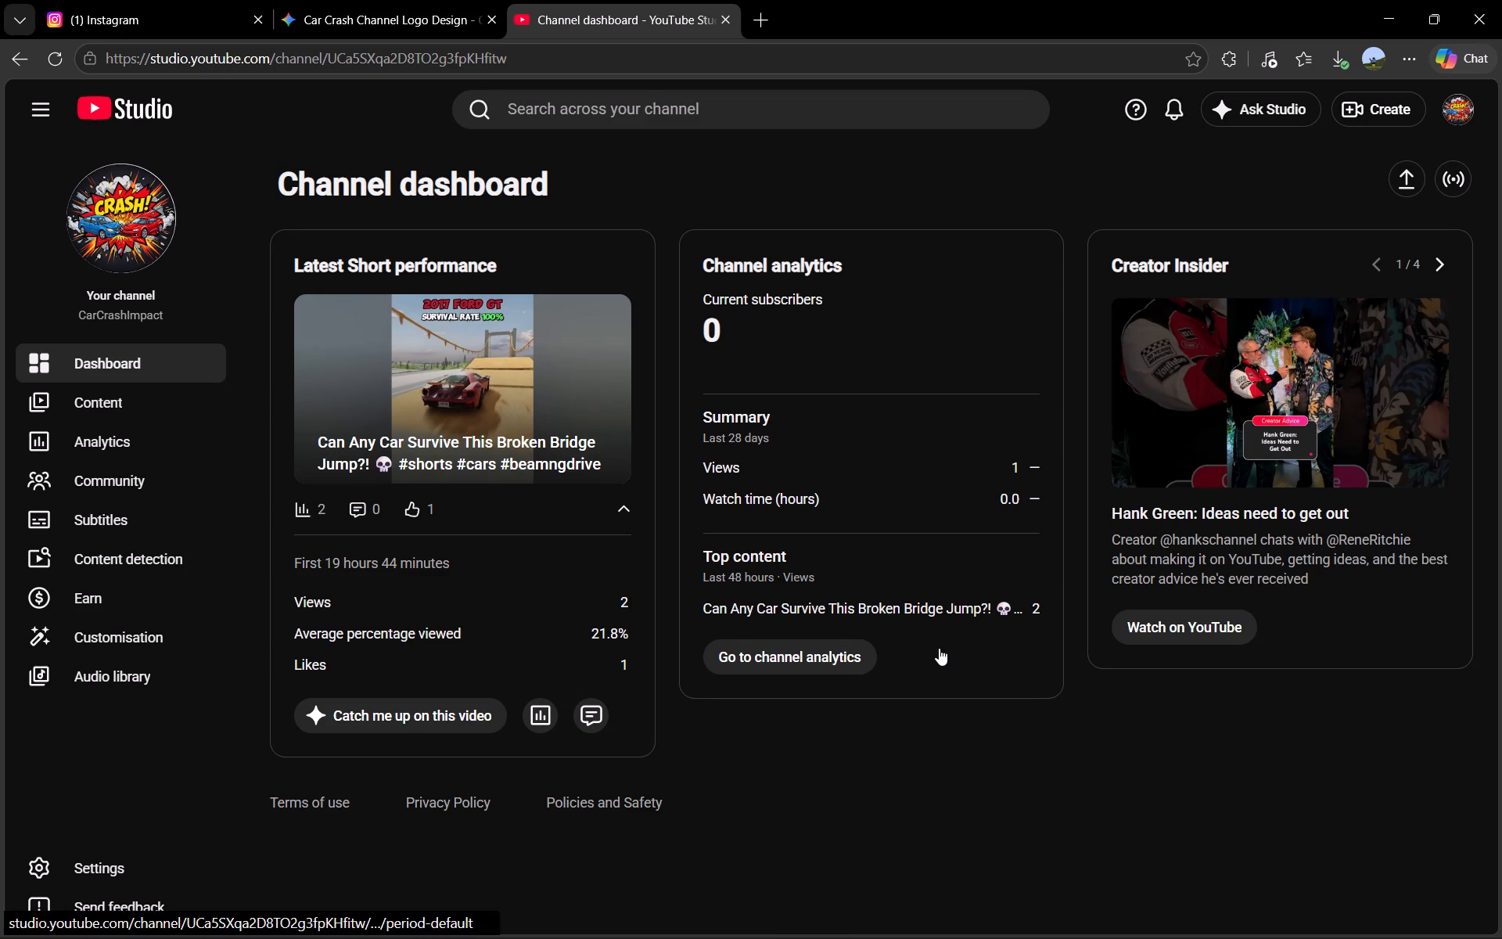
Watch the published "Can Any Car Survive This Broken Bridge Jump?!" Short from the channel's Shorts list, closing its tab when done.
click(114, 394)
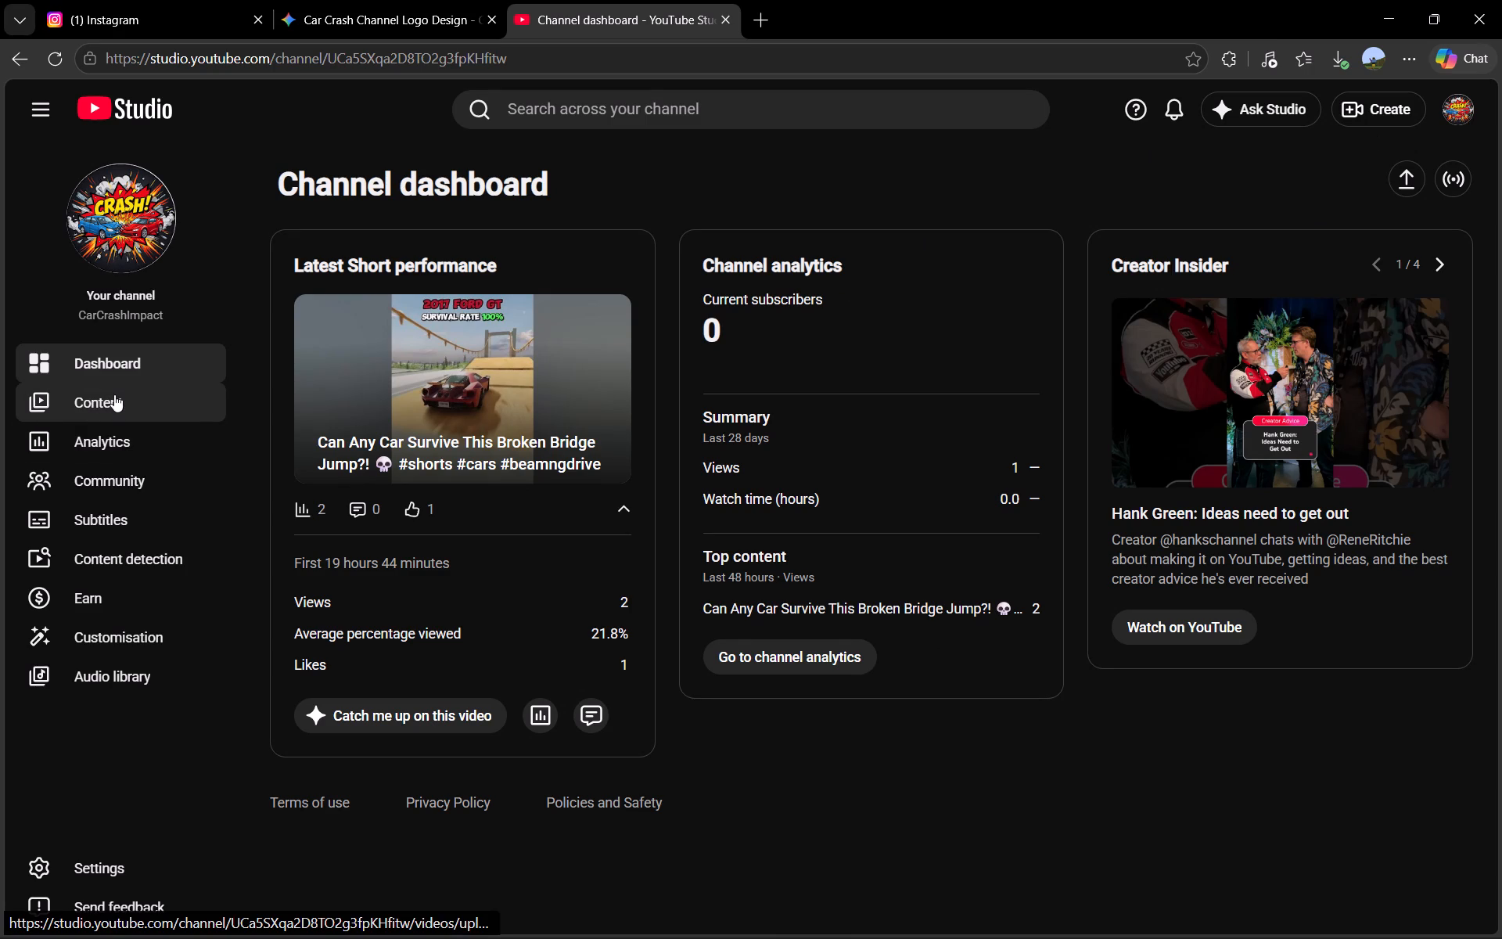
click(379, 236)
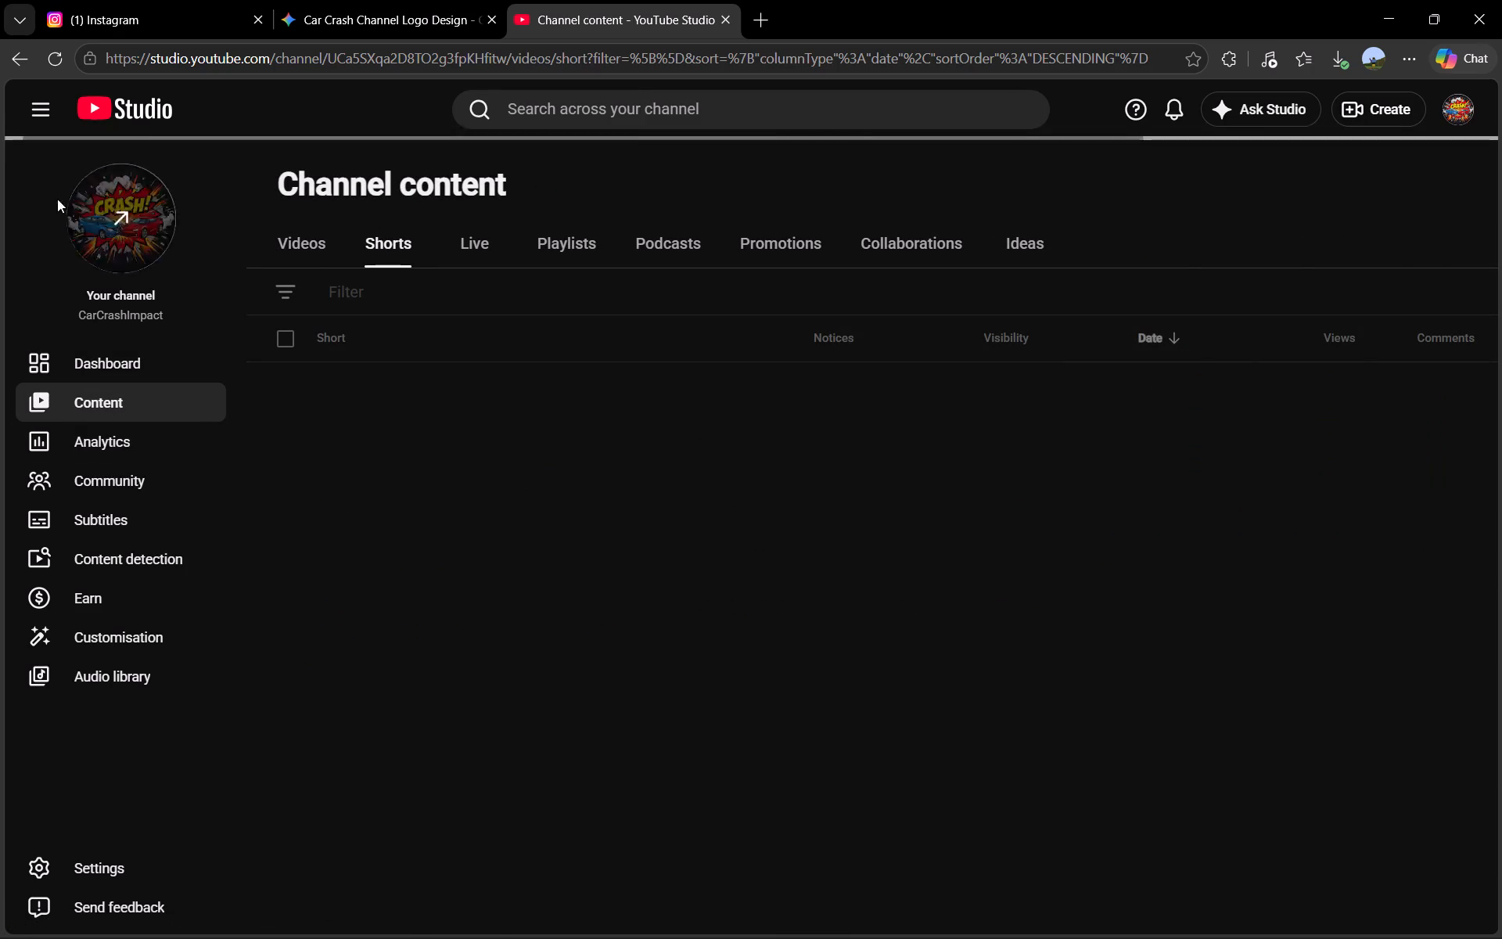
click(60, 64)
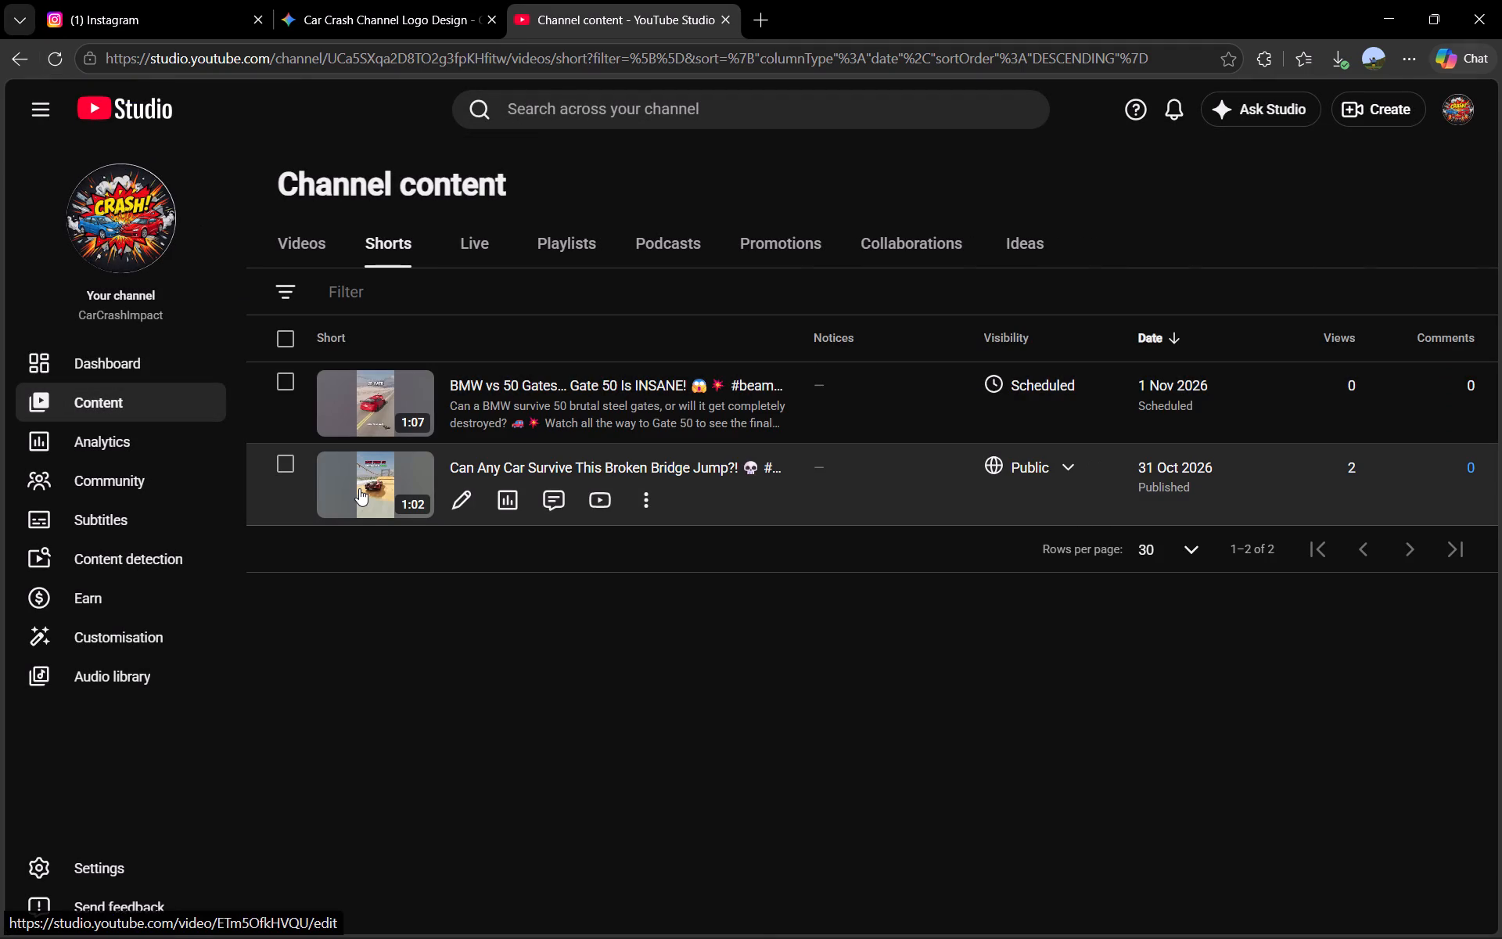
click(592, 497)
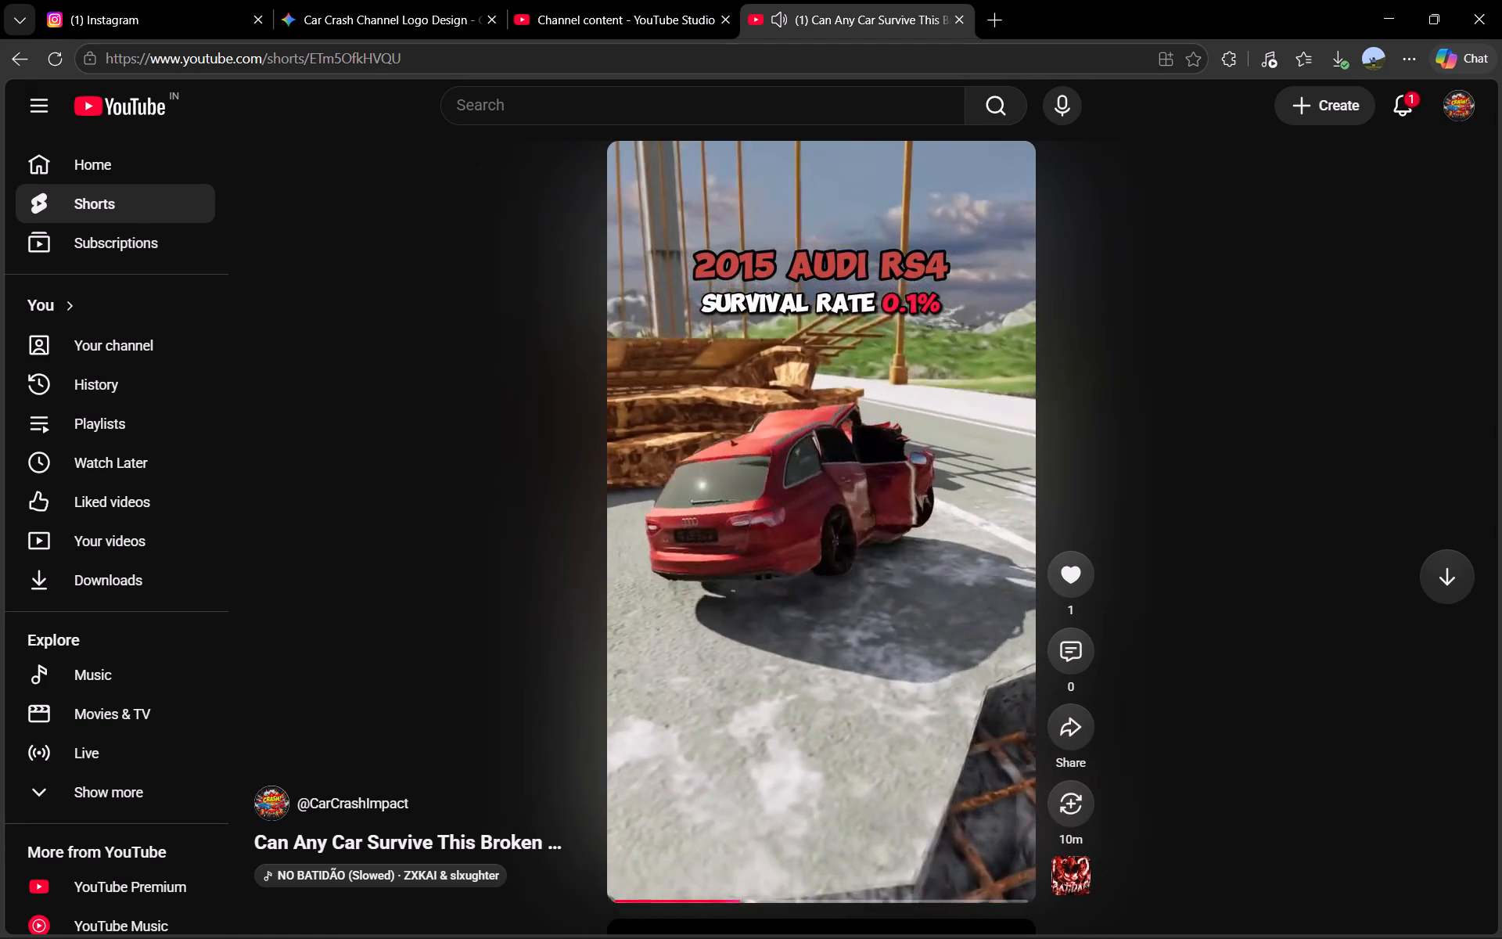
click(959, 16)
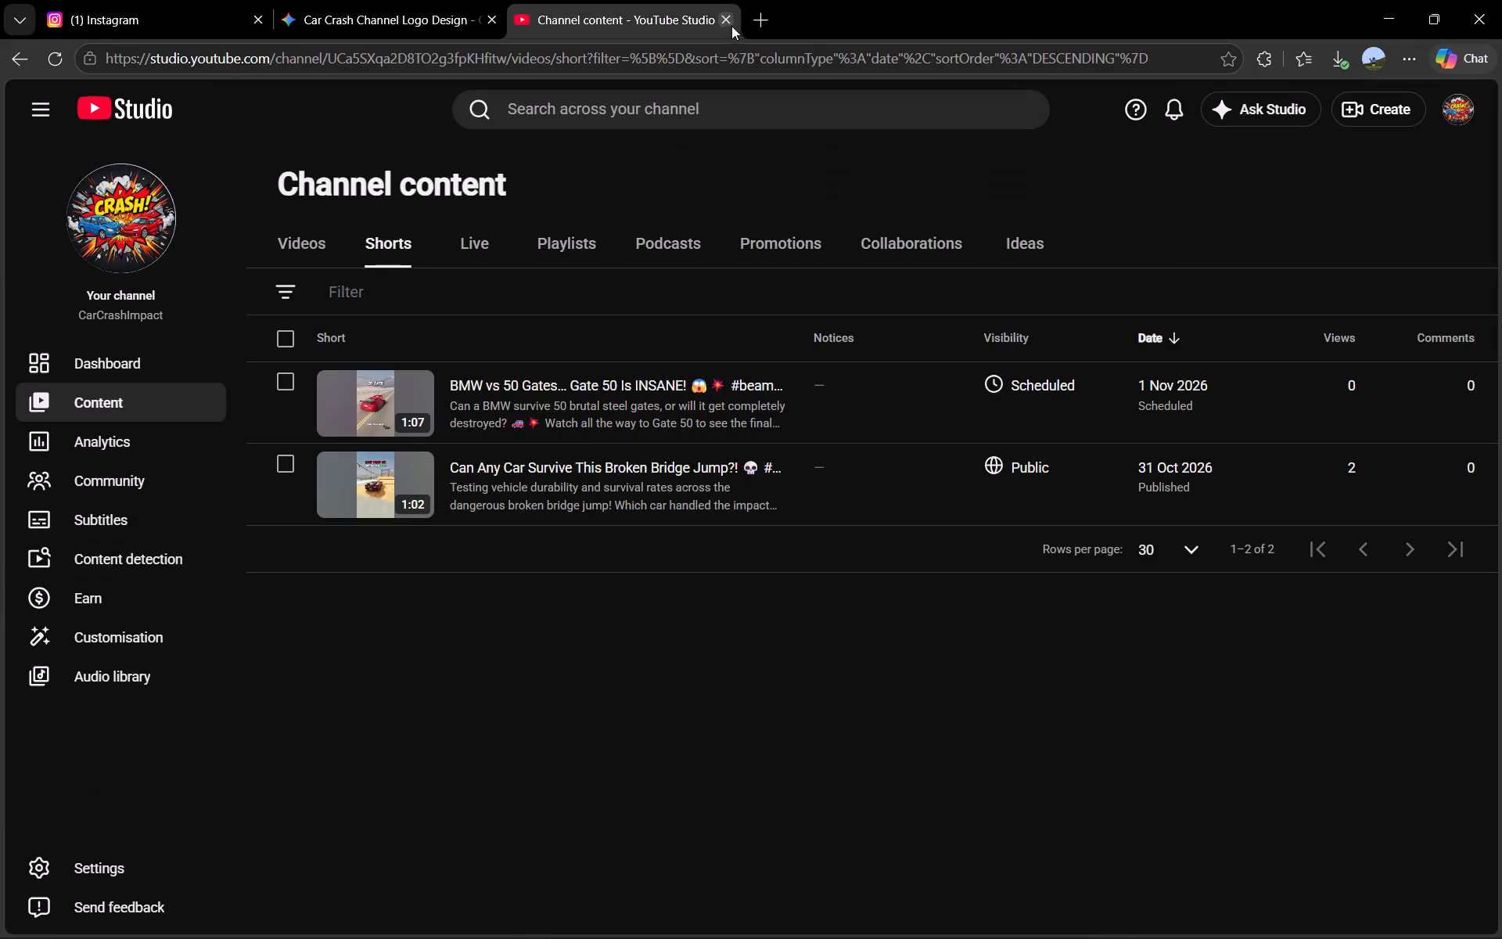
Switch to the ToonStories channel and open its content list.
click(1463, 111)
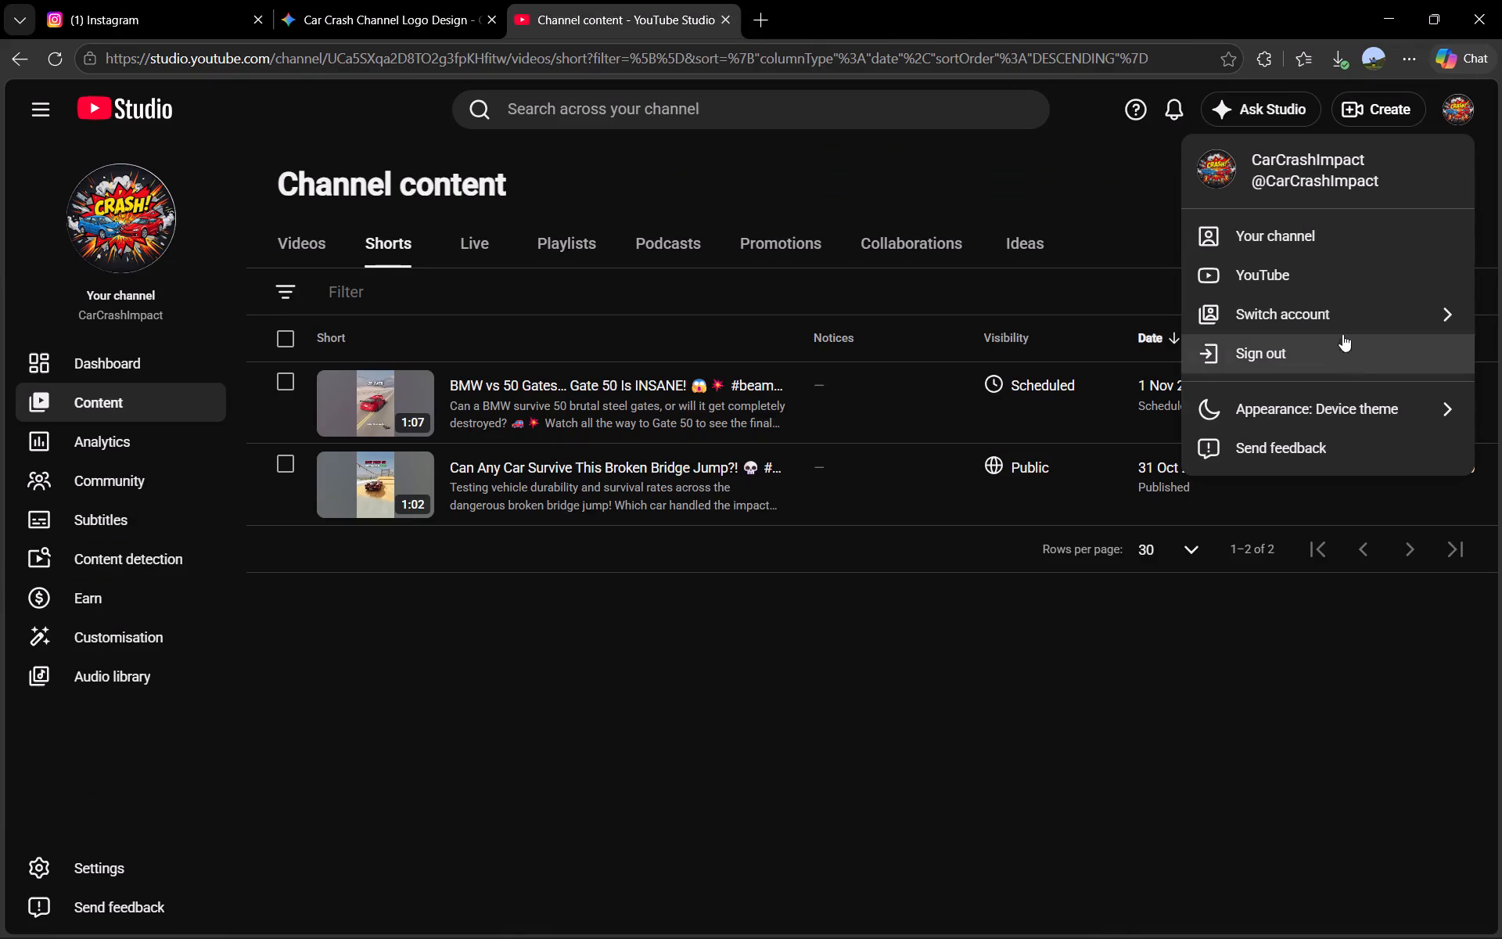
click(1353, 318)
click(1303, 630)
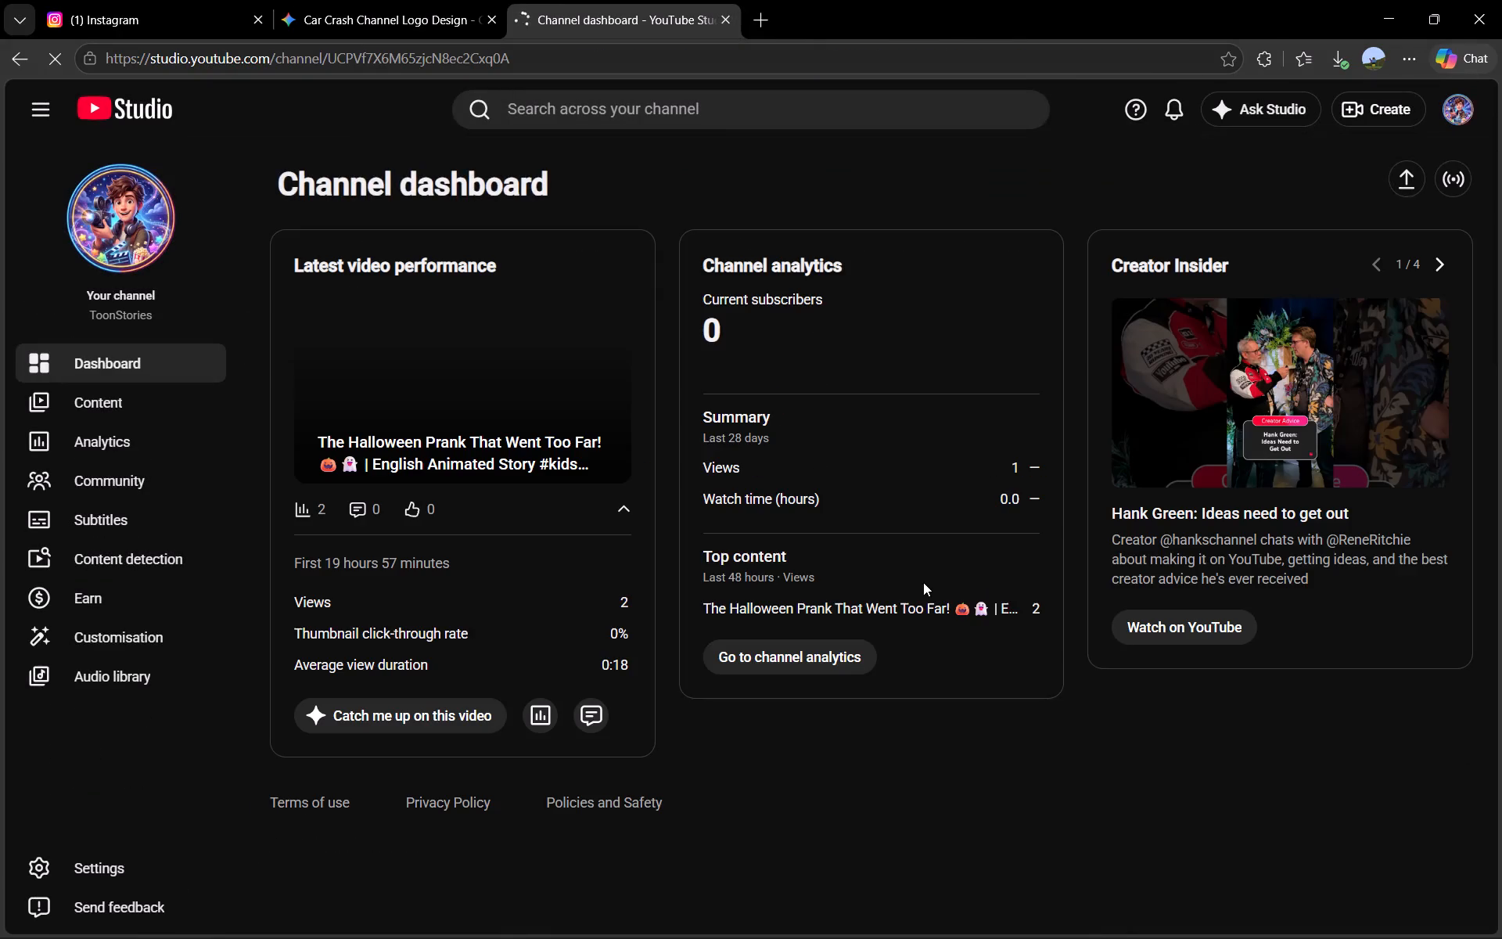
click(147, 393)
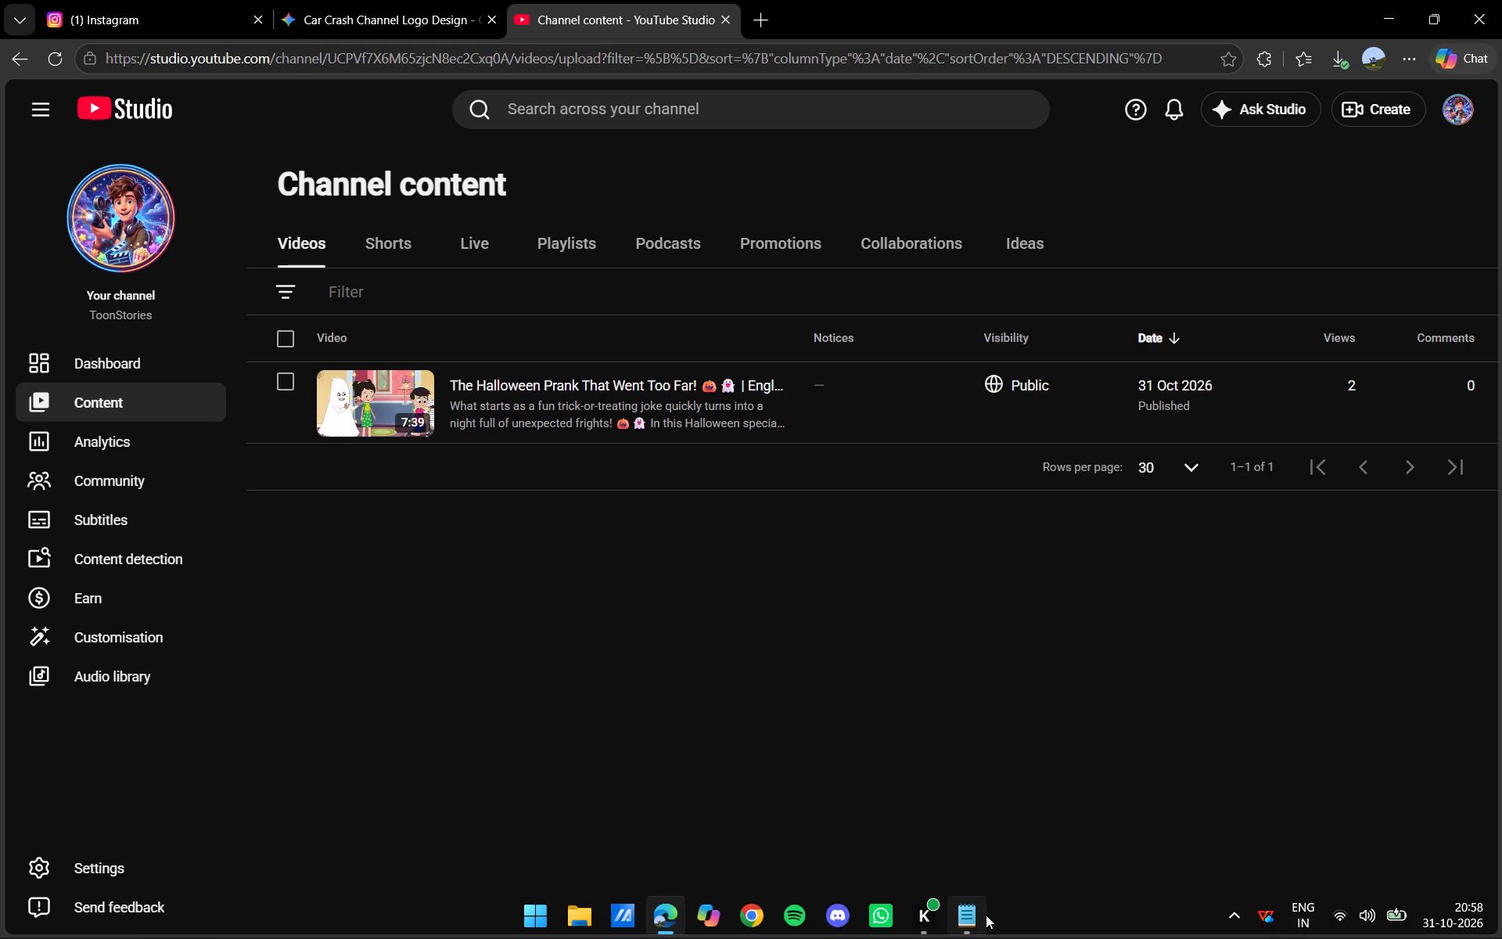
Copy the English Long pencil animated stories Drive folder link from the Notepad file and open it in a new browser tab.
click(986, 915)
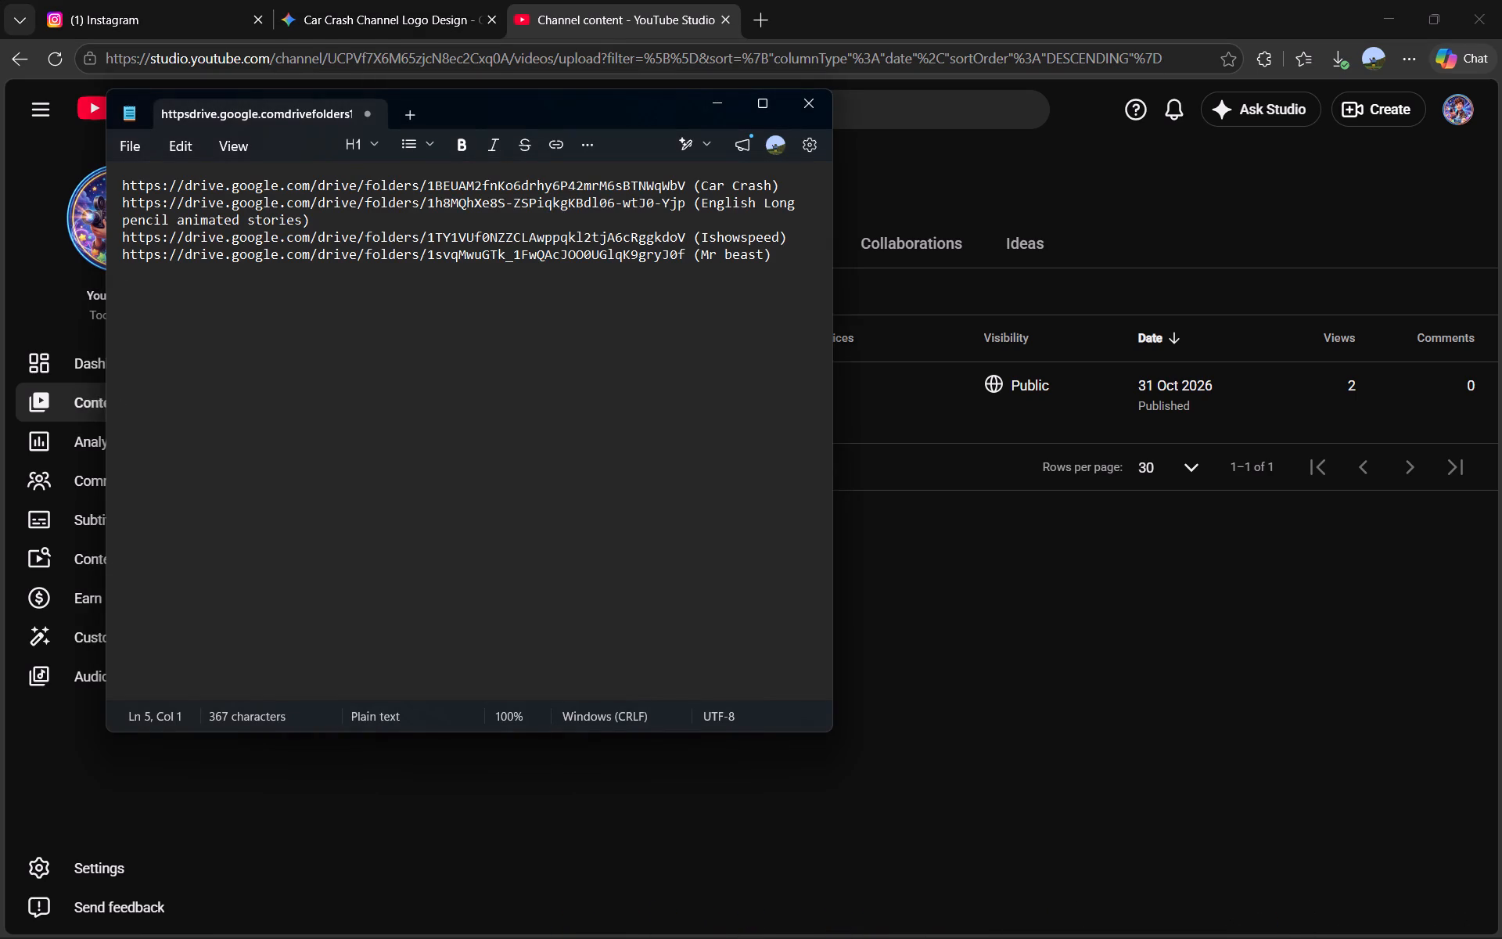
drag(686, 203, 116, 195)
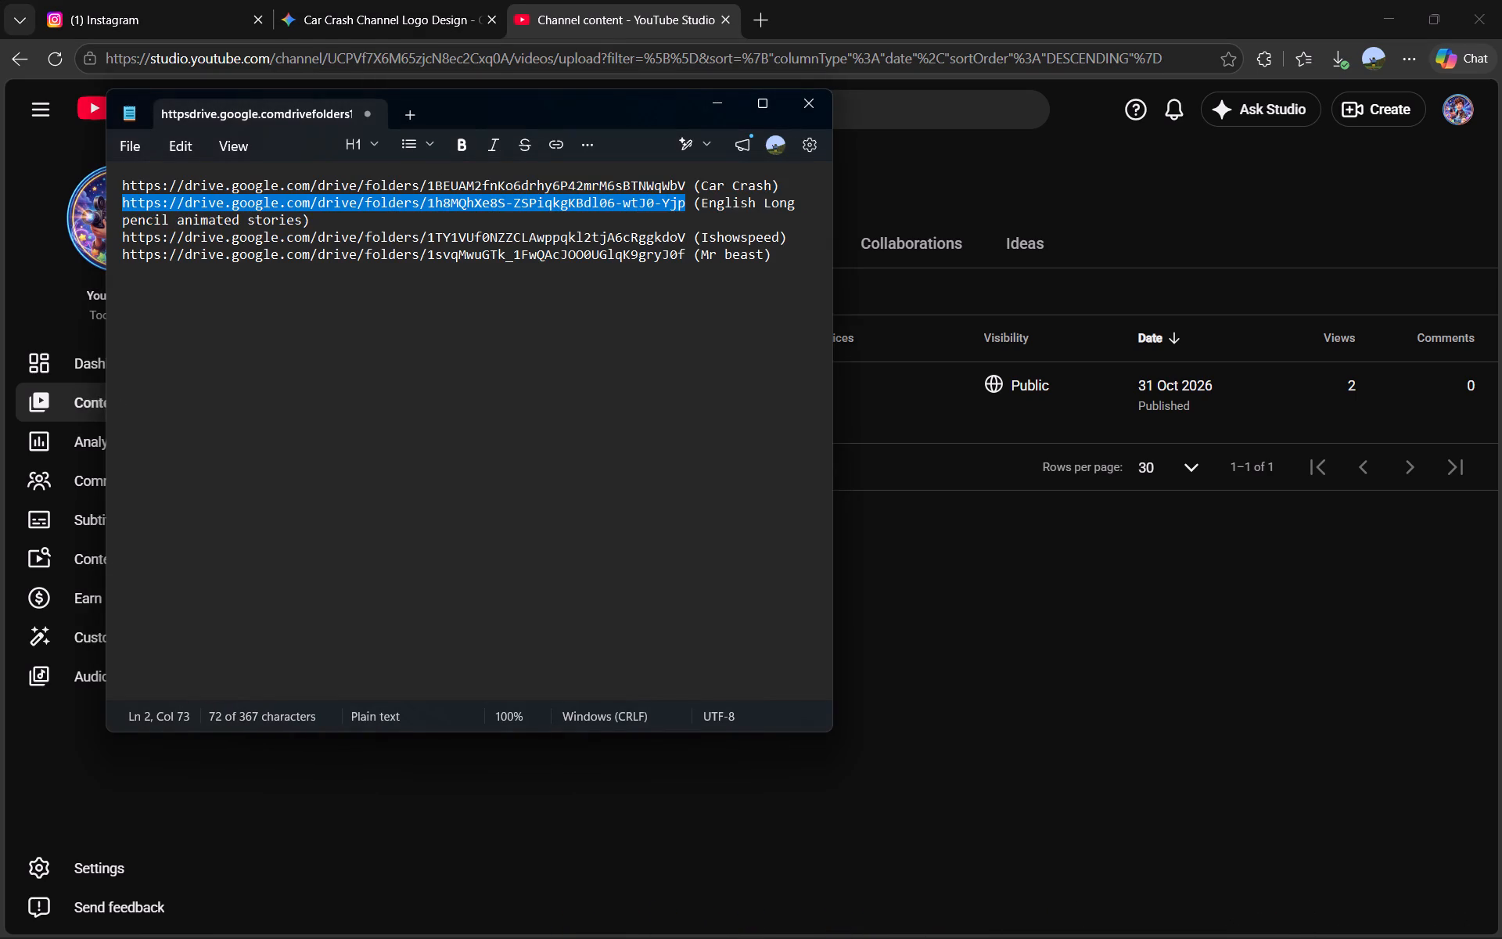
key(ctrl+c)
click(811, 108)
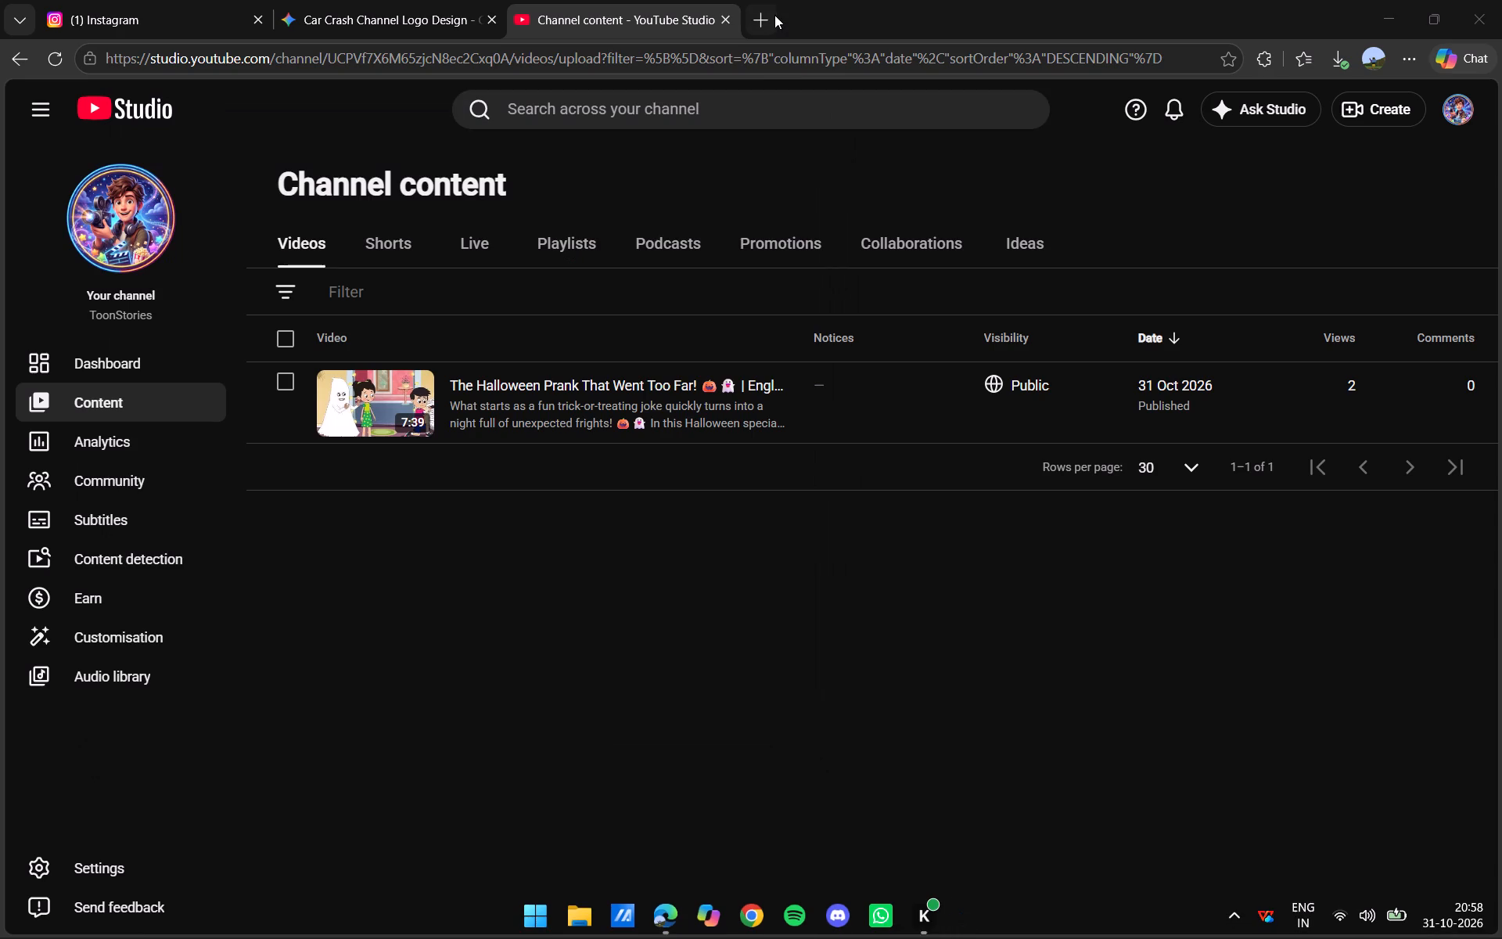
click(774, 15)
key(ctrl+v)
key(Return)
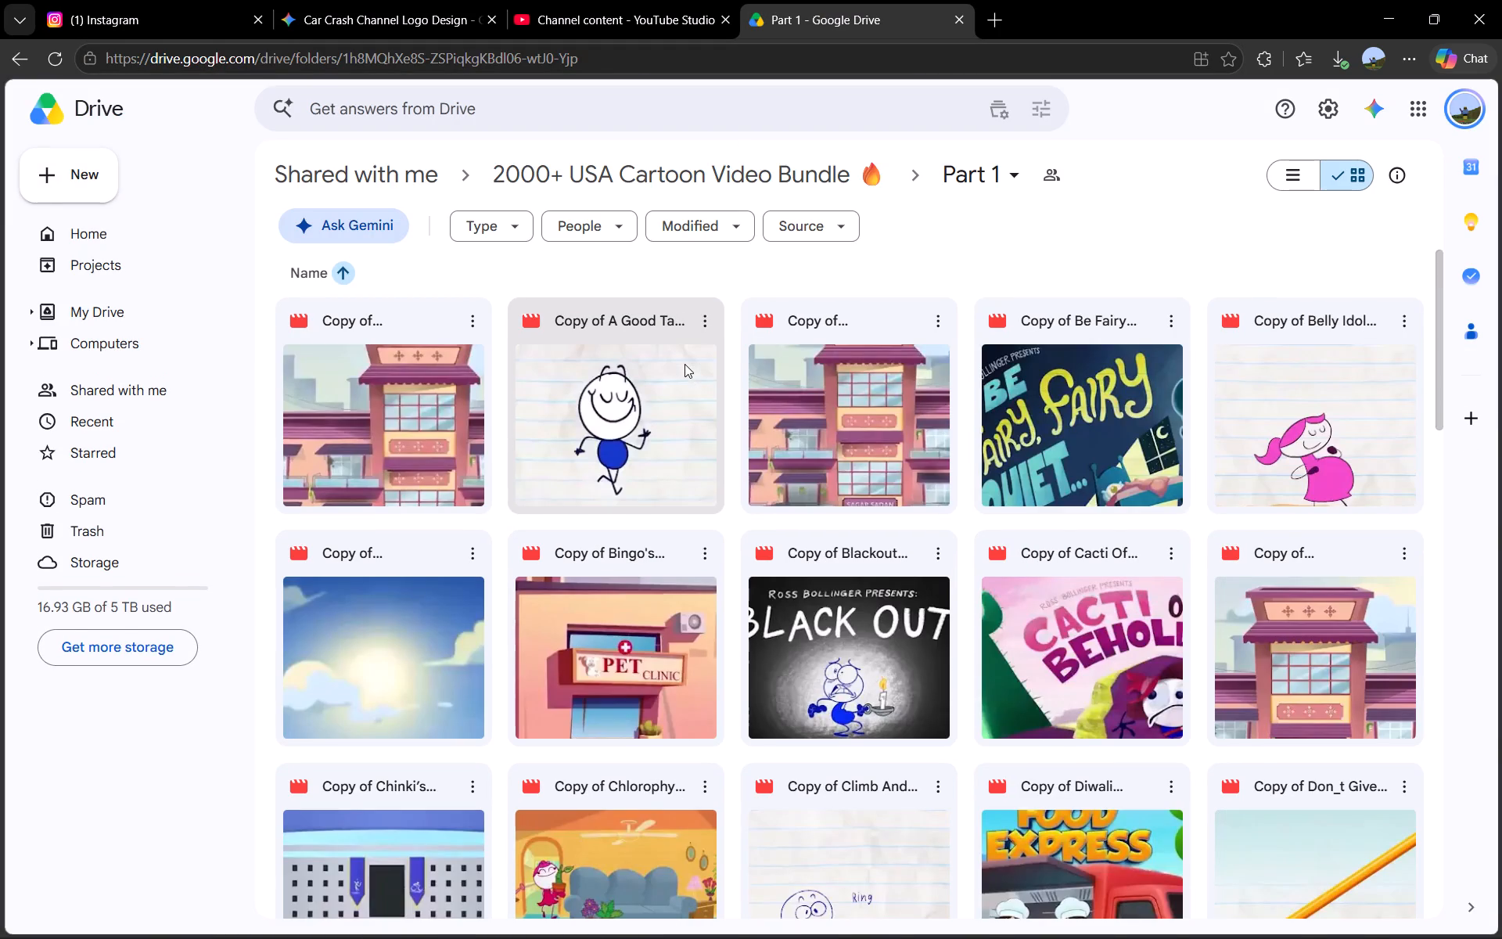
Look through the cartoon videos in the Part 1 folder for a suitable story for the channel.
scroll(984, 428, down, 4)
scroll(883, 543, down, 2)
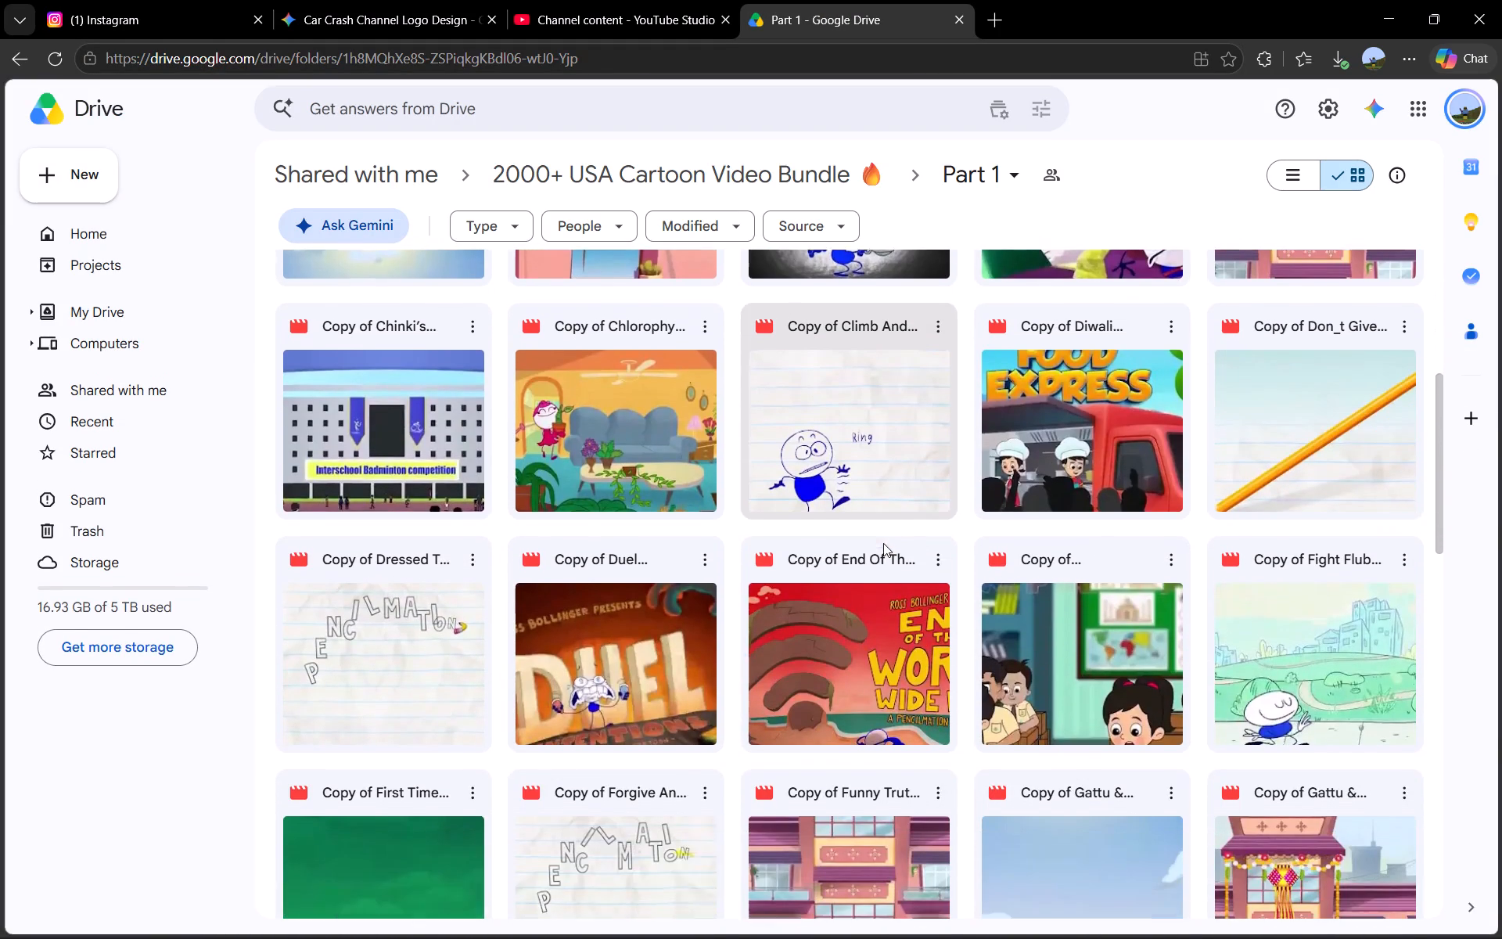
scroll(883, 543, down, 2)
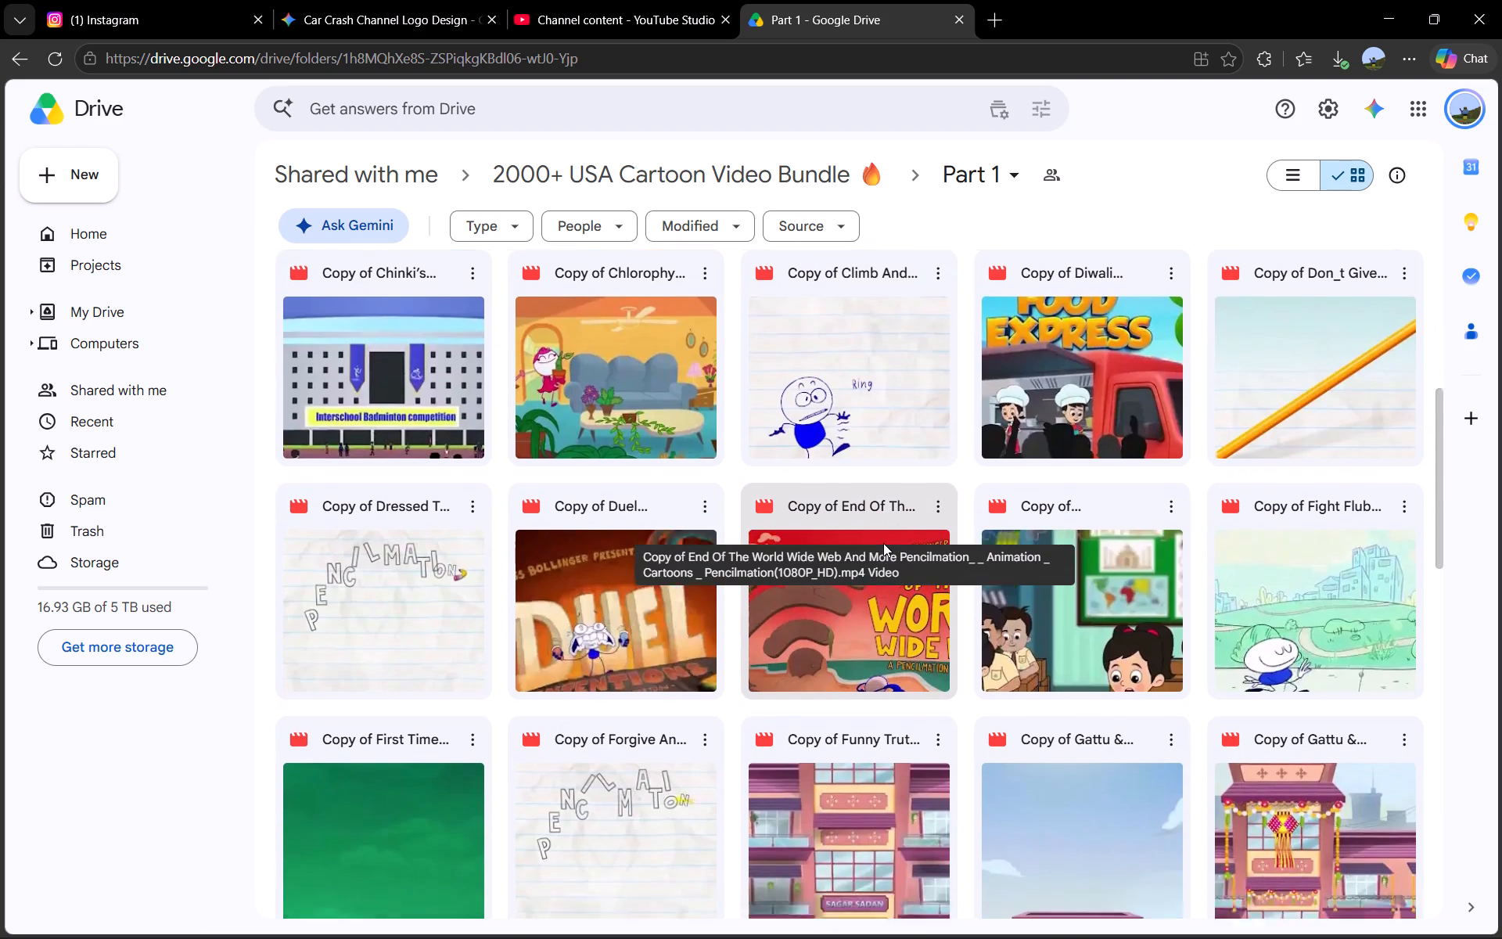
scroll(883, 543, down, 5)
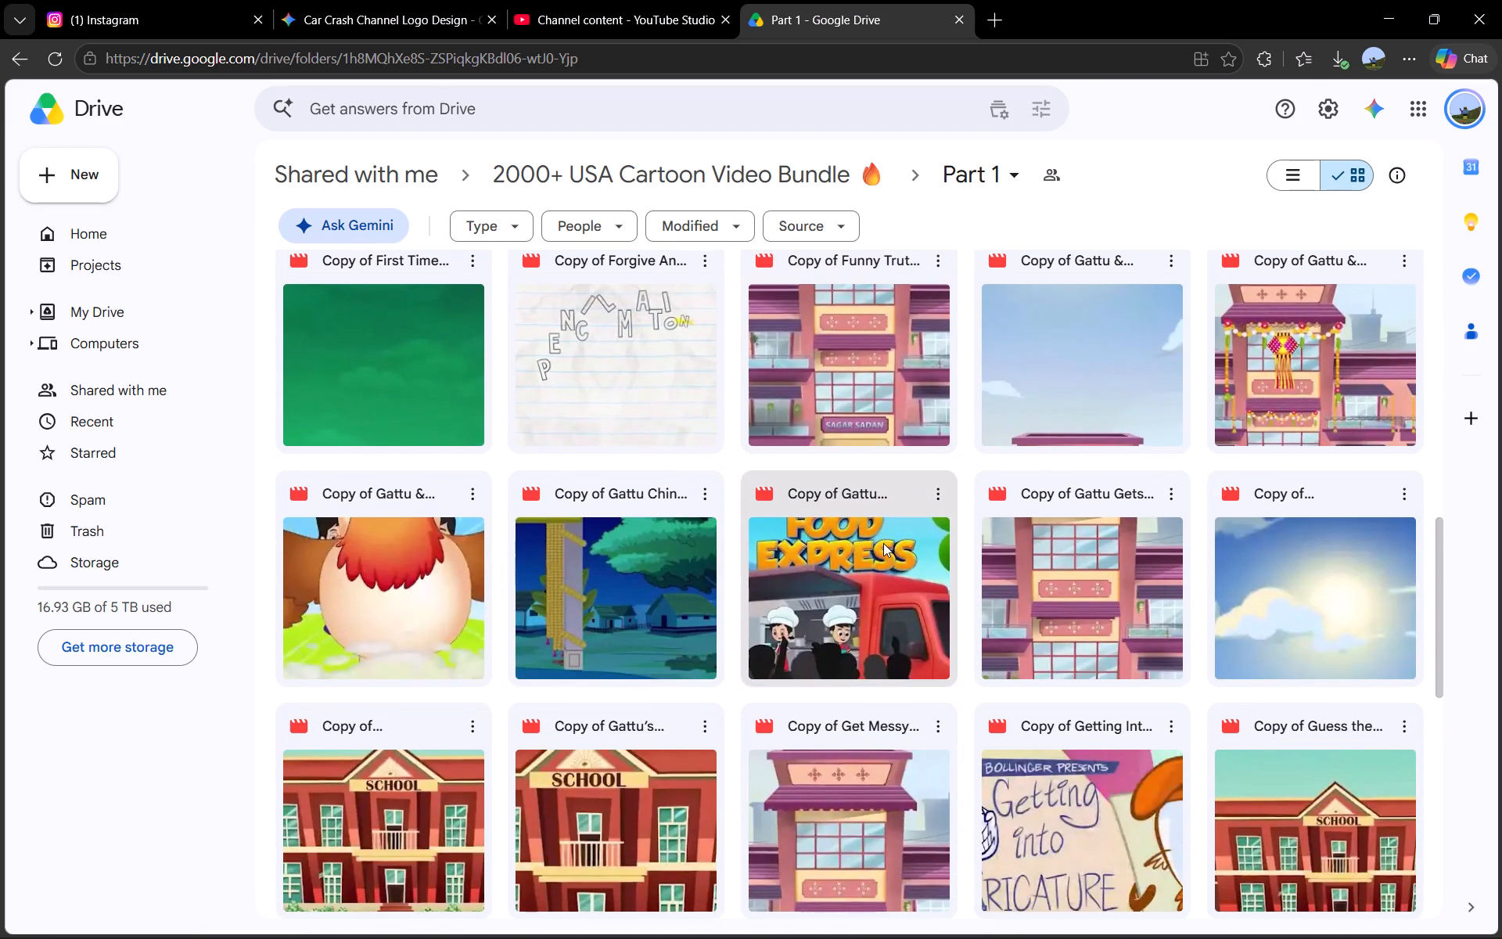
scroll(810, 610, down, 1)
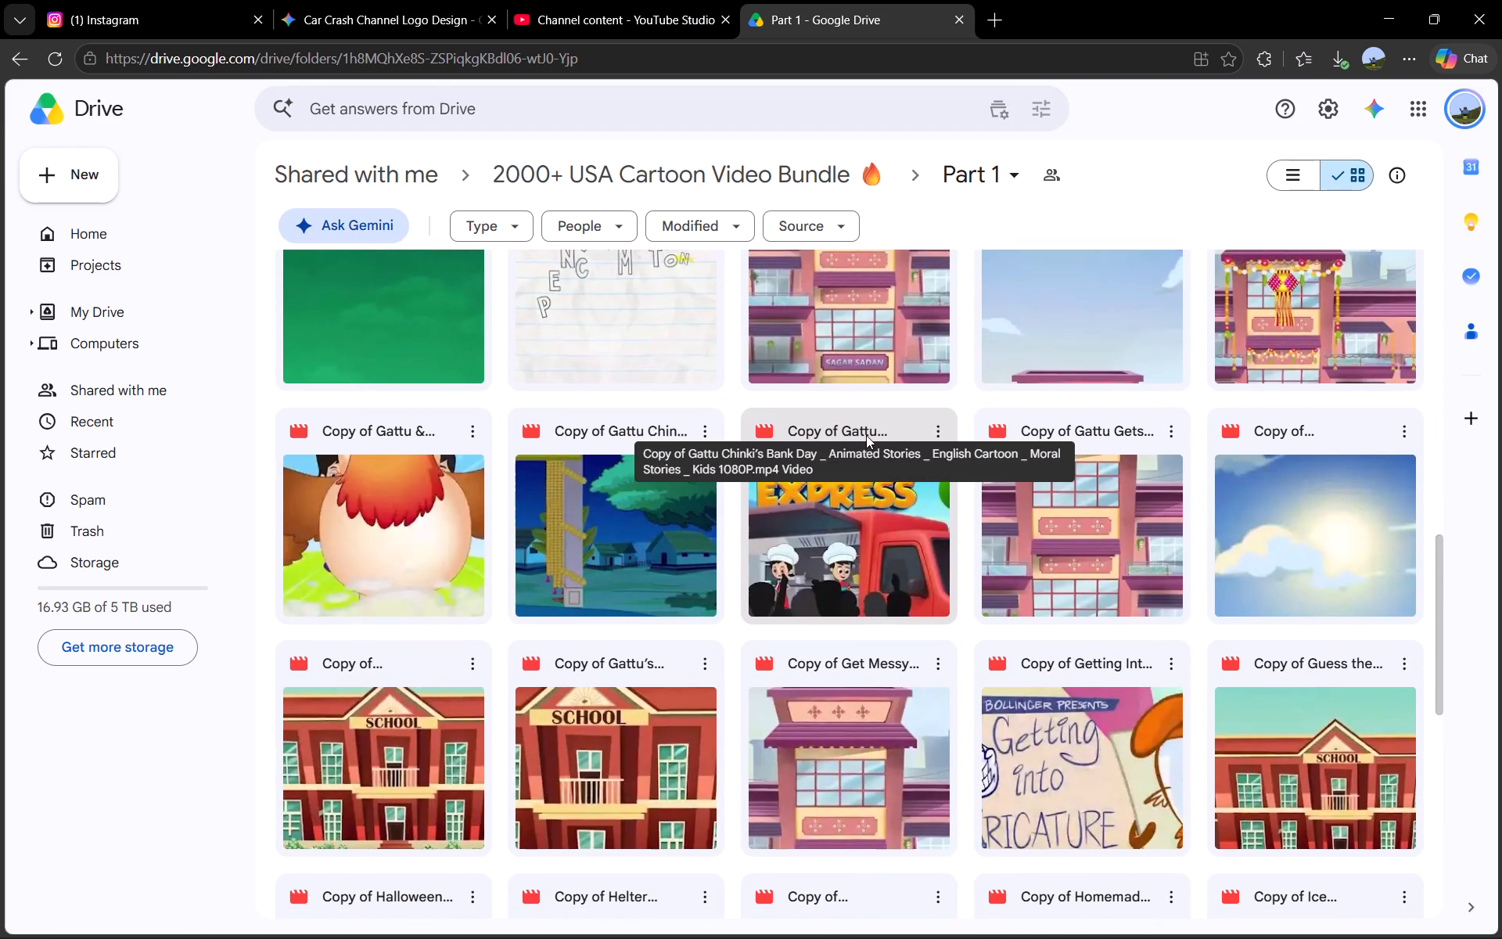
scroll(866, 435, down, 2)
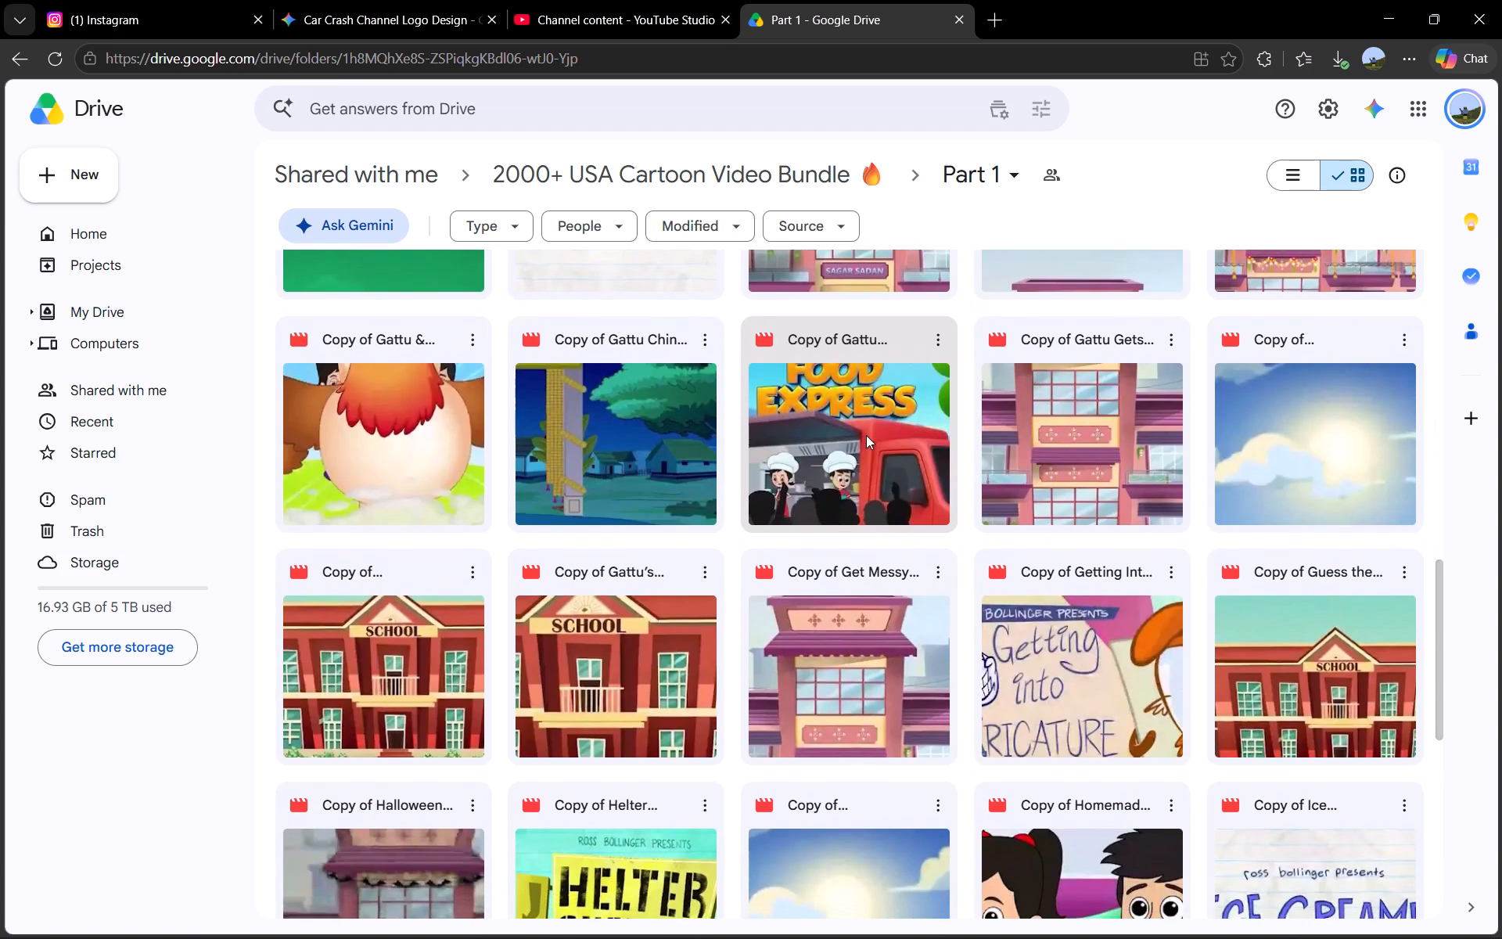
scroll(850, 576, down, 5)
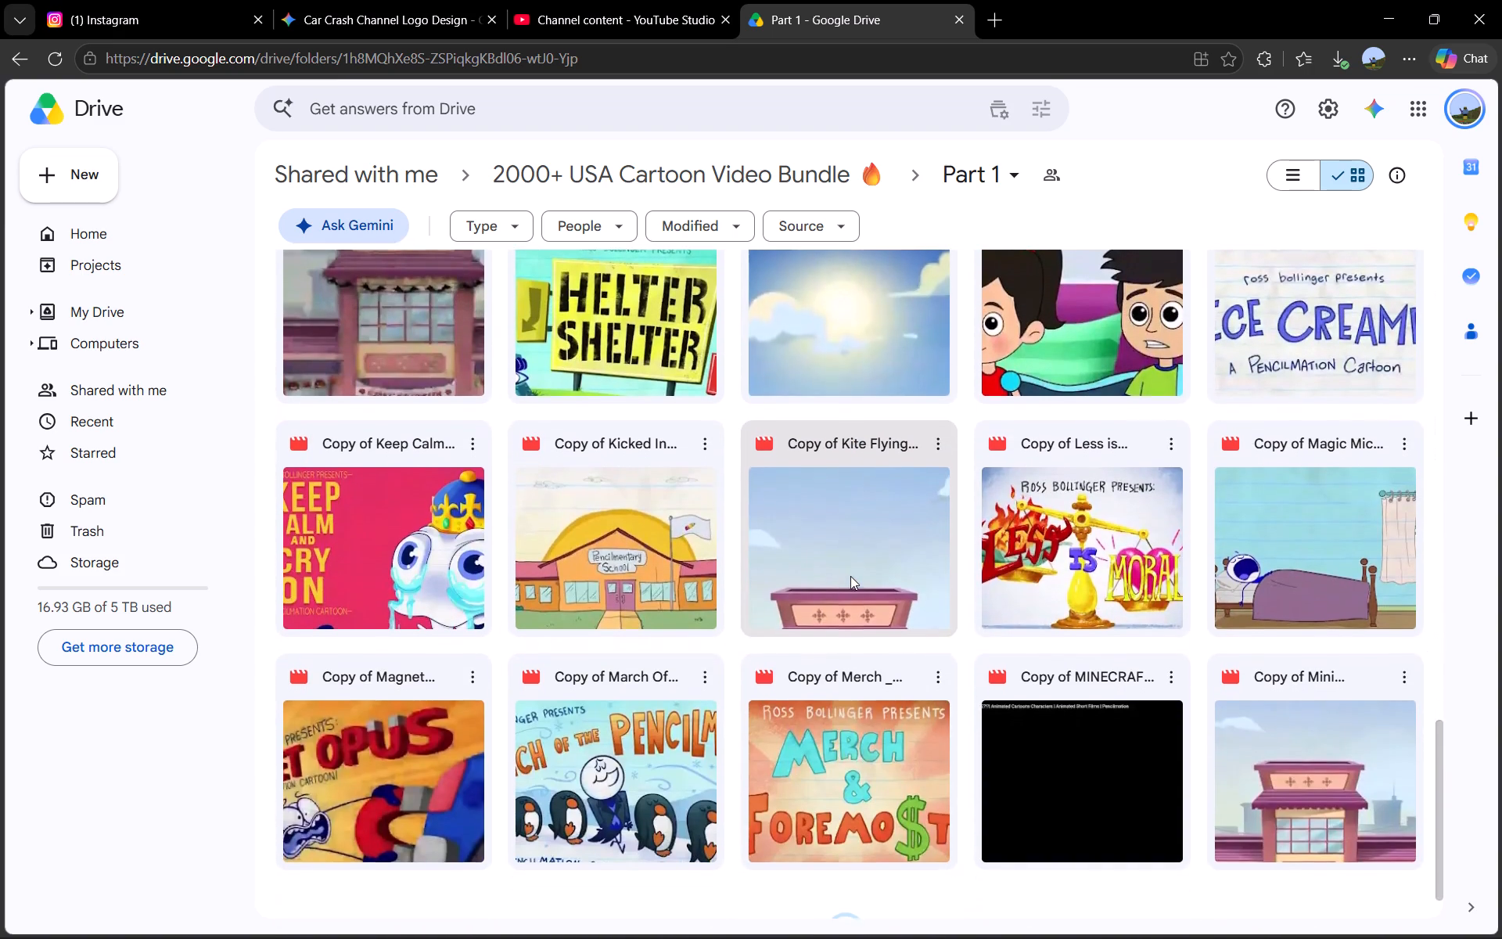
scroll(850, 576, down, 2)
scroll(850, 576, up, 1)
scroll(850, 576, down, 1)
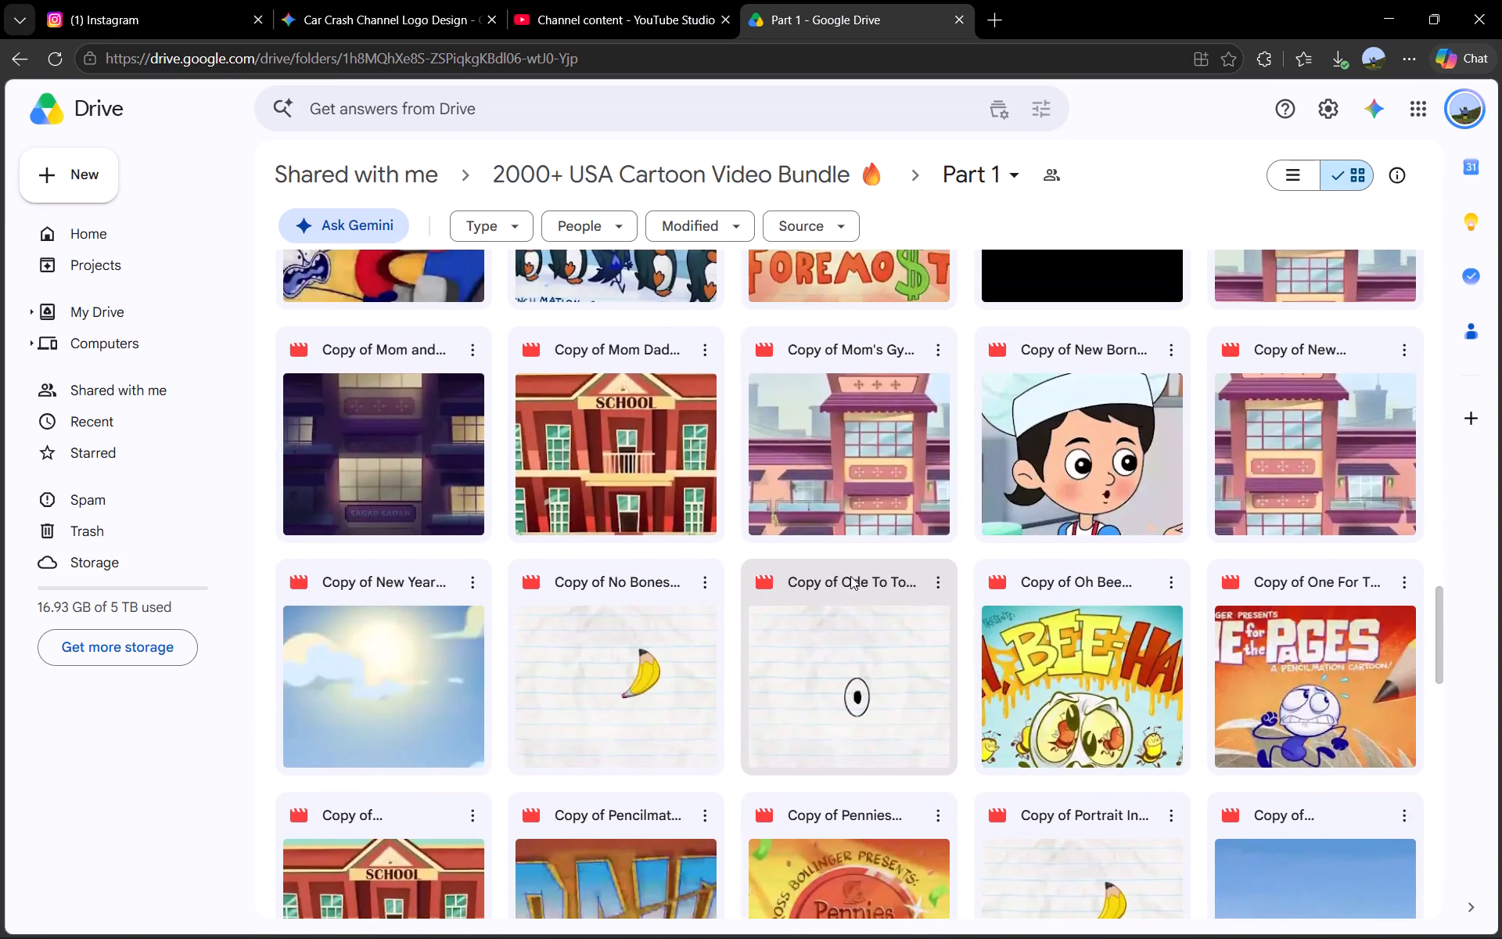
scroll(850, 576, down, 1)
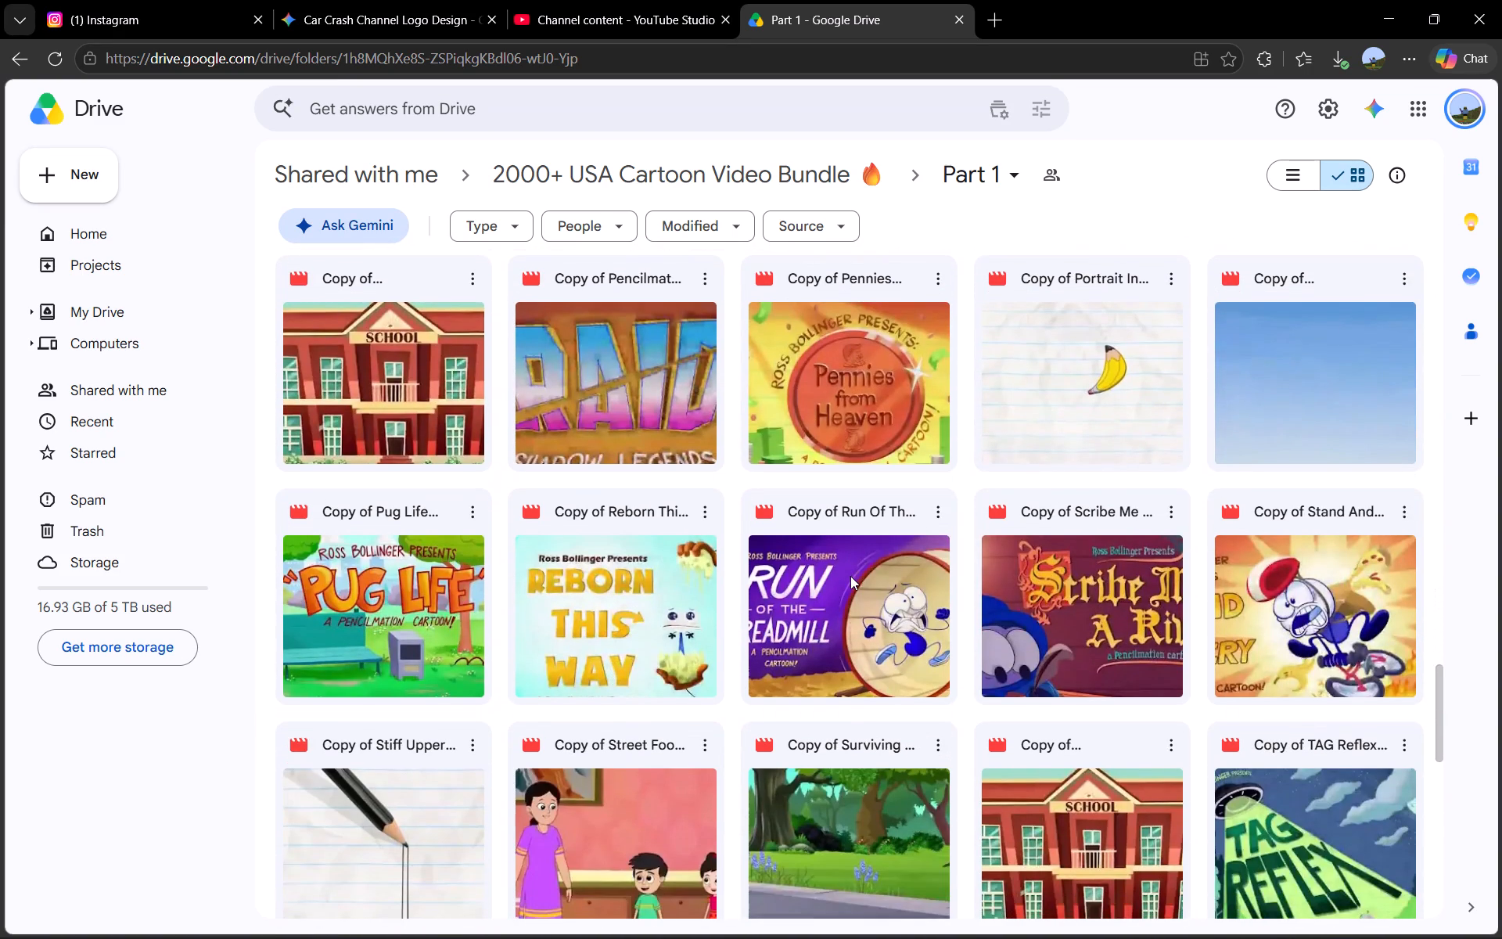
scroll(850, 576, down, 1)
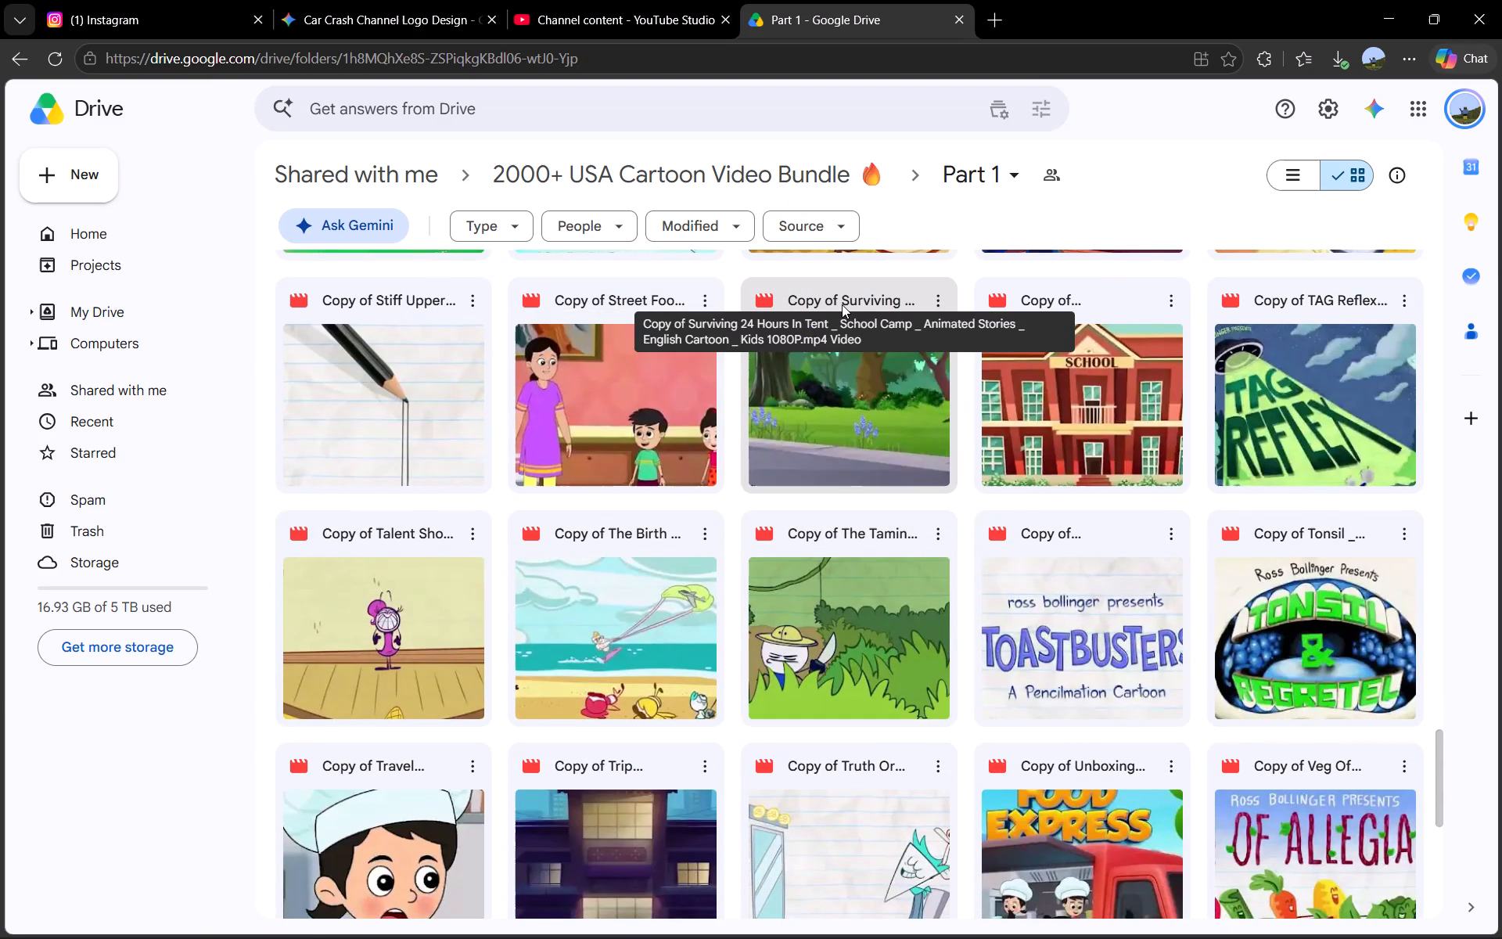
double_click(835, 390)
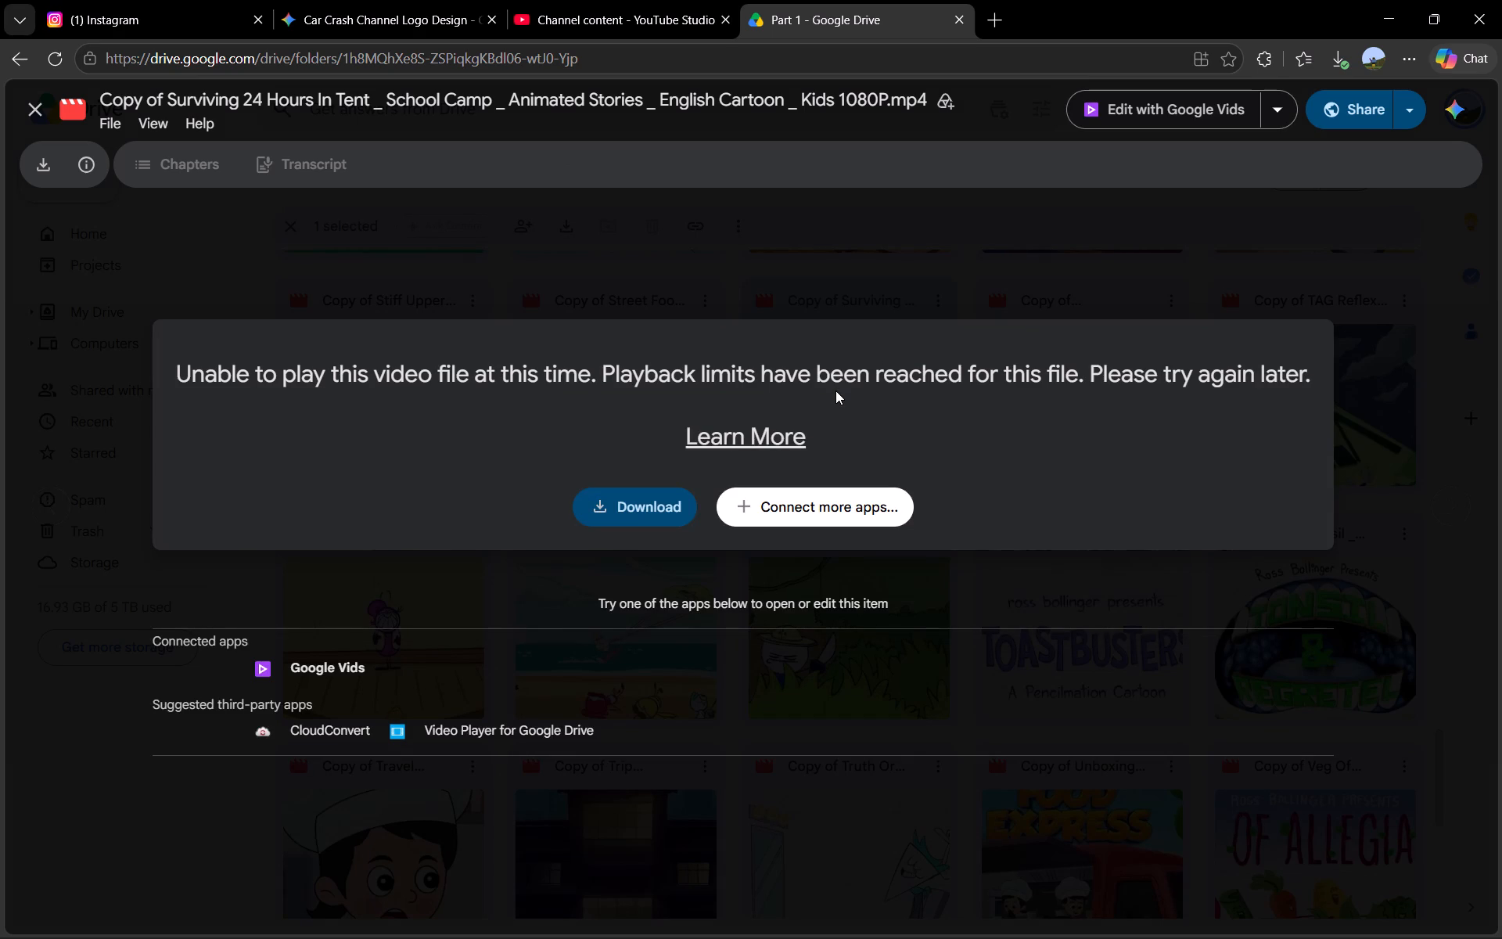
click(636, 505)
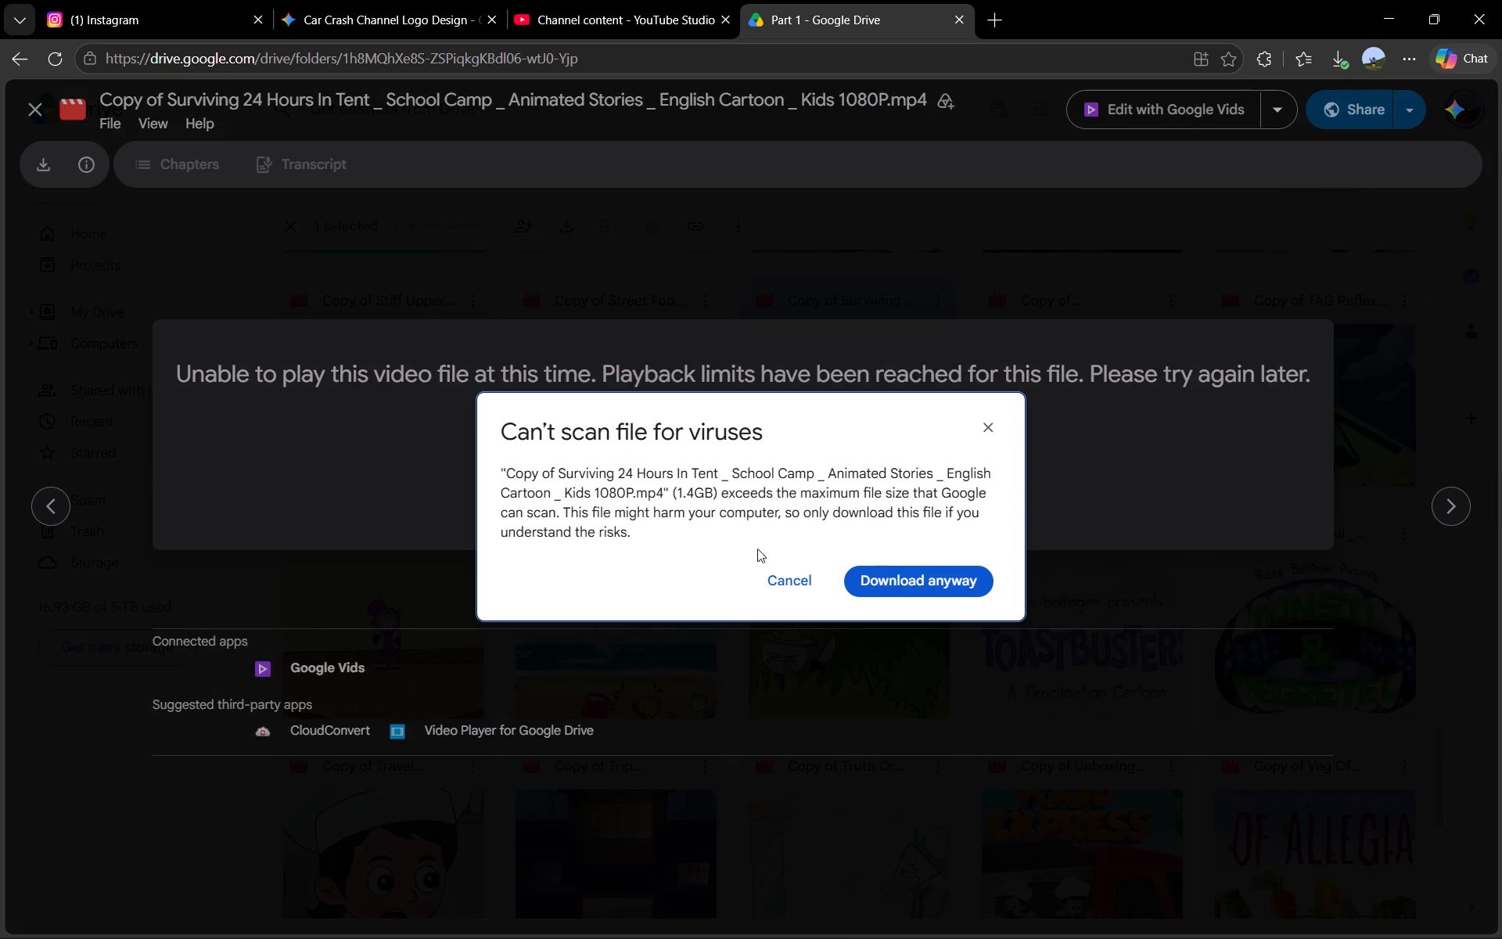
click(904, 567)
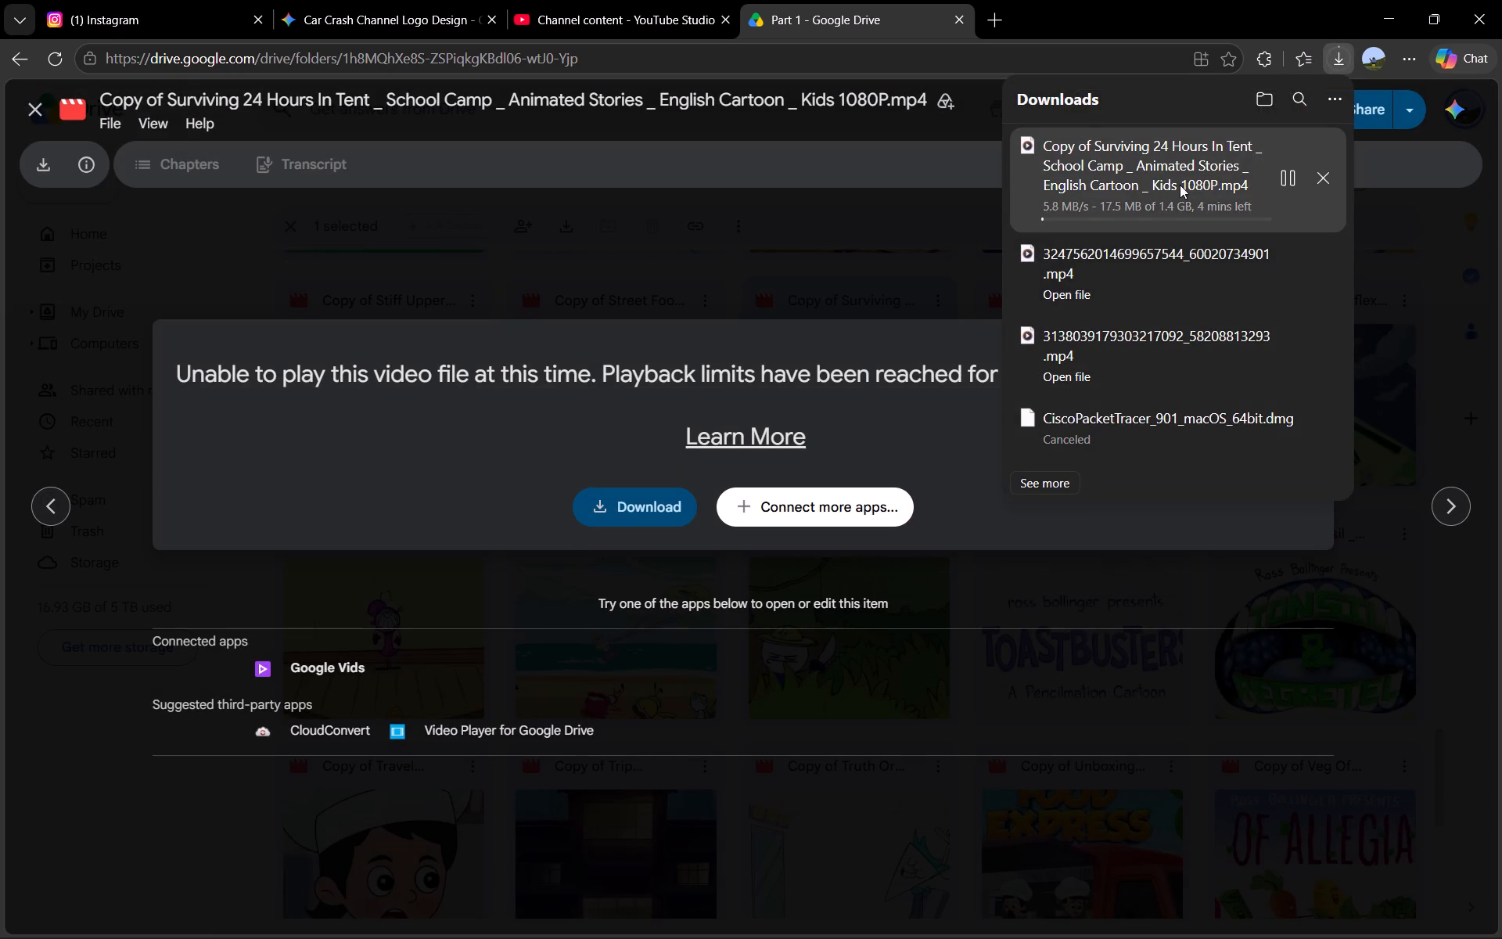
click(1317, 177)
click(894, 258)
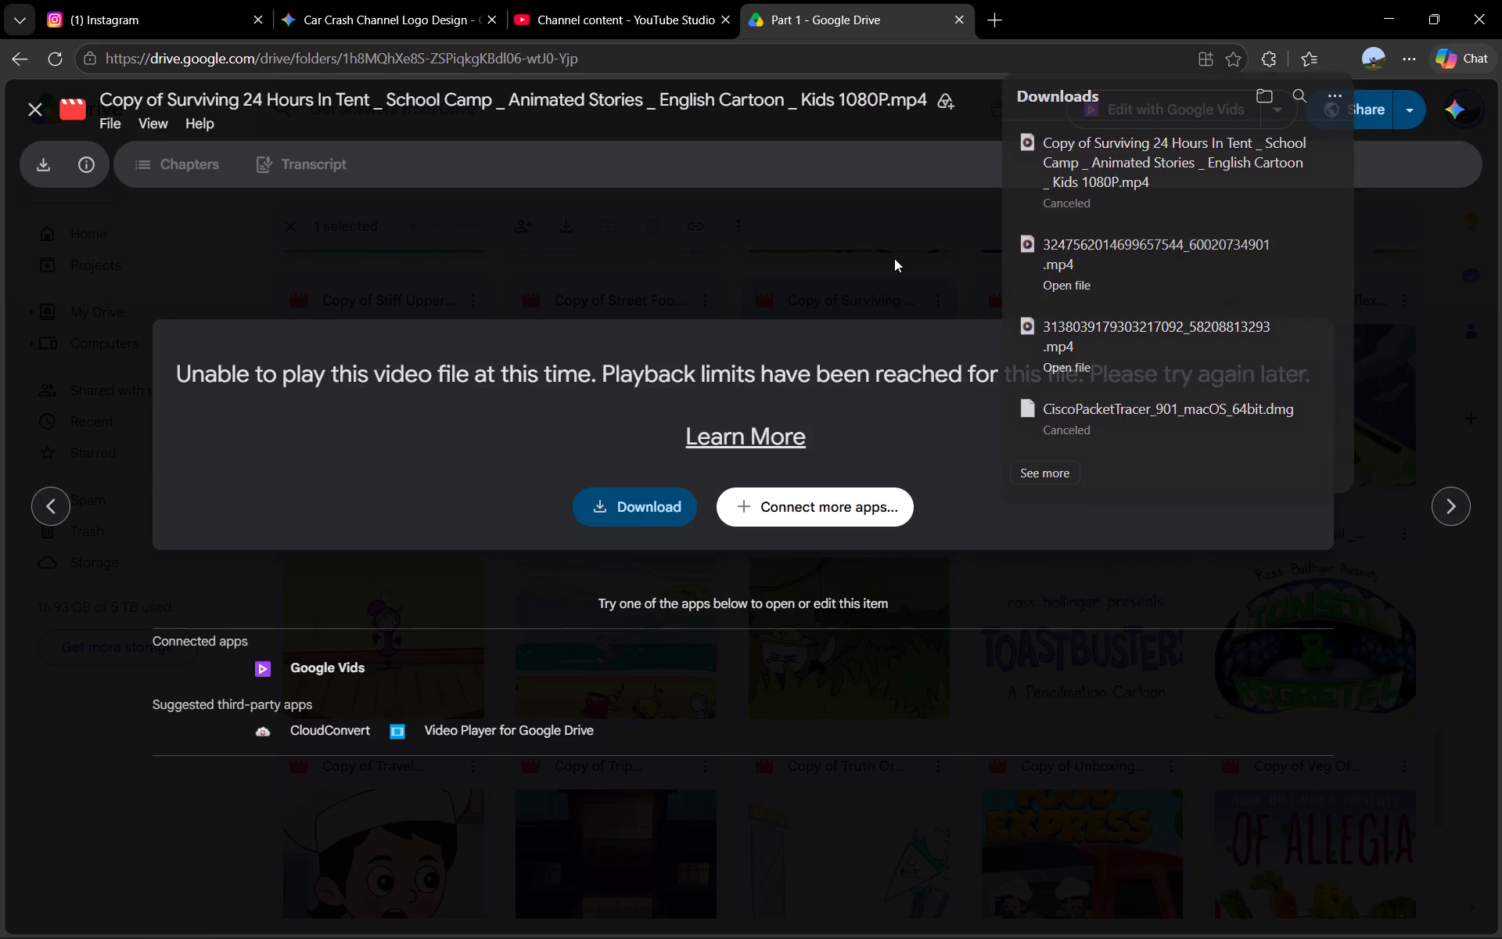
Preview the "Travel Challenge - Train Vs Bus" video from the Part 1 folder, closing the preview when done.
scroll(911, 538, down, 2)
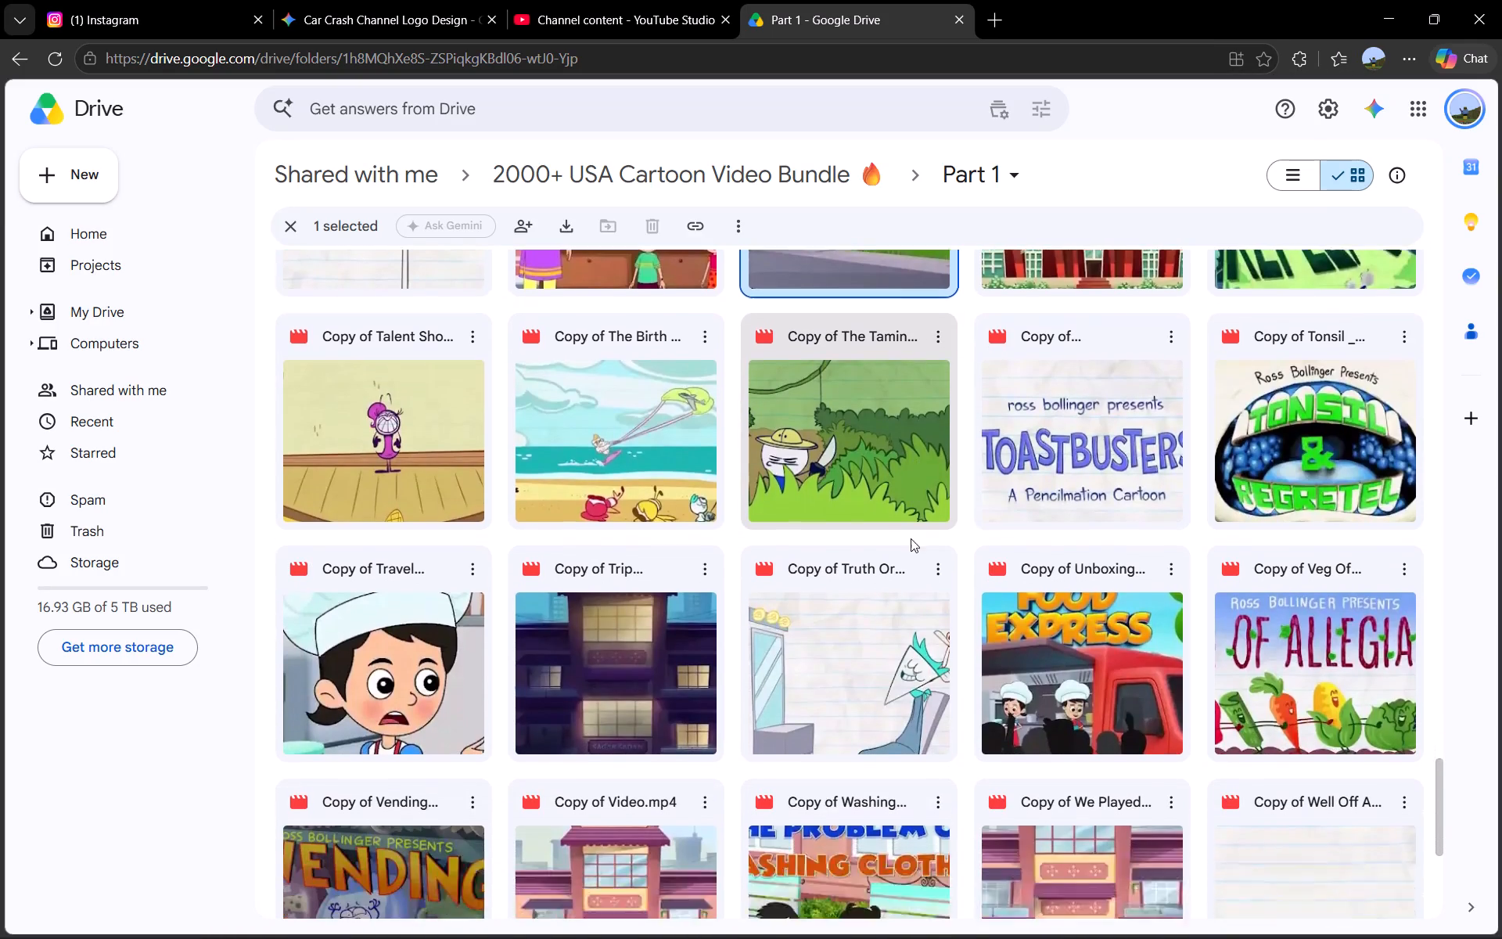
scroll(911, 538, down, 1)
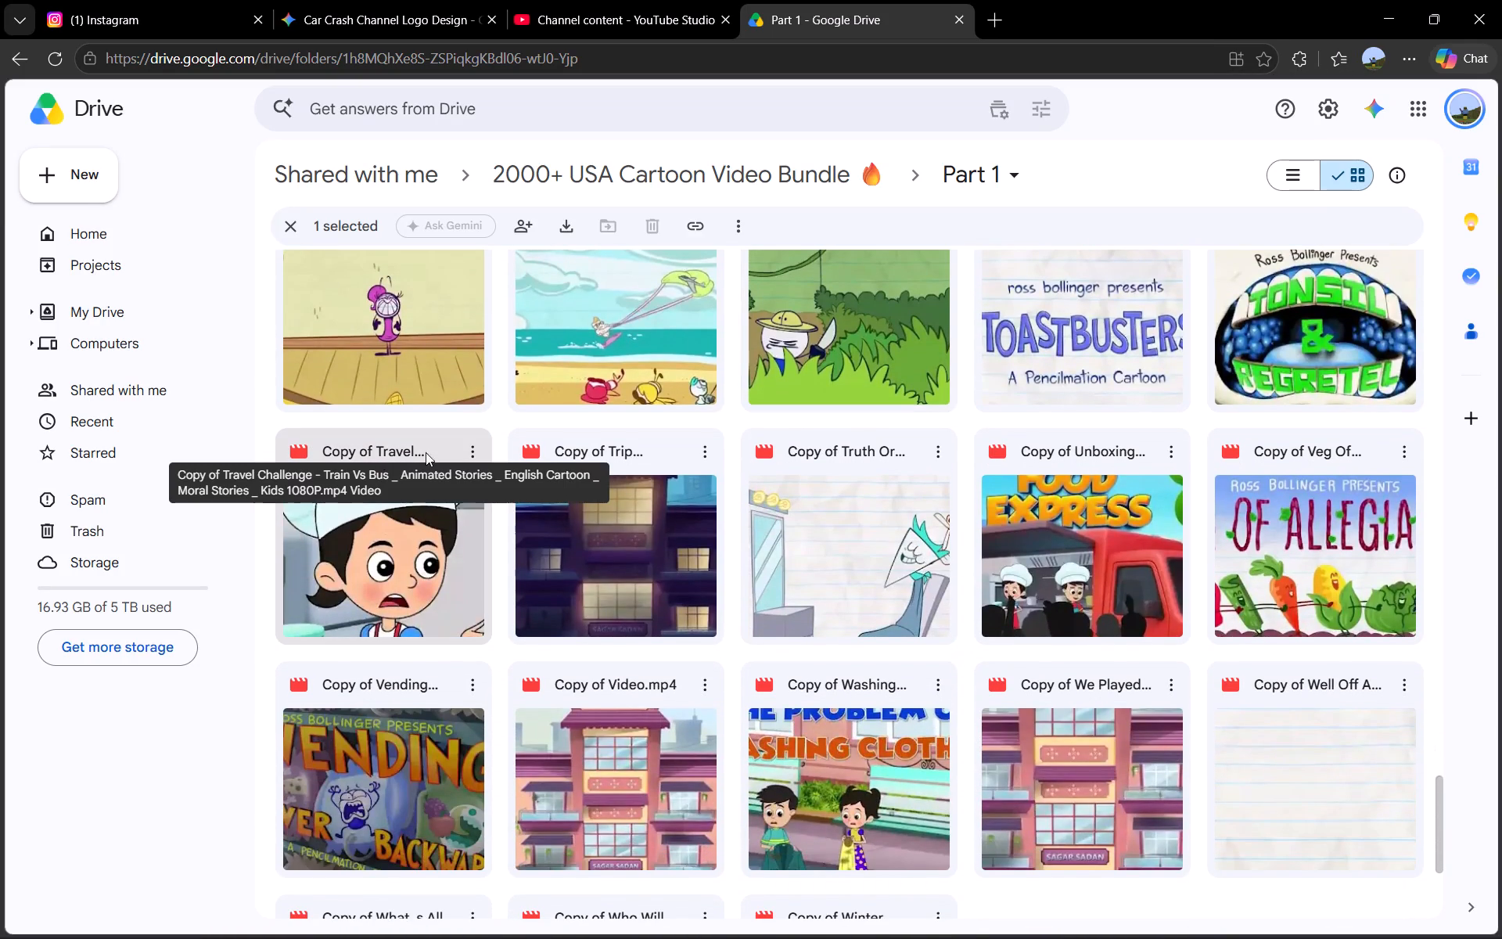
click(473, 449)
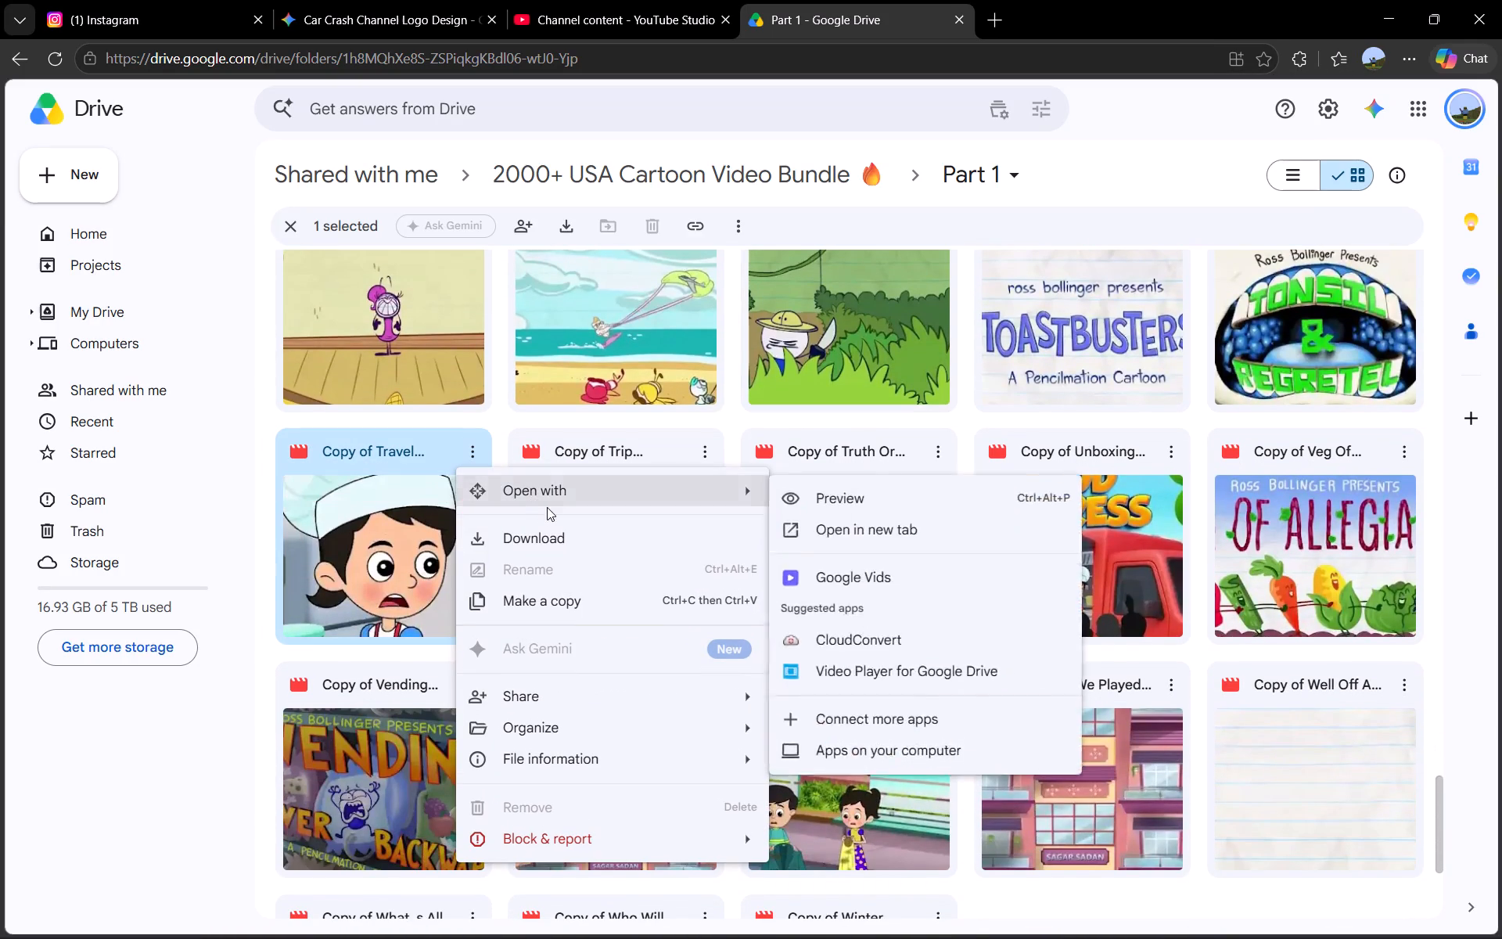
click(825, 487)
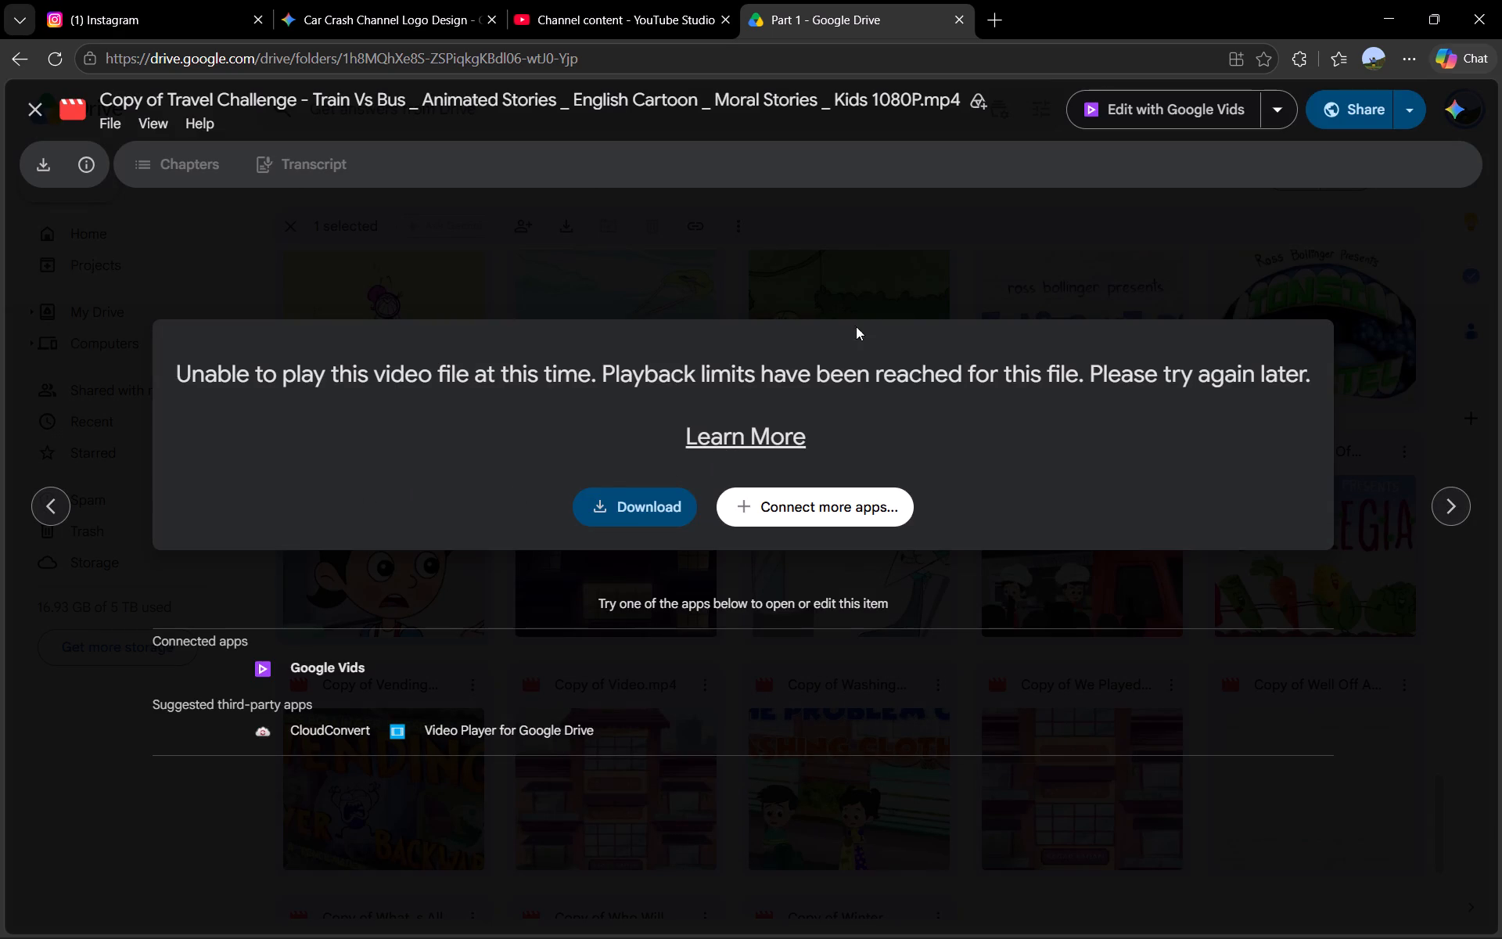
click(911, 298)
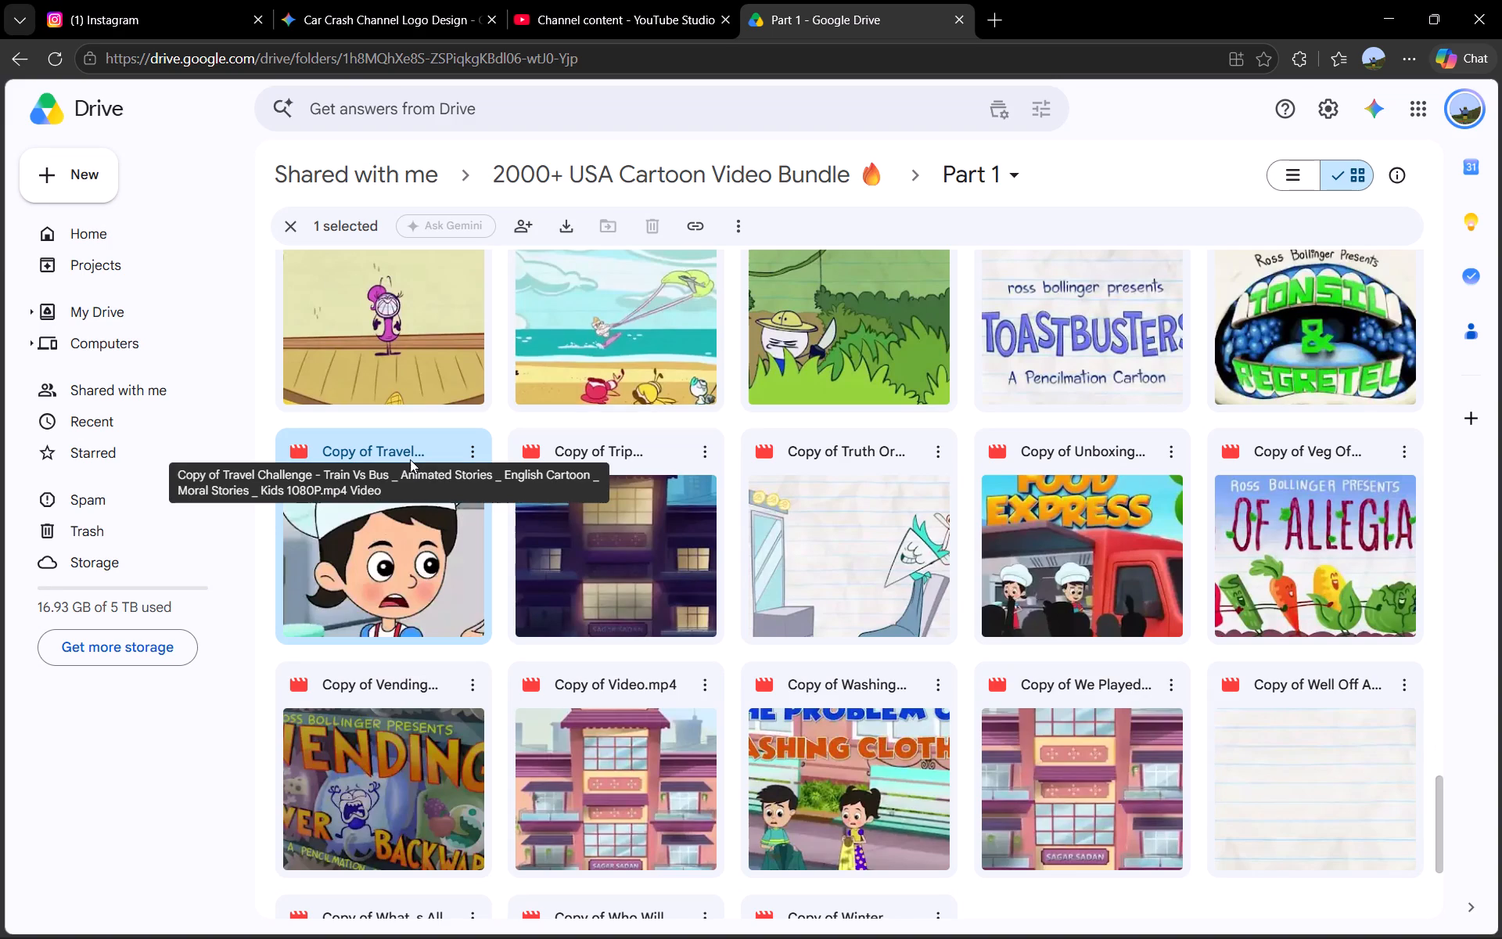
Check the size and duration in the file details of the "Travel Challenge - Train Vs Bus" video.
click(476, 451)
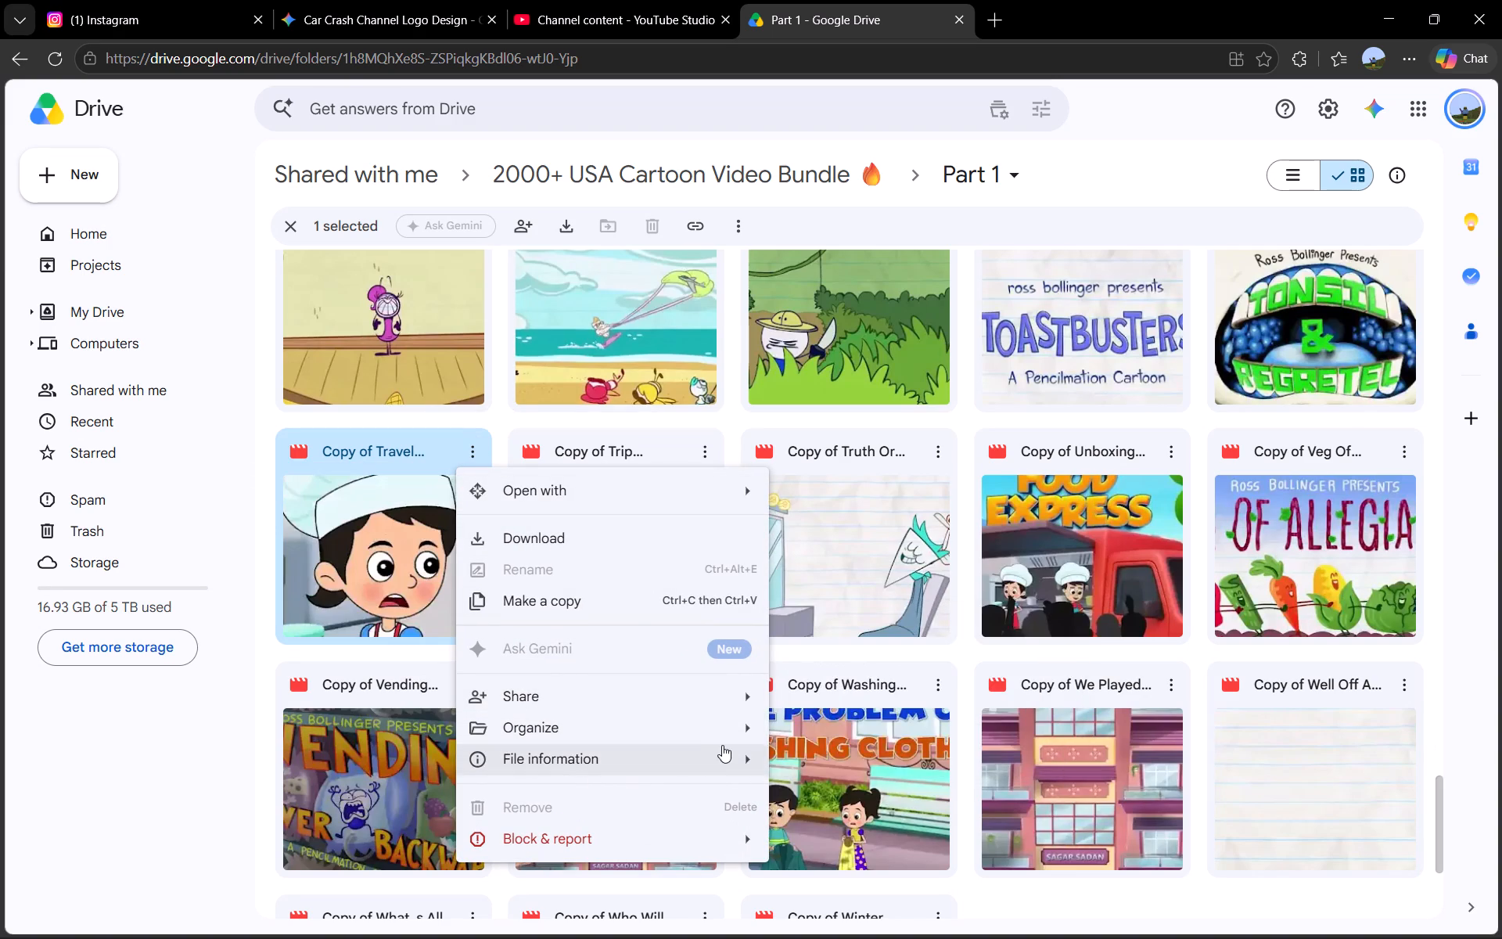
click(861, 625)
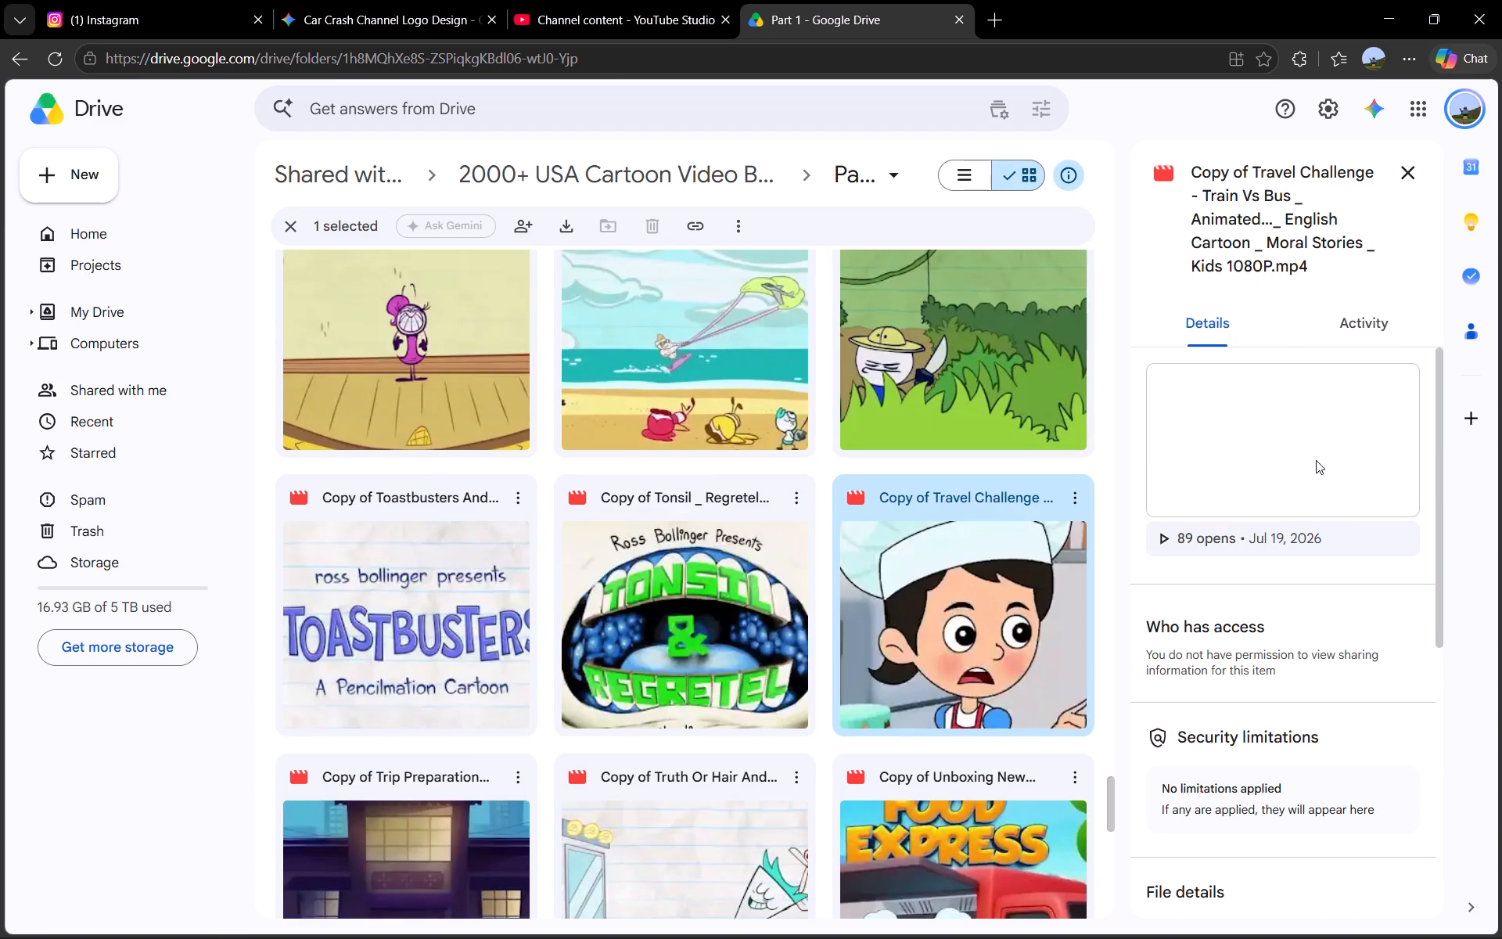
scroll(1327, 644, down, 3)
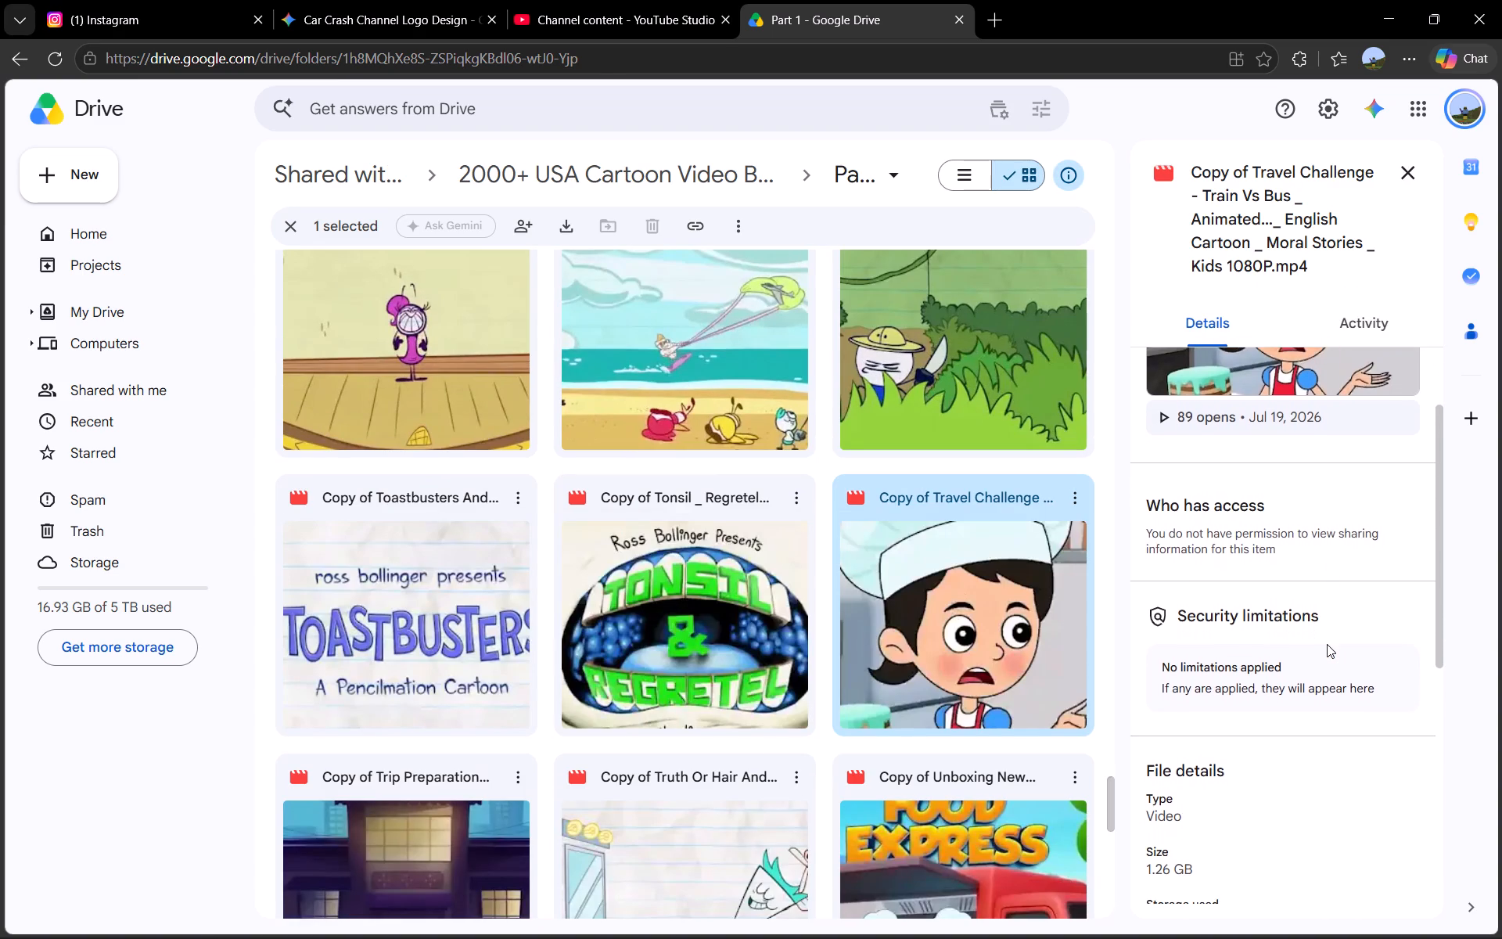
scroll(1327, 644, down, 1)
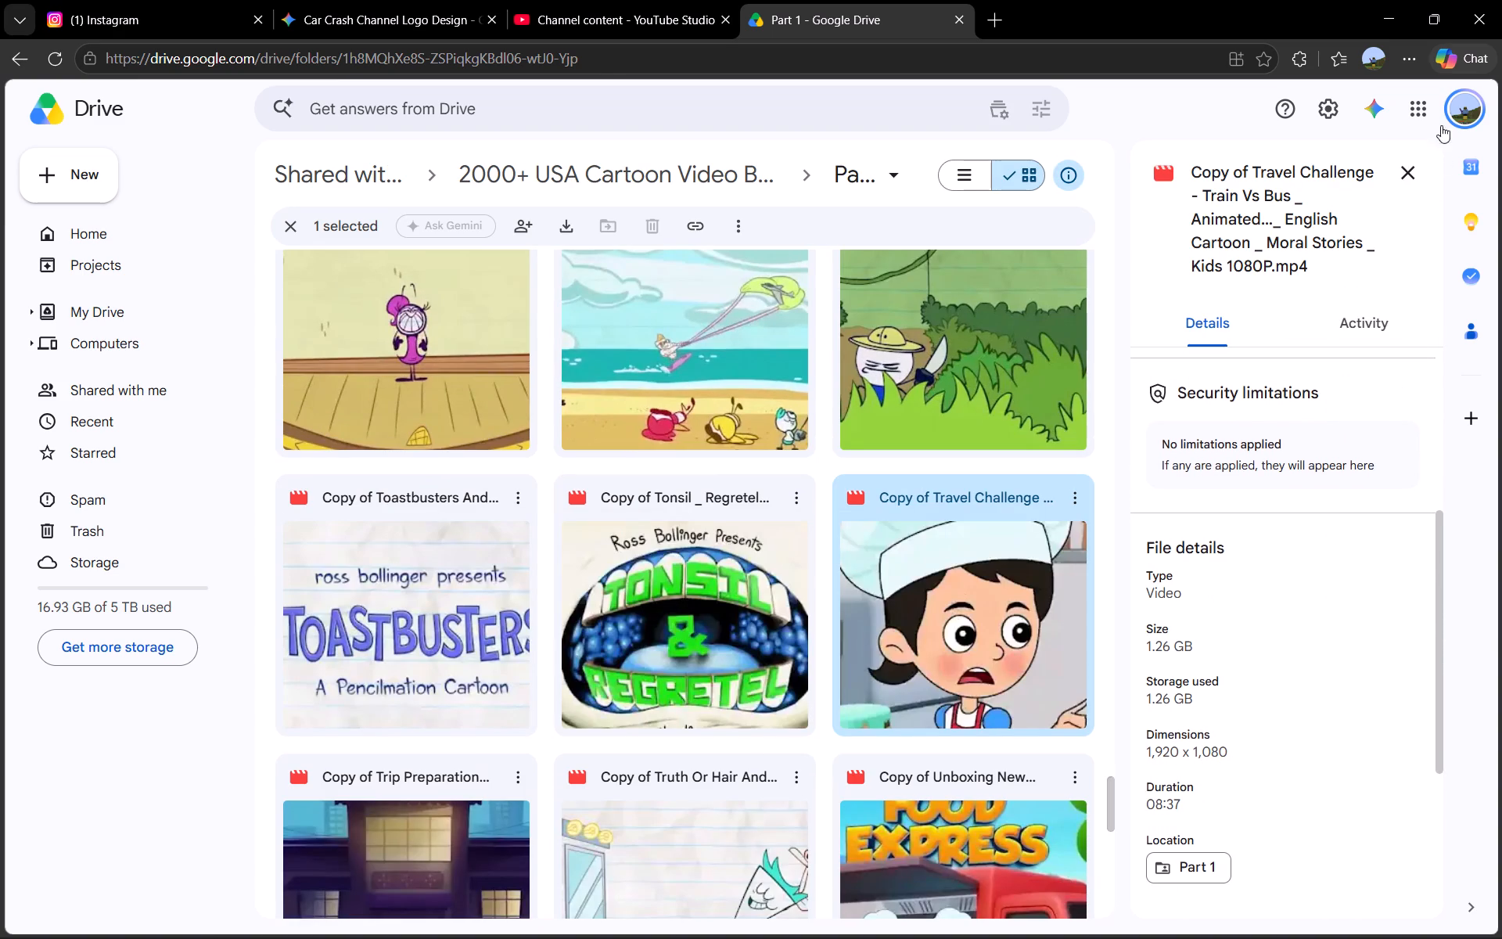
click(1421, 166)
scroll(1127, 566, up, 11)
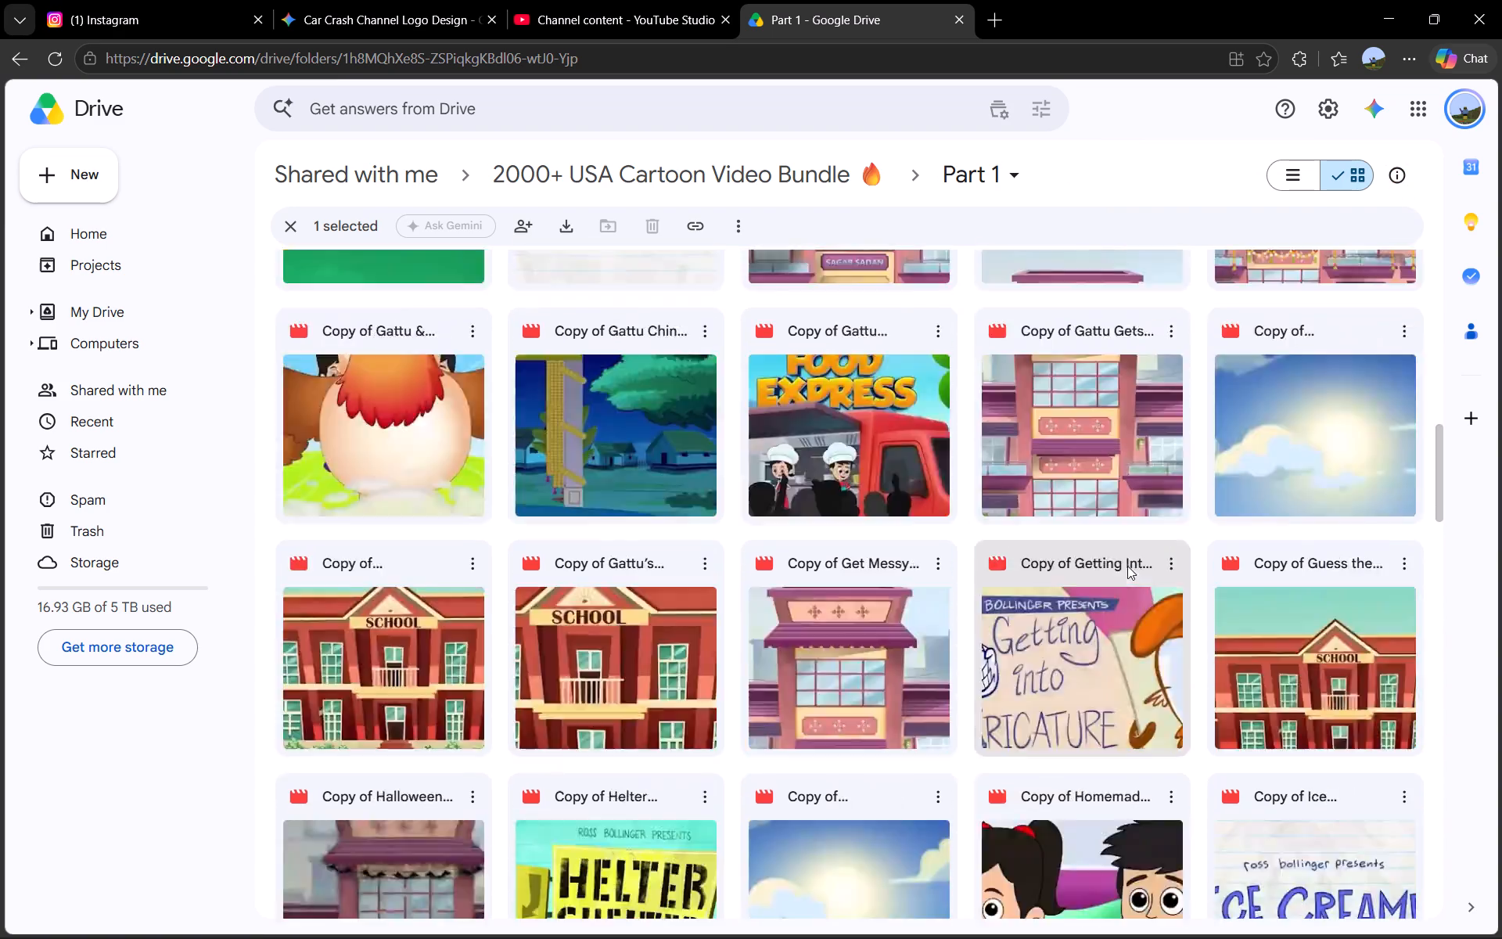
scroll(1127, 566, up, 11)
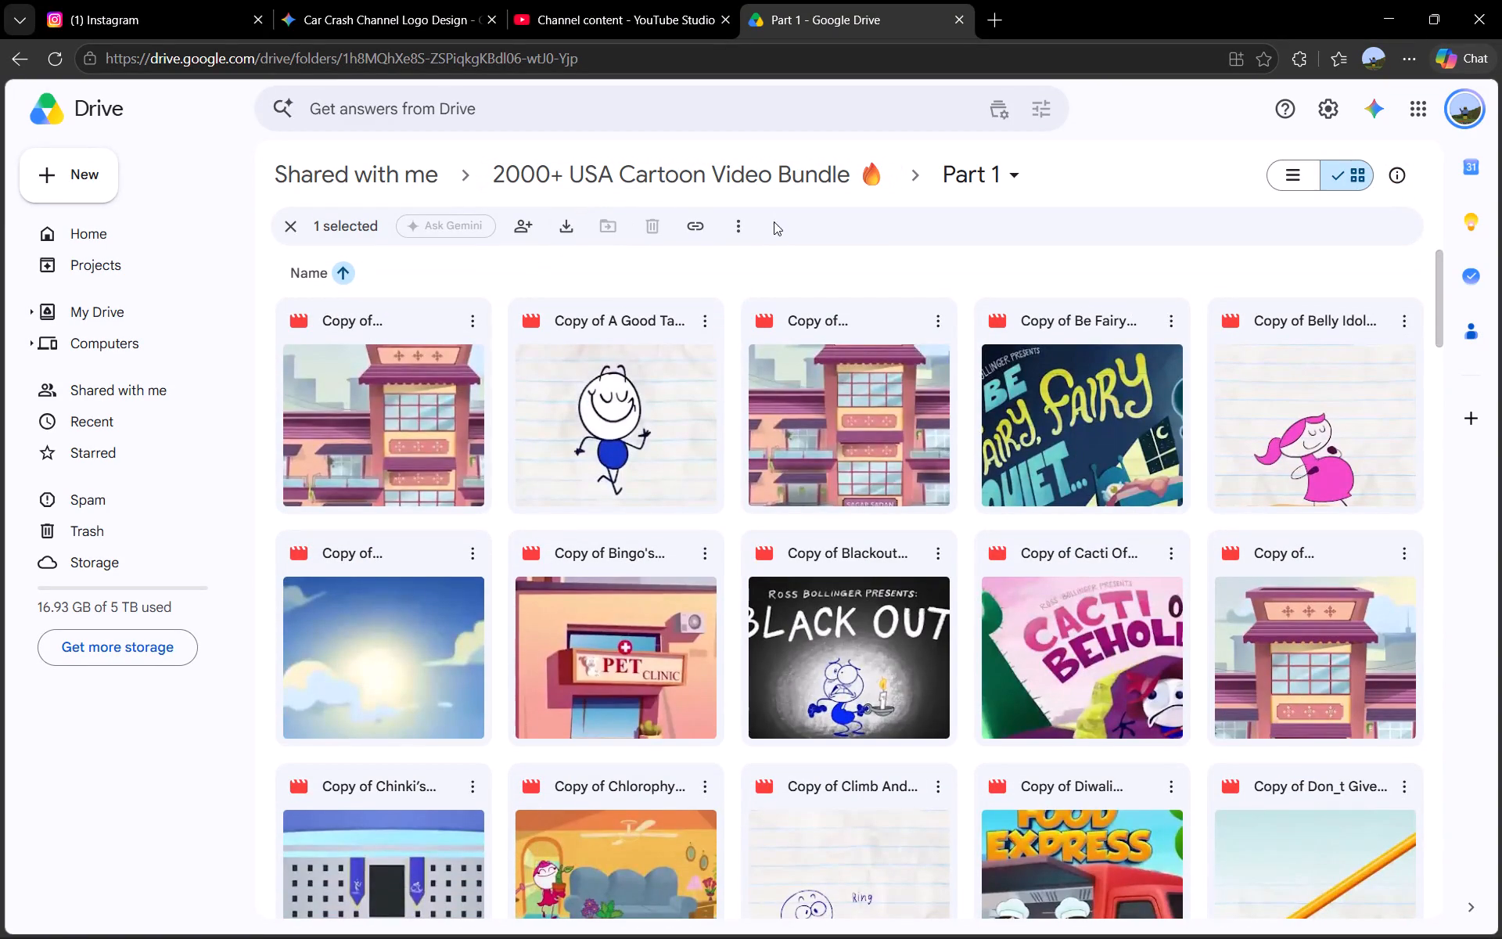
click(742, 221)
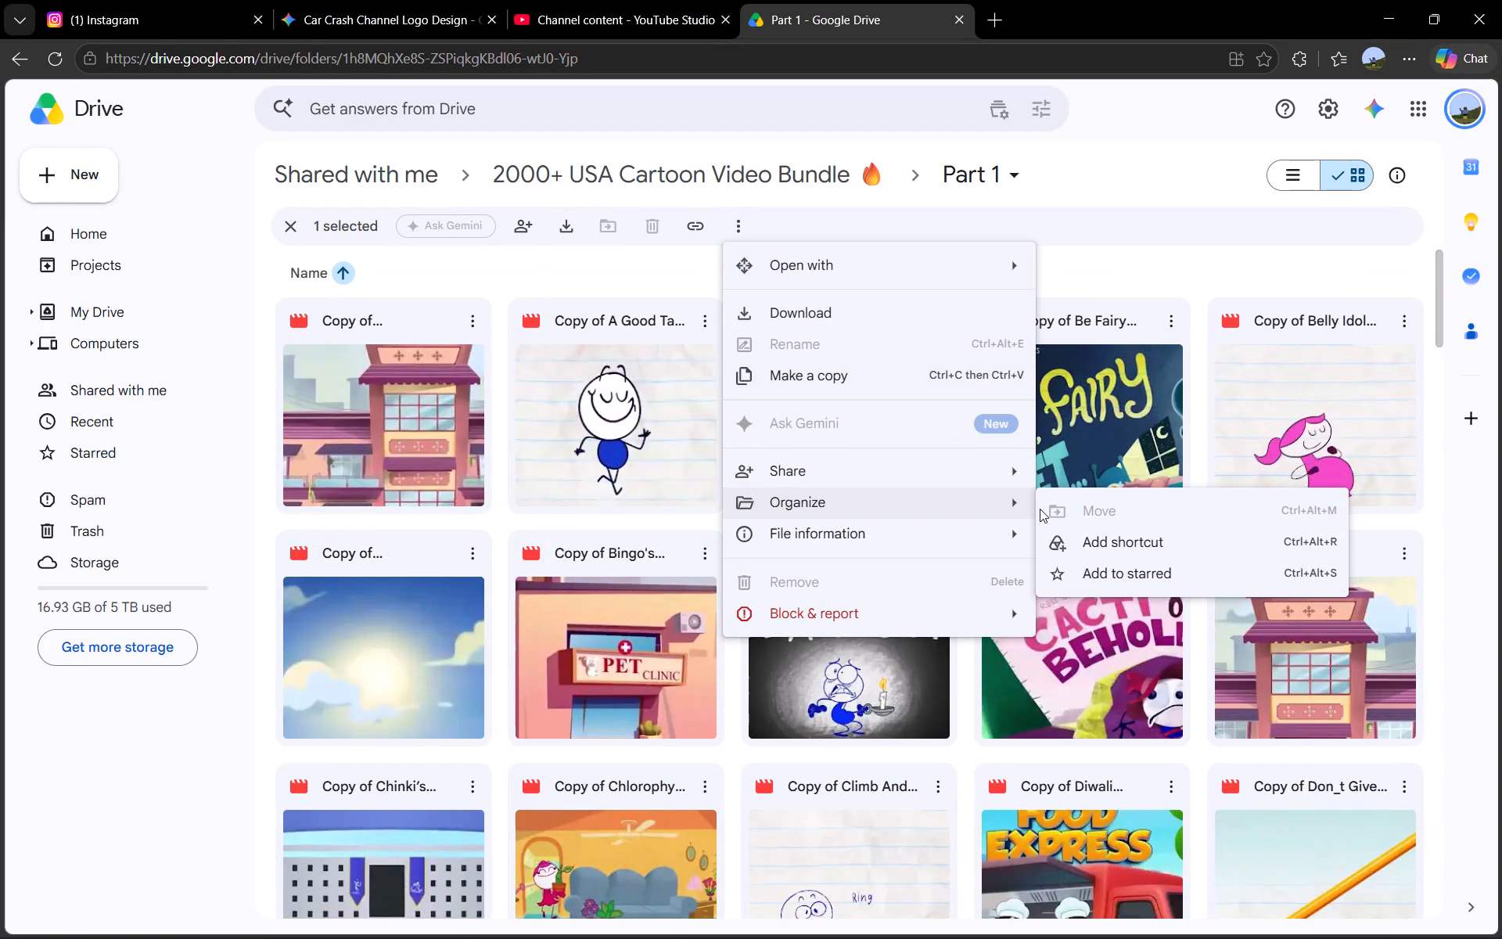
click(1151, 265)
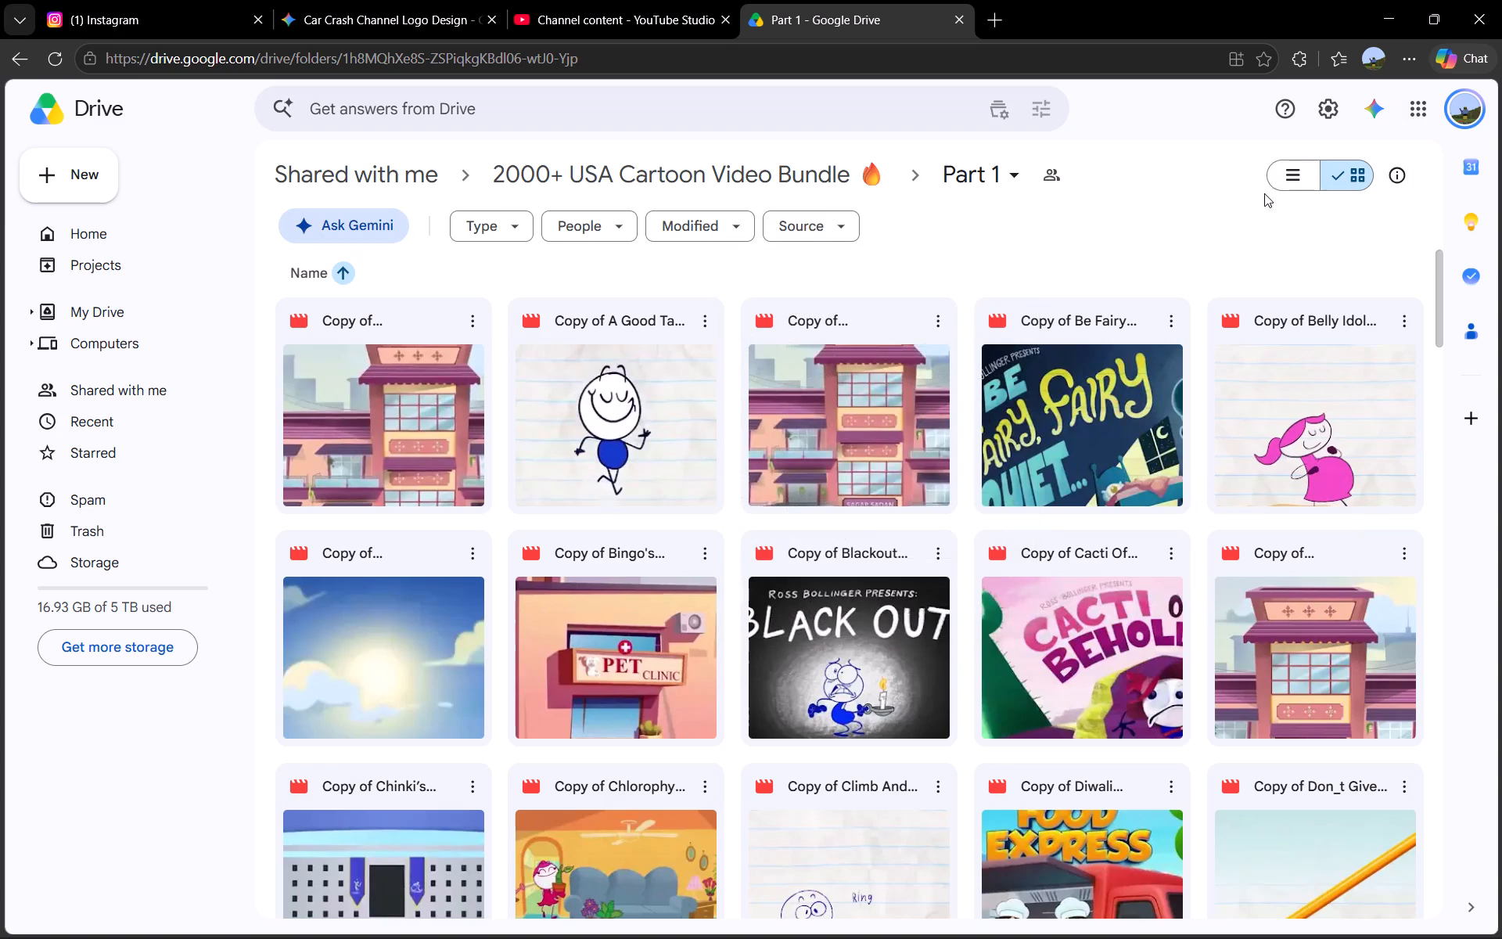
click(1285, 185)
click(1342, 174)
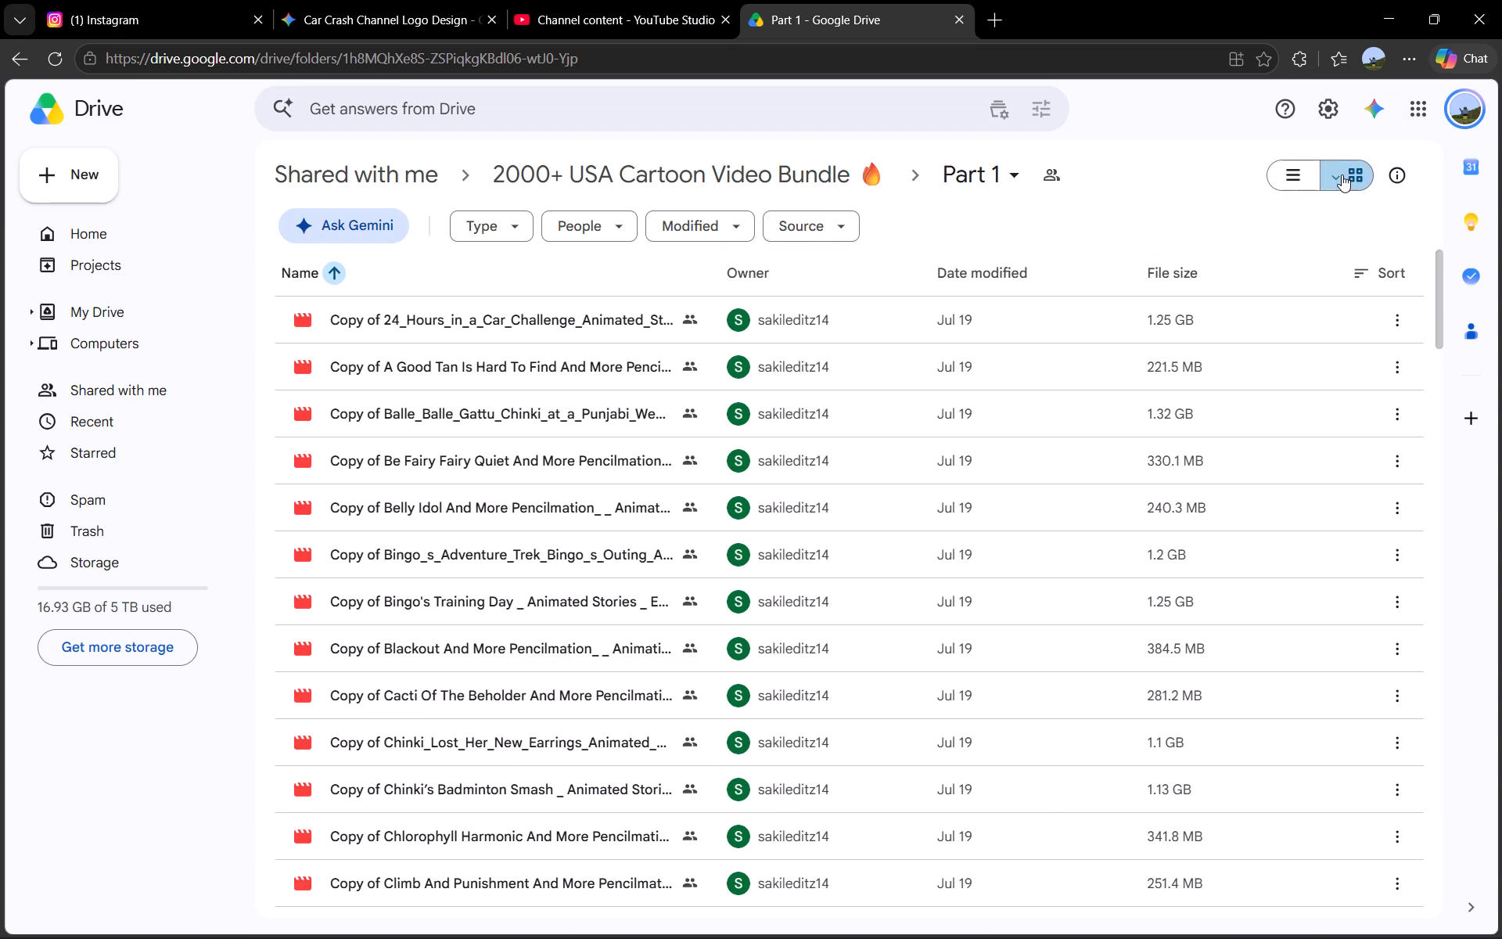
View the Part 1 folder's details and activity history, closing the information when done.
click(1393, 170)
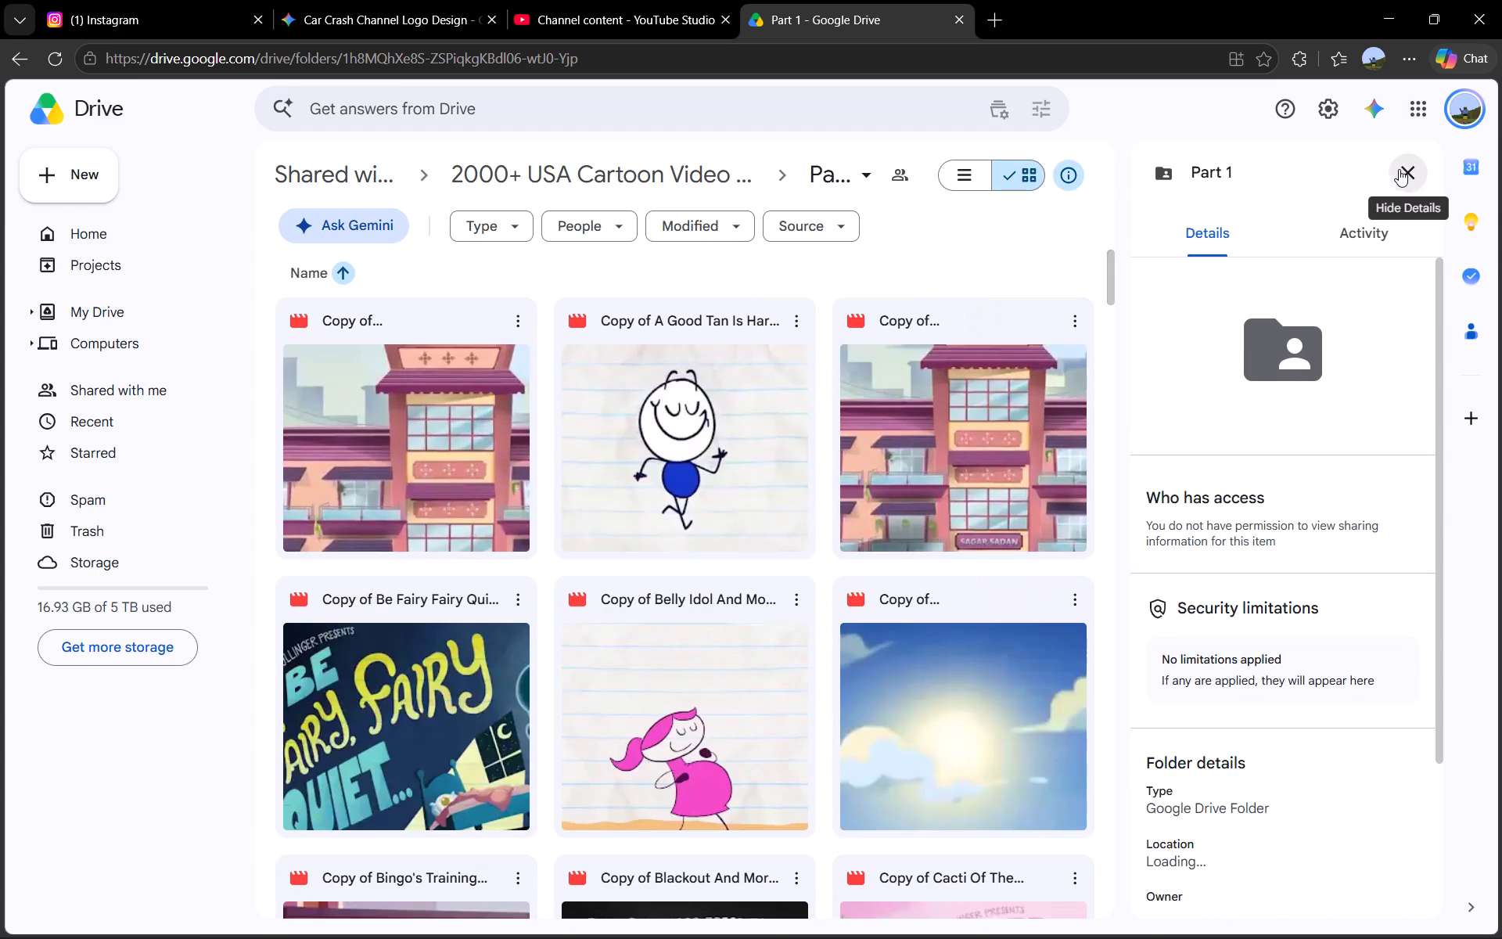
click(1361, 238)
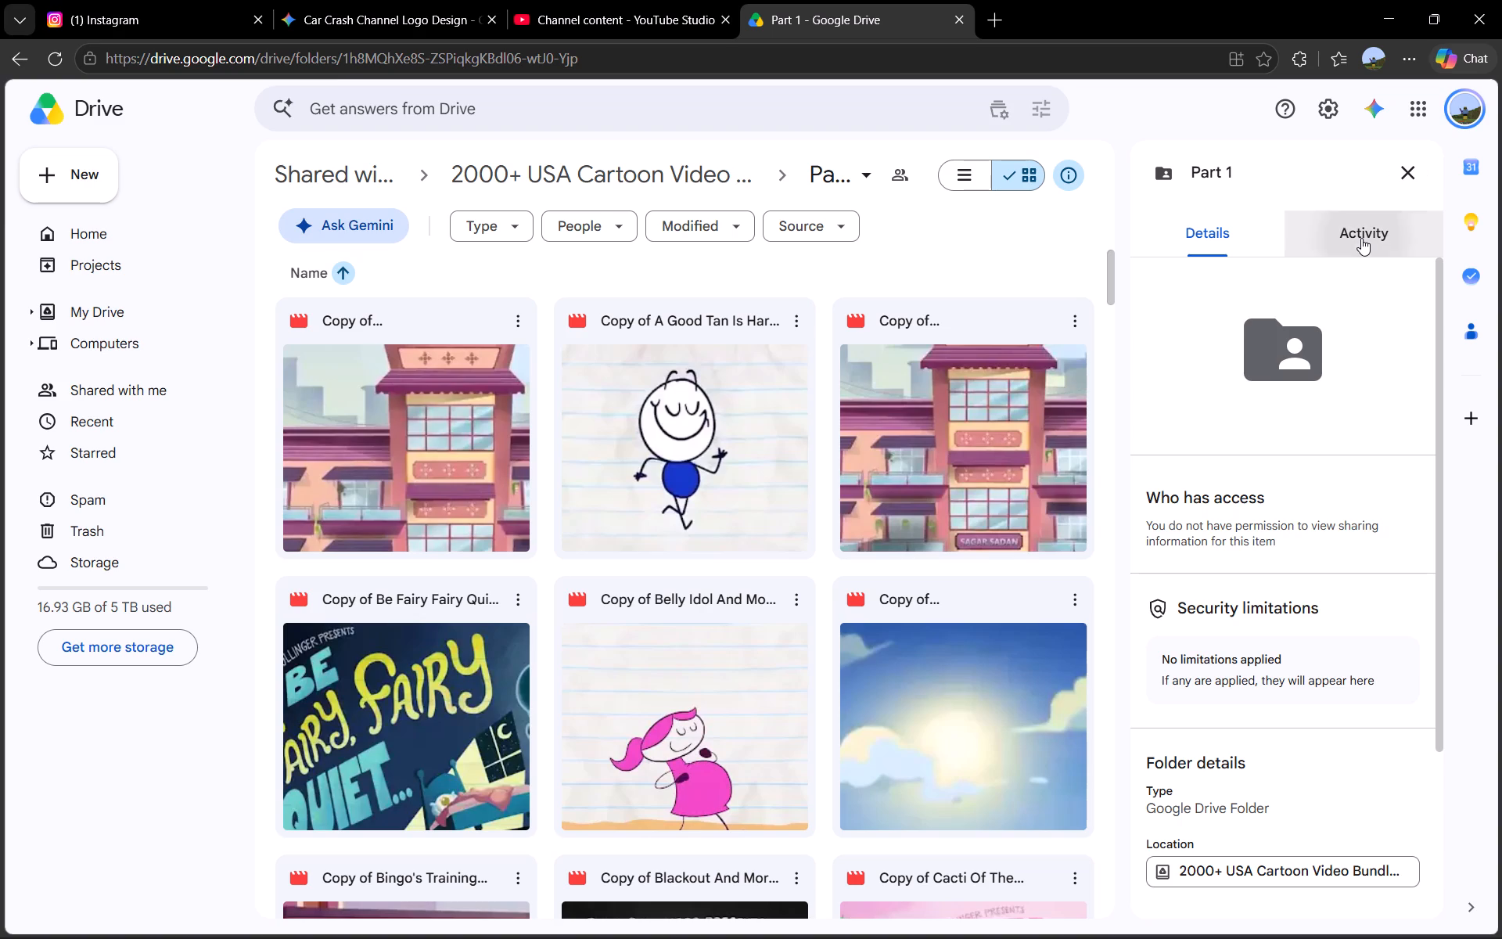
click(1410, 174)
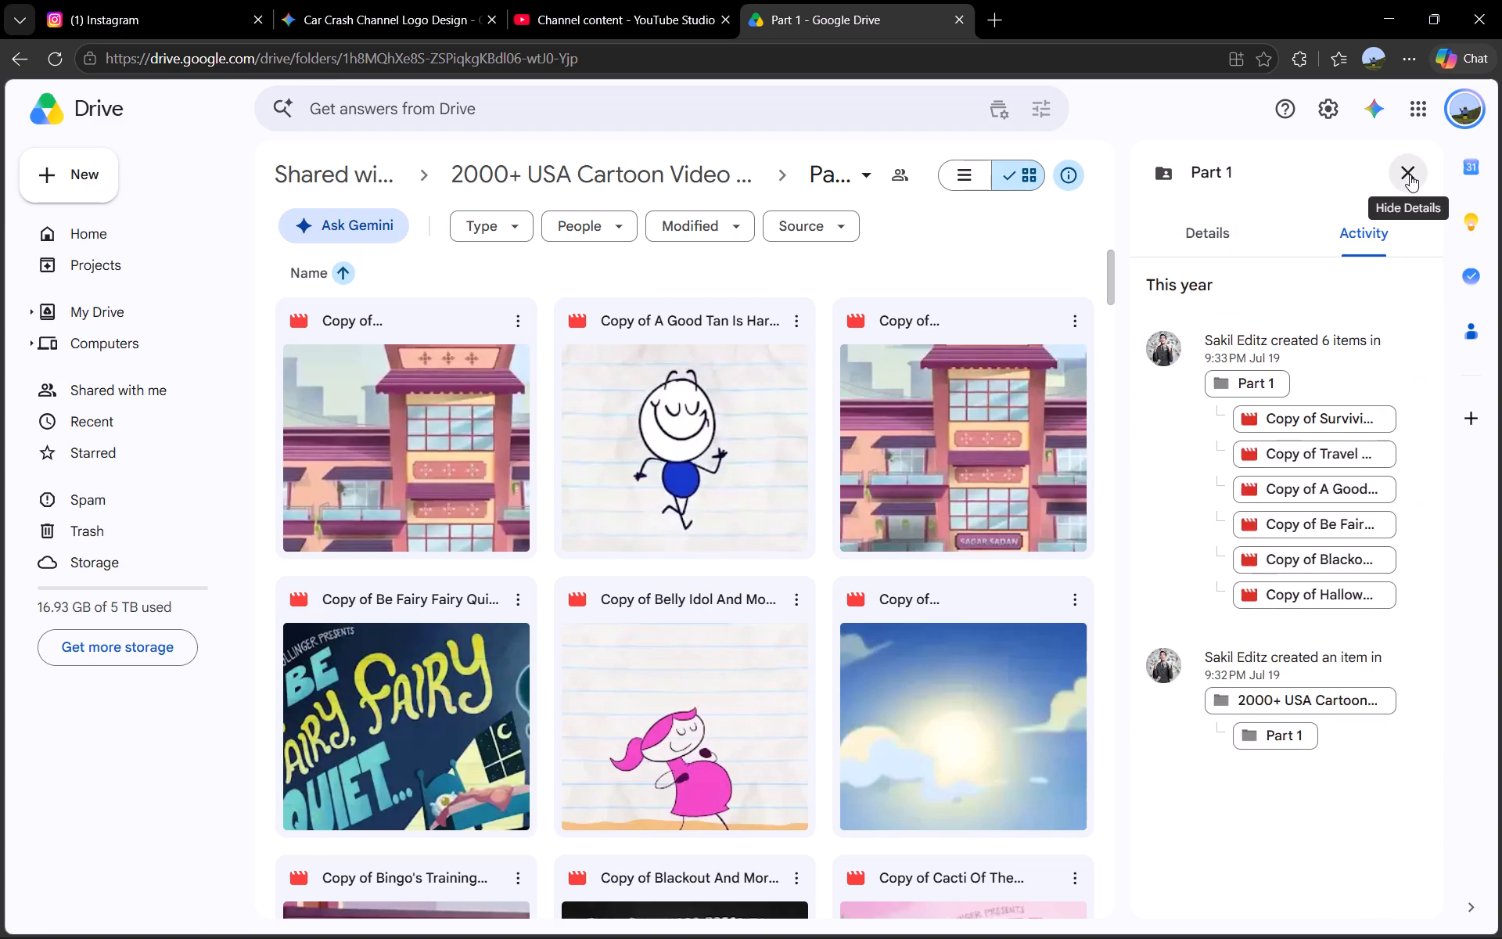
scroll(1148, 511, up, 1)
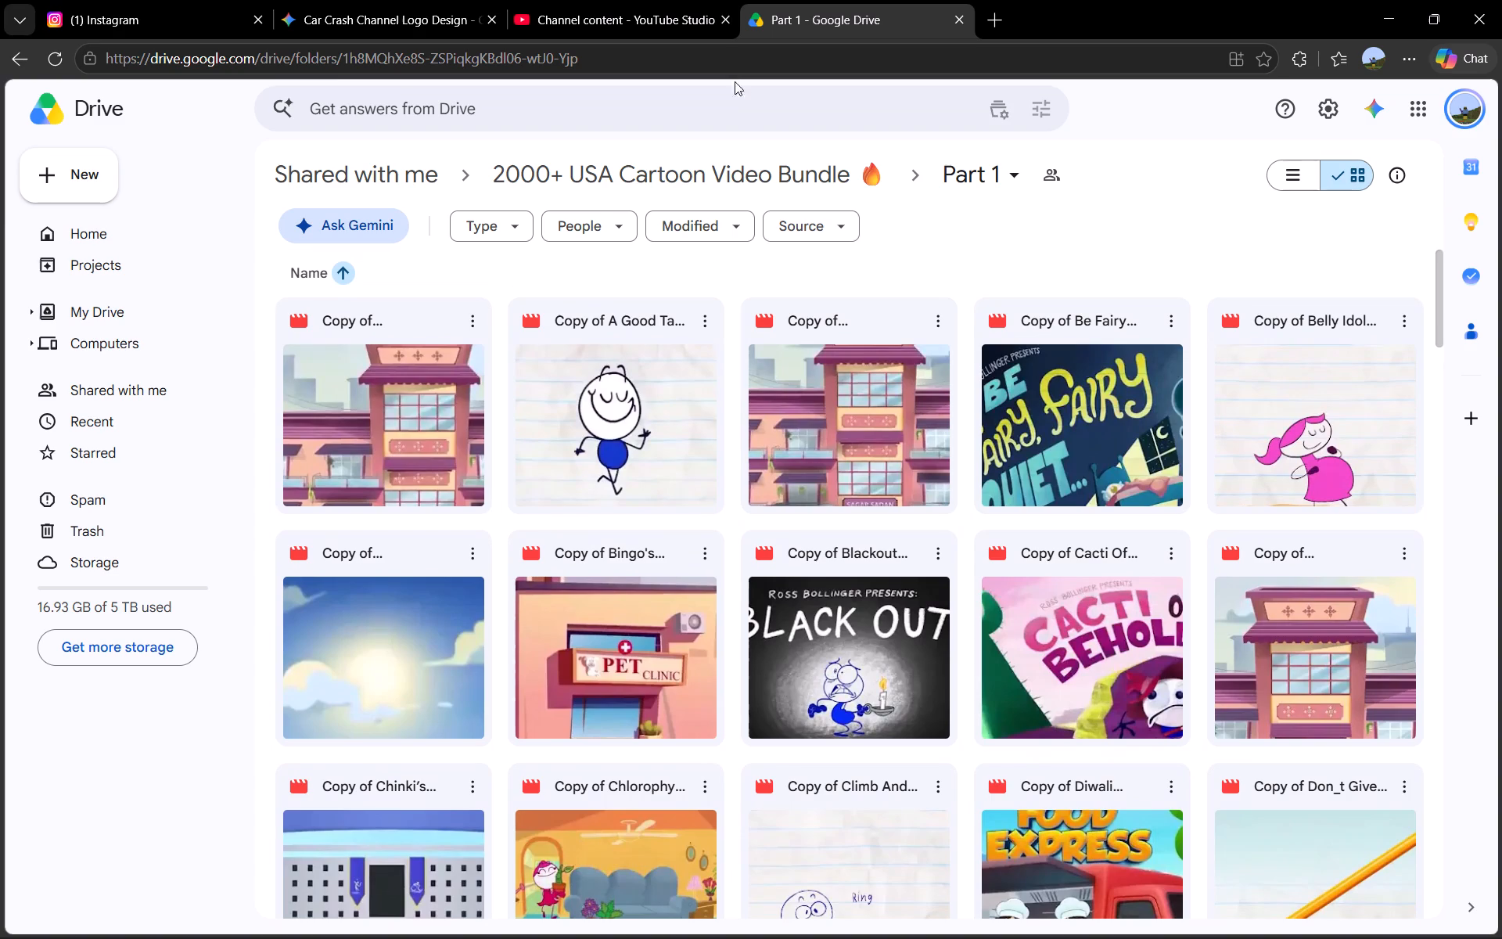
Look through the cartoon videos in the bundle's Part 2 folder for a suitable story for the channel.
click(756, 176)
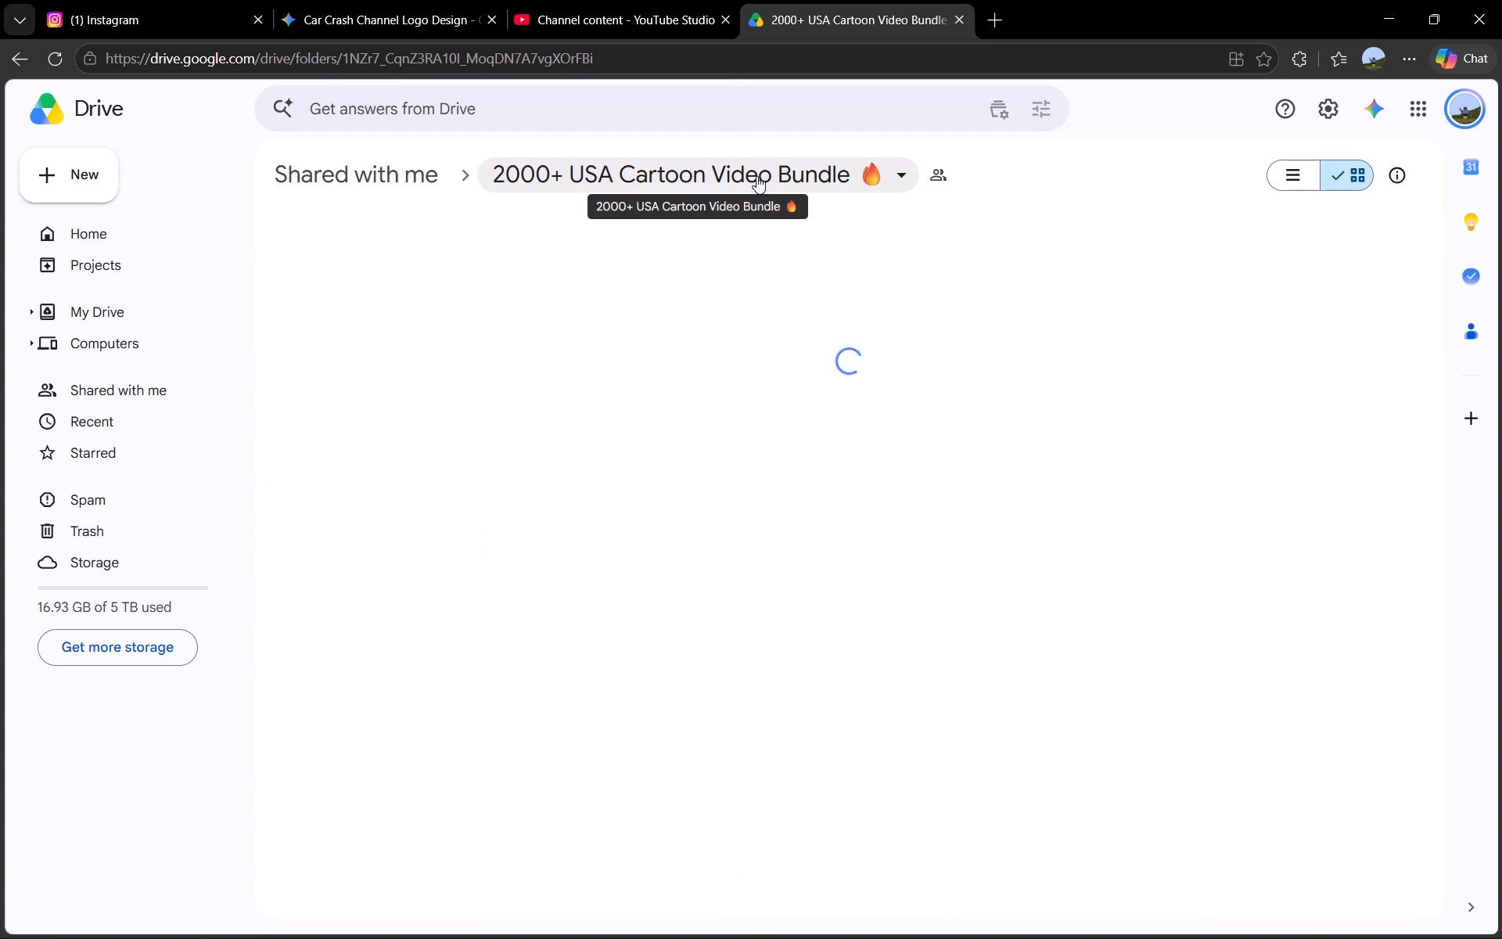
double_click(615, 329)
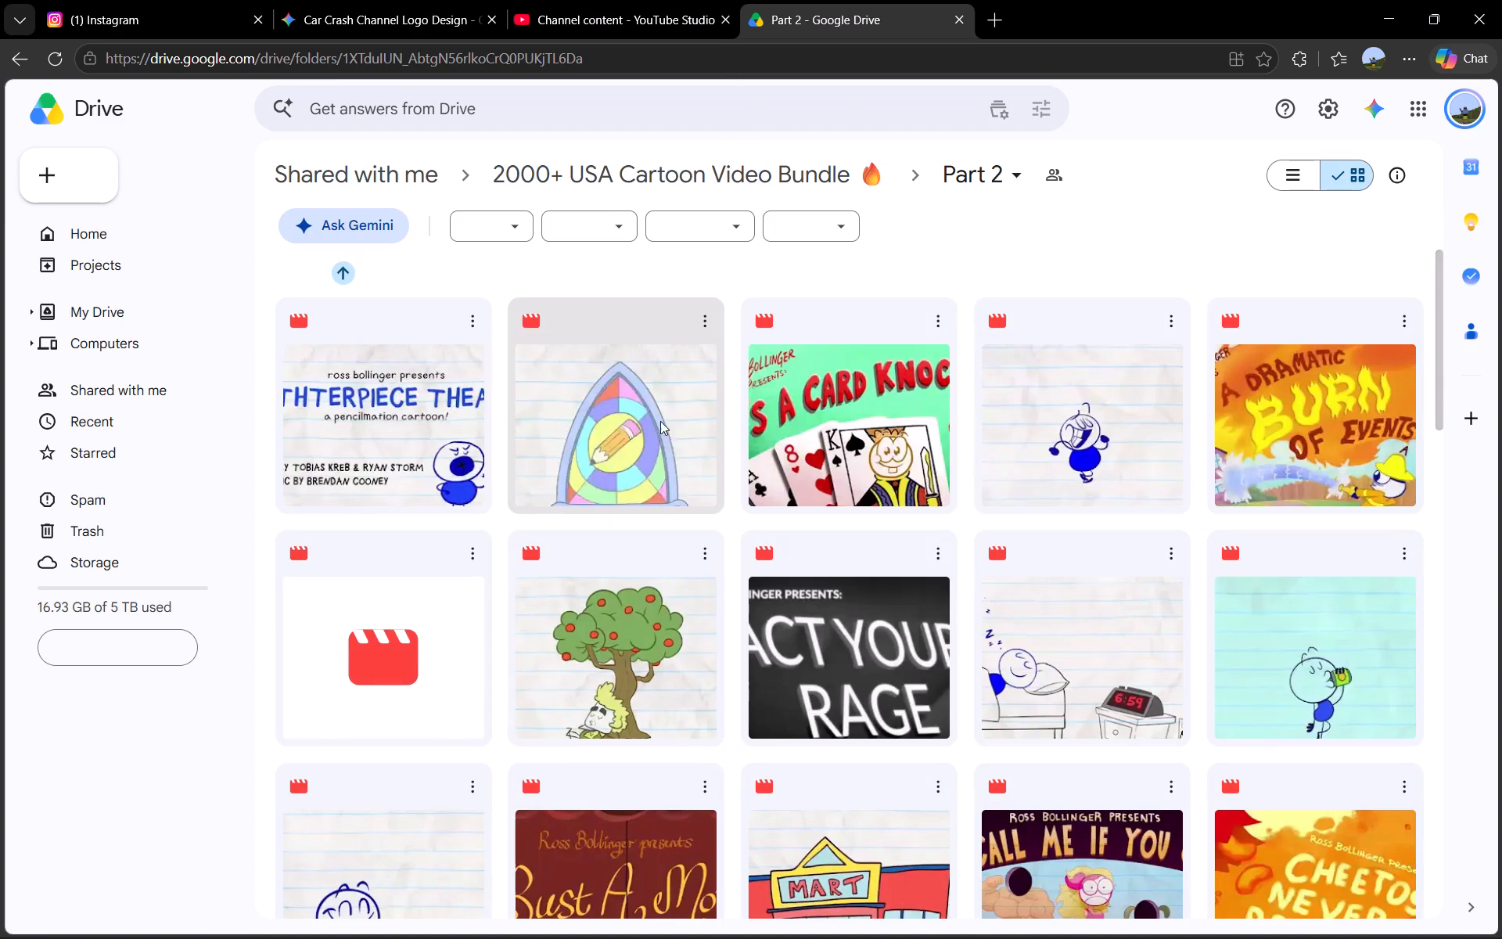
scroll(667, 437, down, 2)
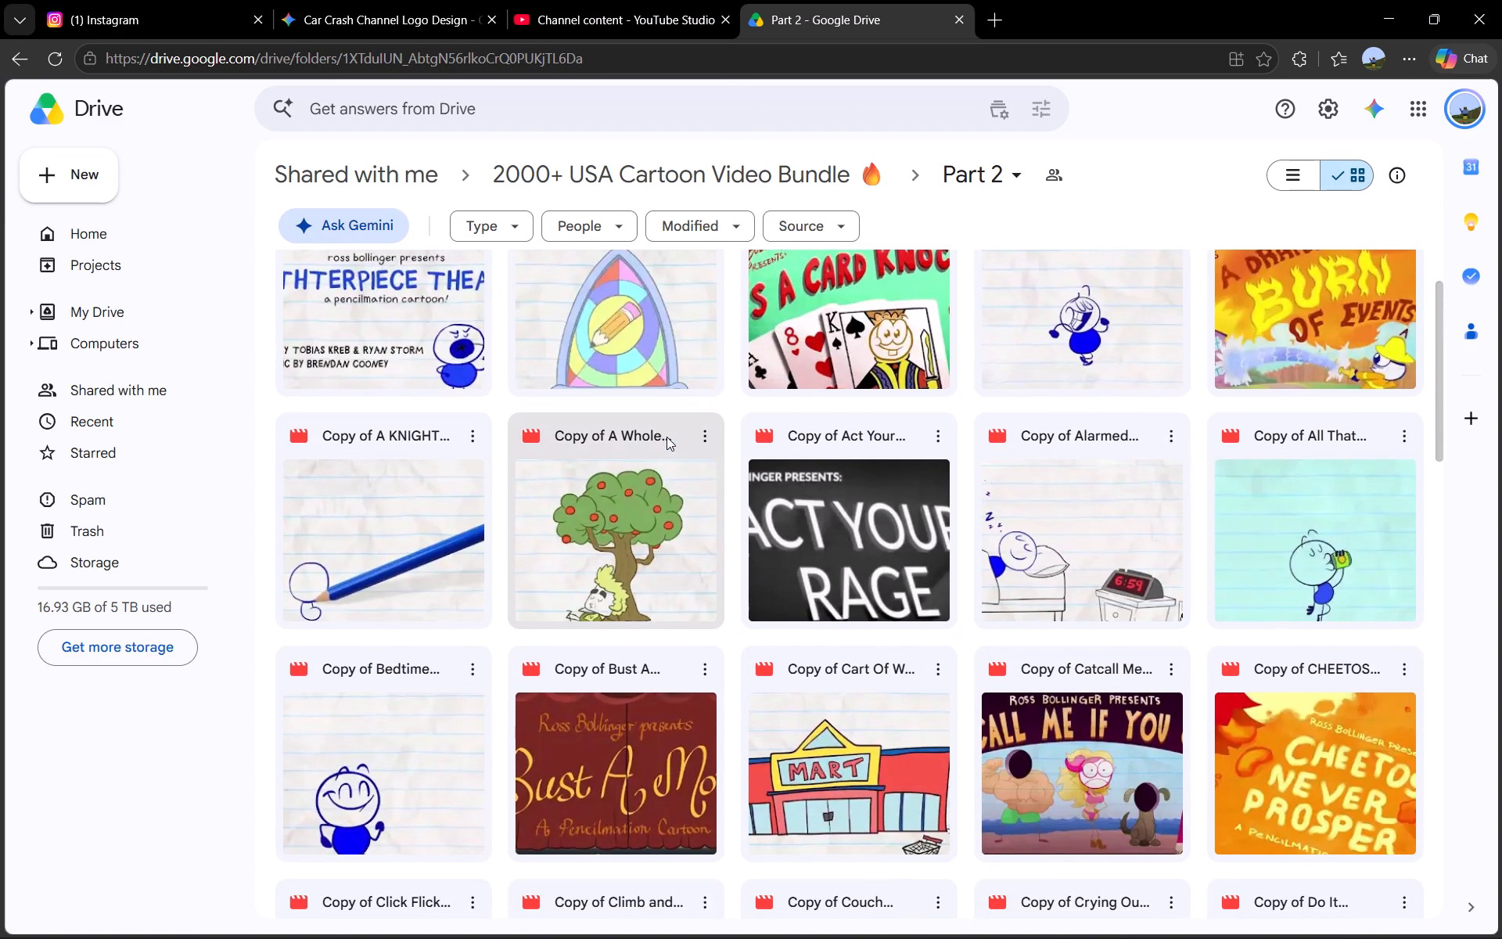
scroll(667, 437, down, 1)
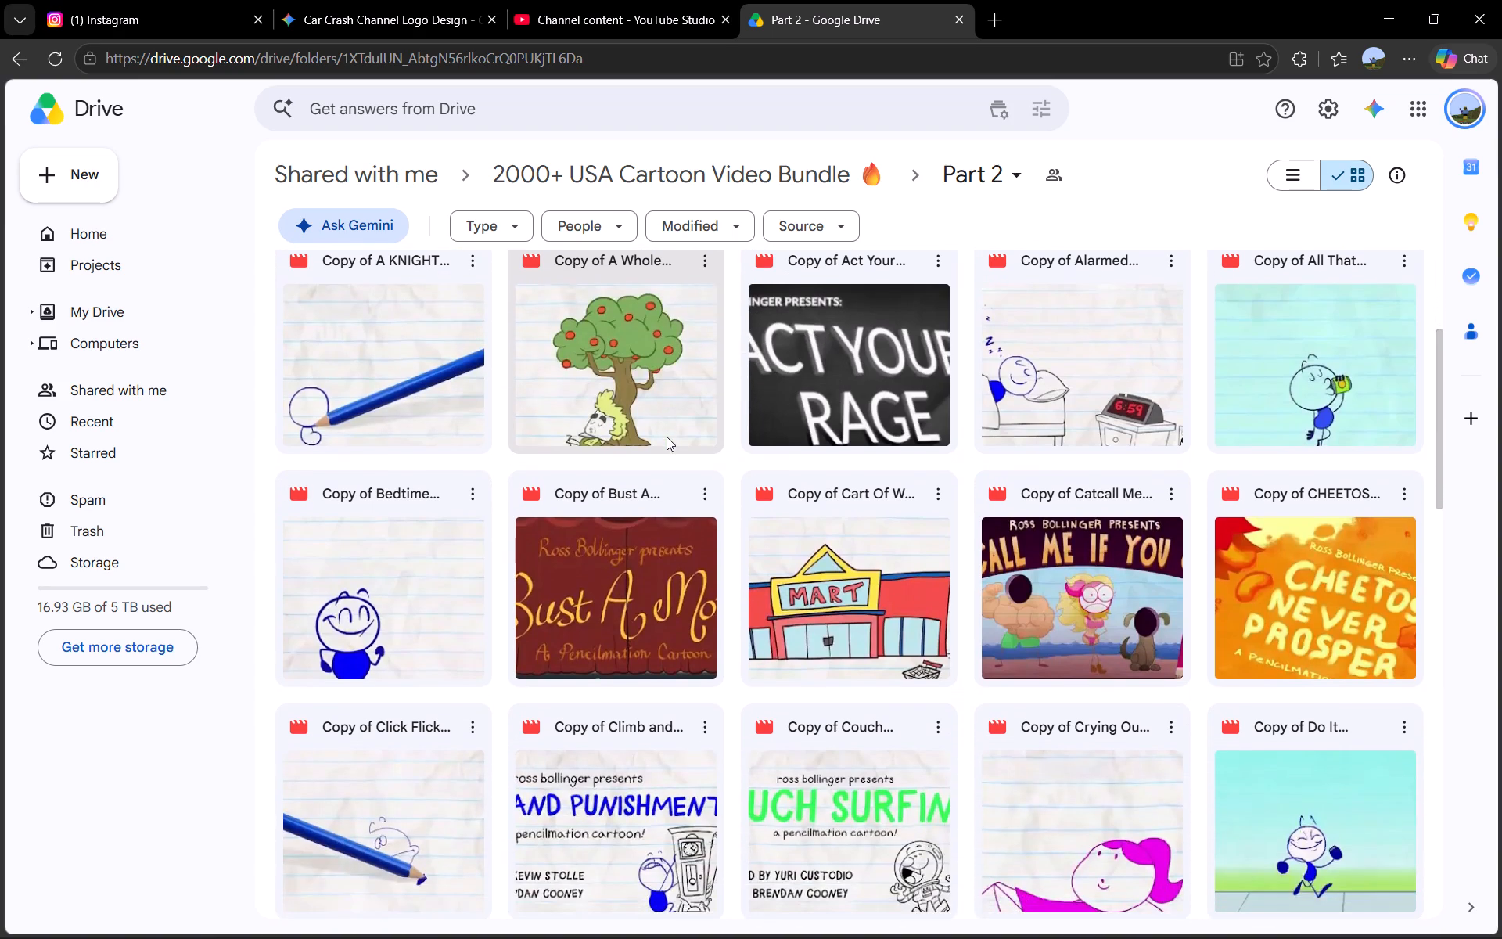
scroll(667, 437, down, 1)
scroll(839, 629, down, 3)
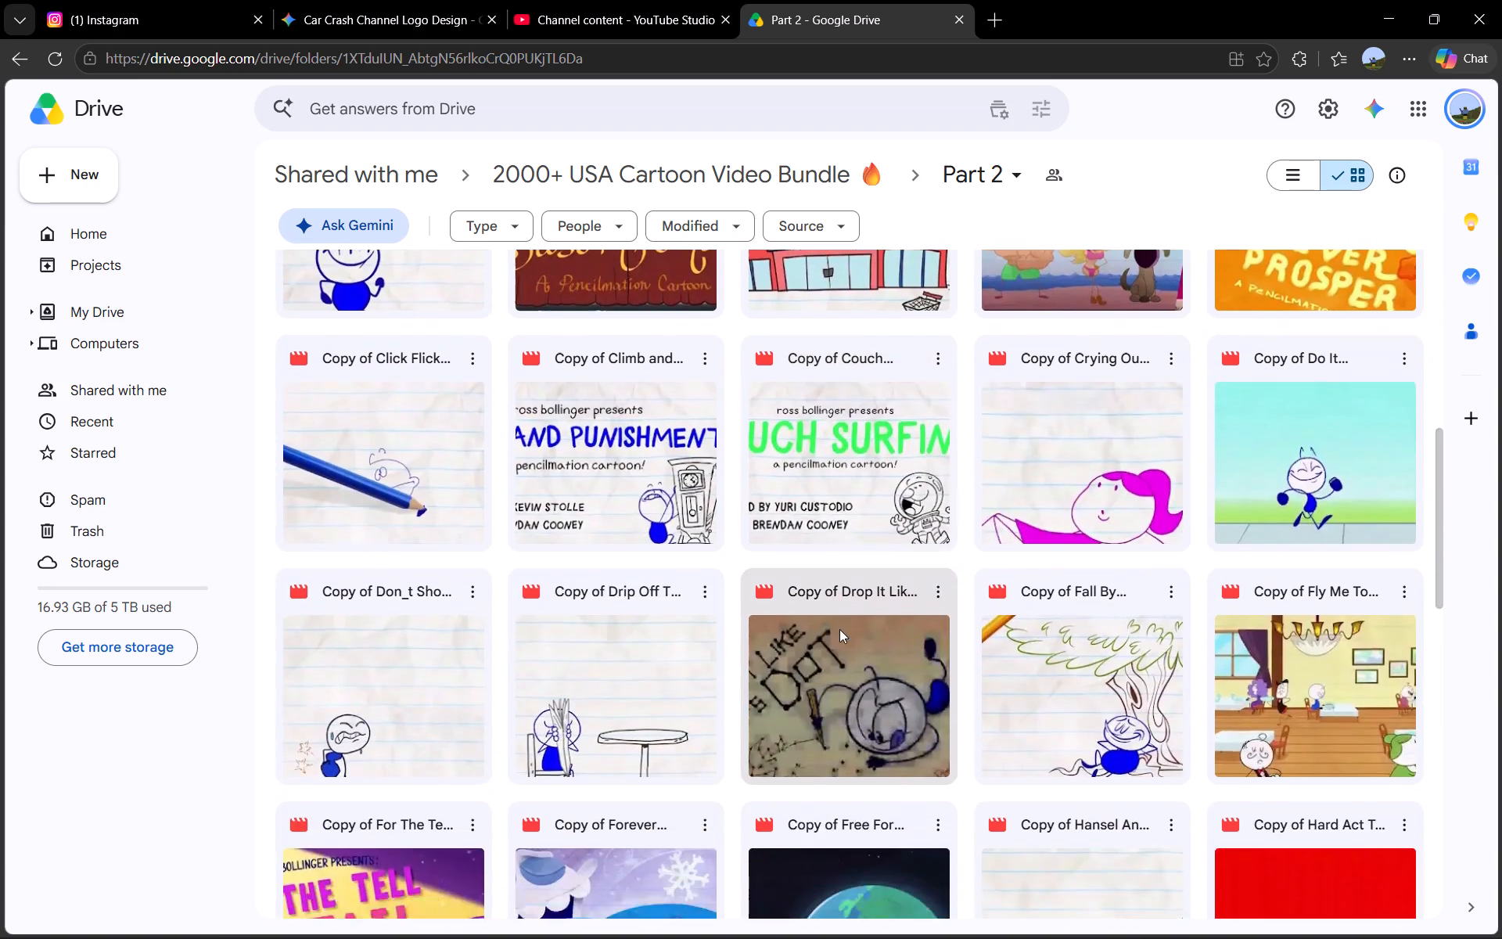
scroll(839, 629, down, 3)
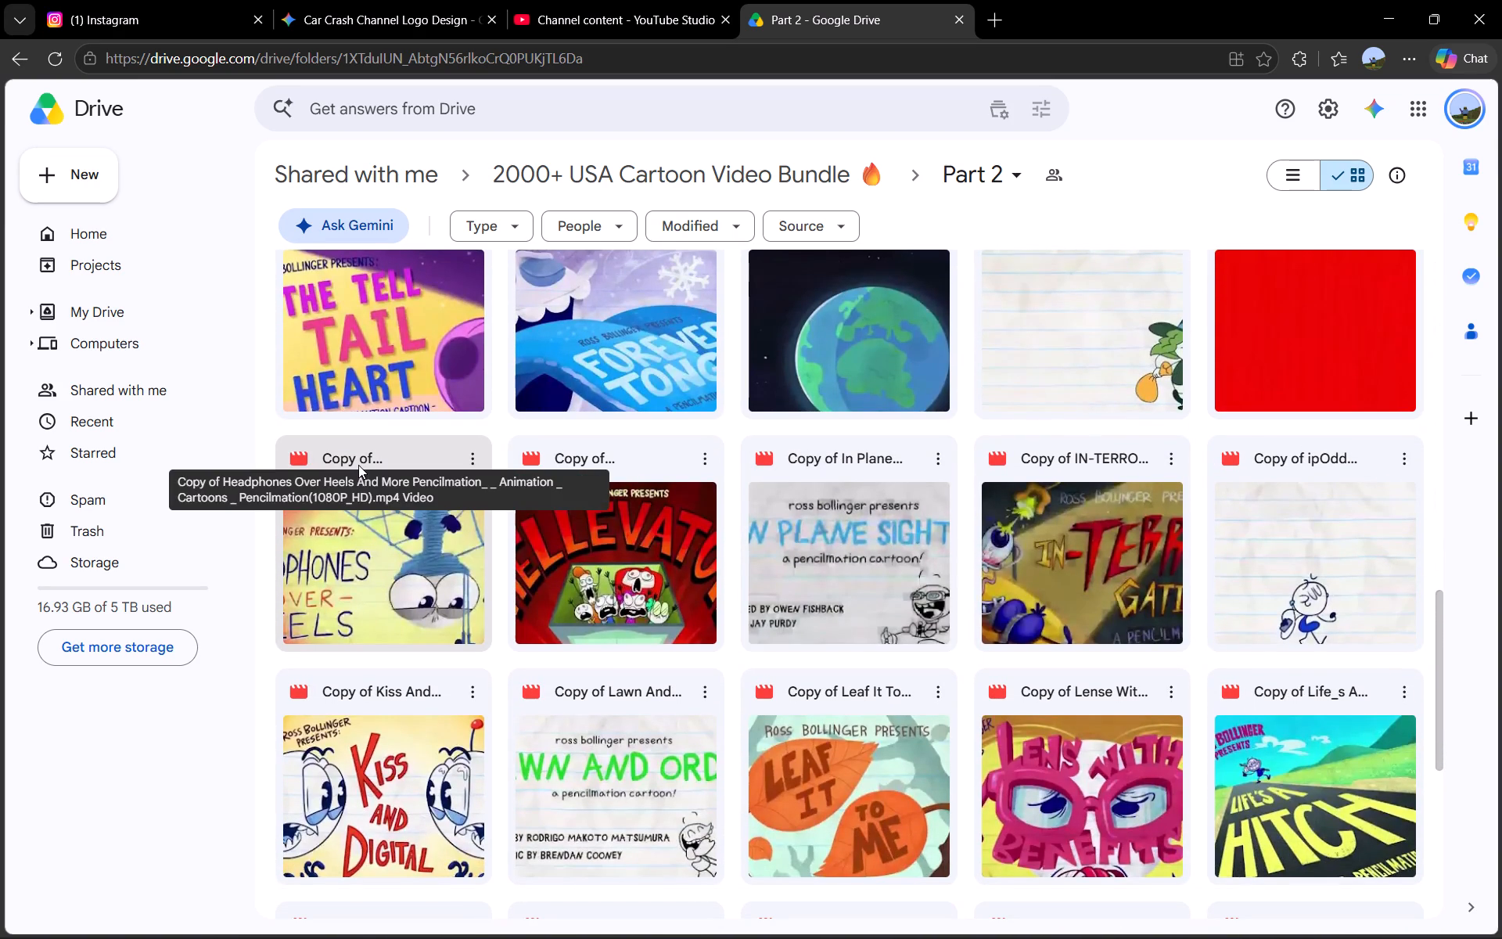
scroll(756, 605, down, 4)
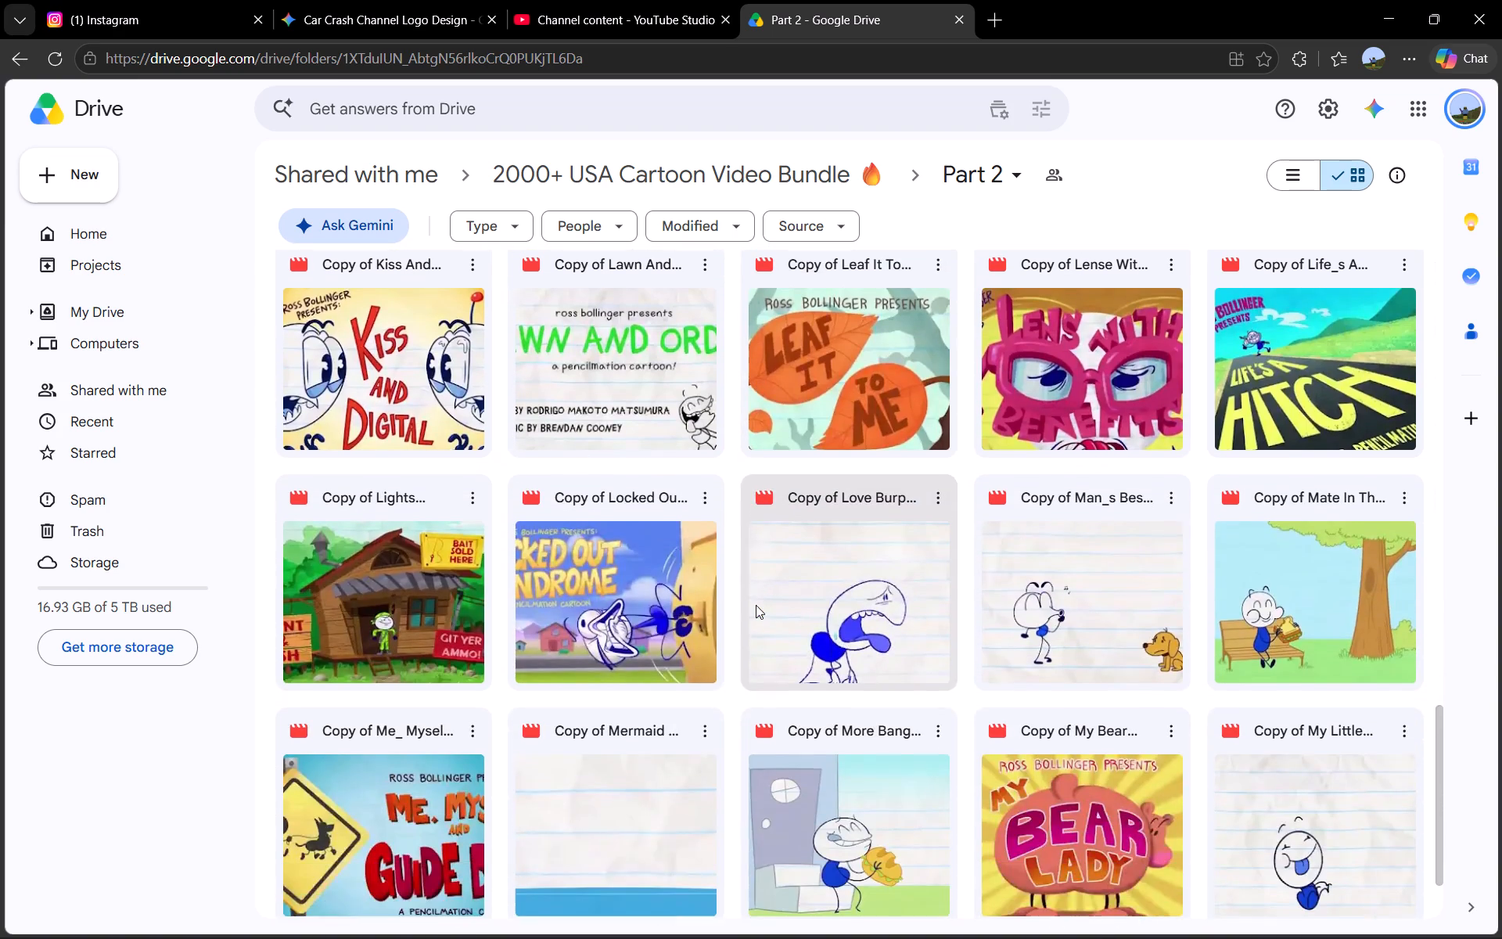
scroll(756, 605, down, 18)
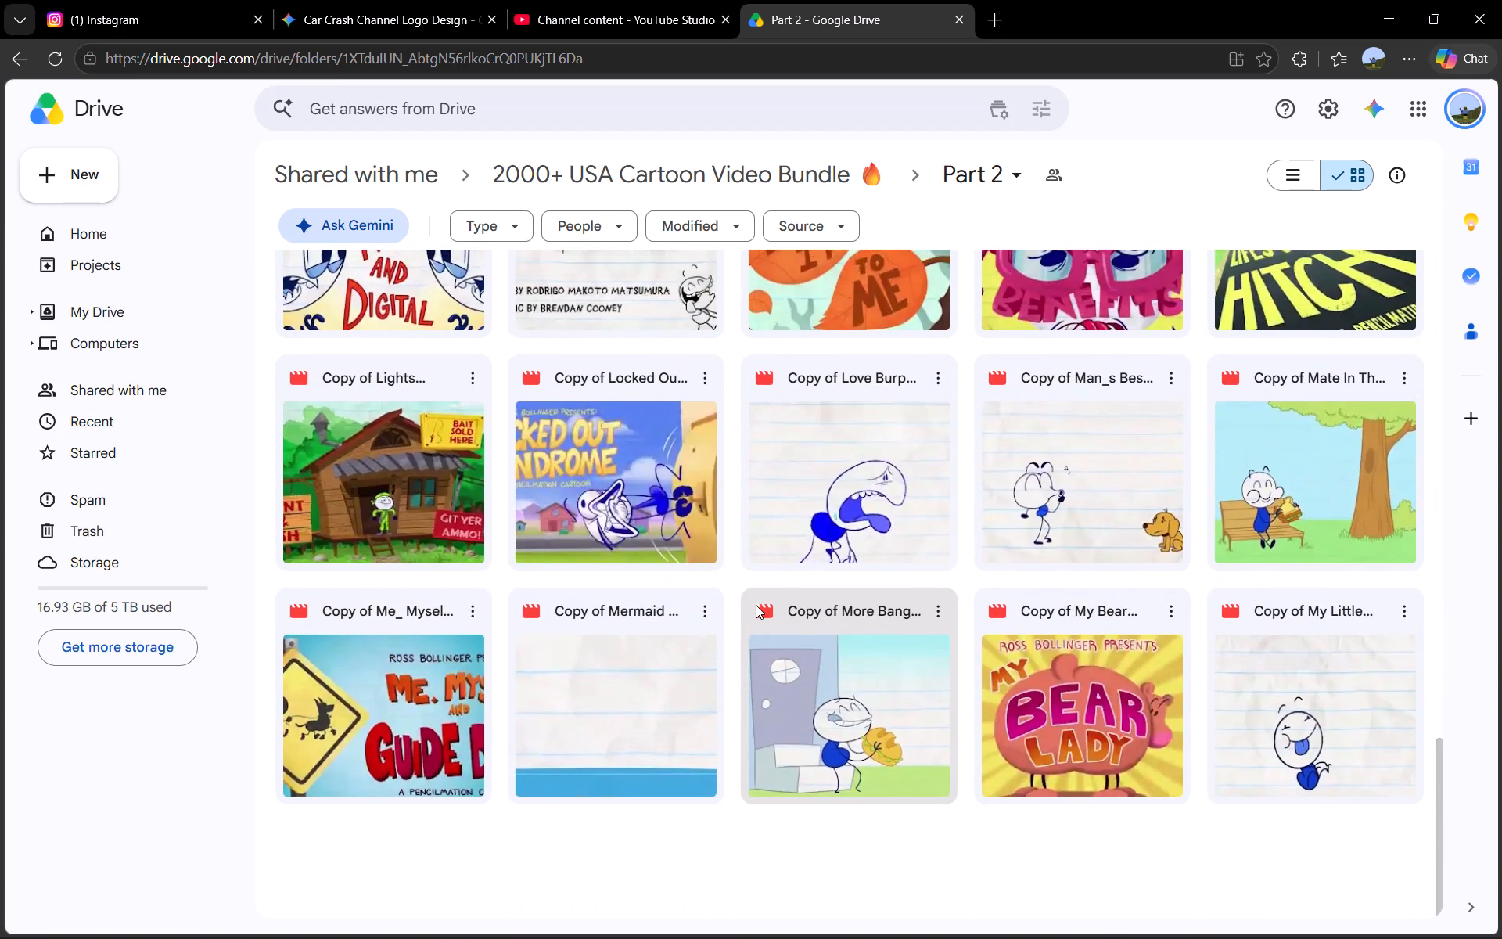
scroll(756, 605, up, 6)
scroll(756, 605, down, 14)
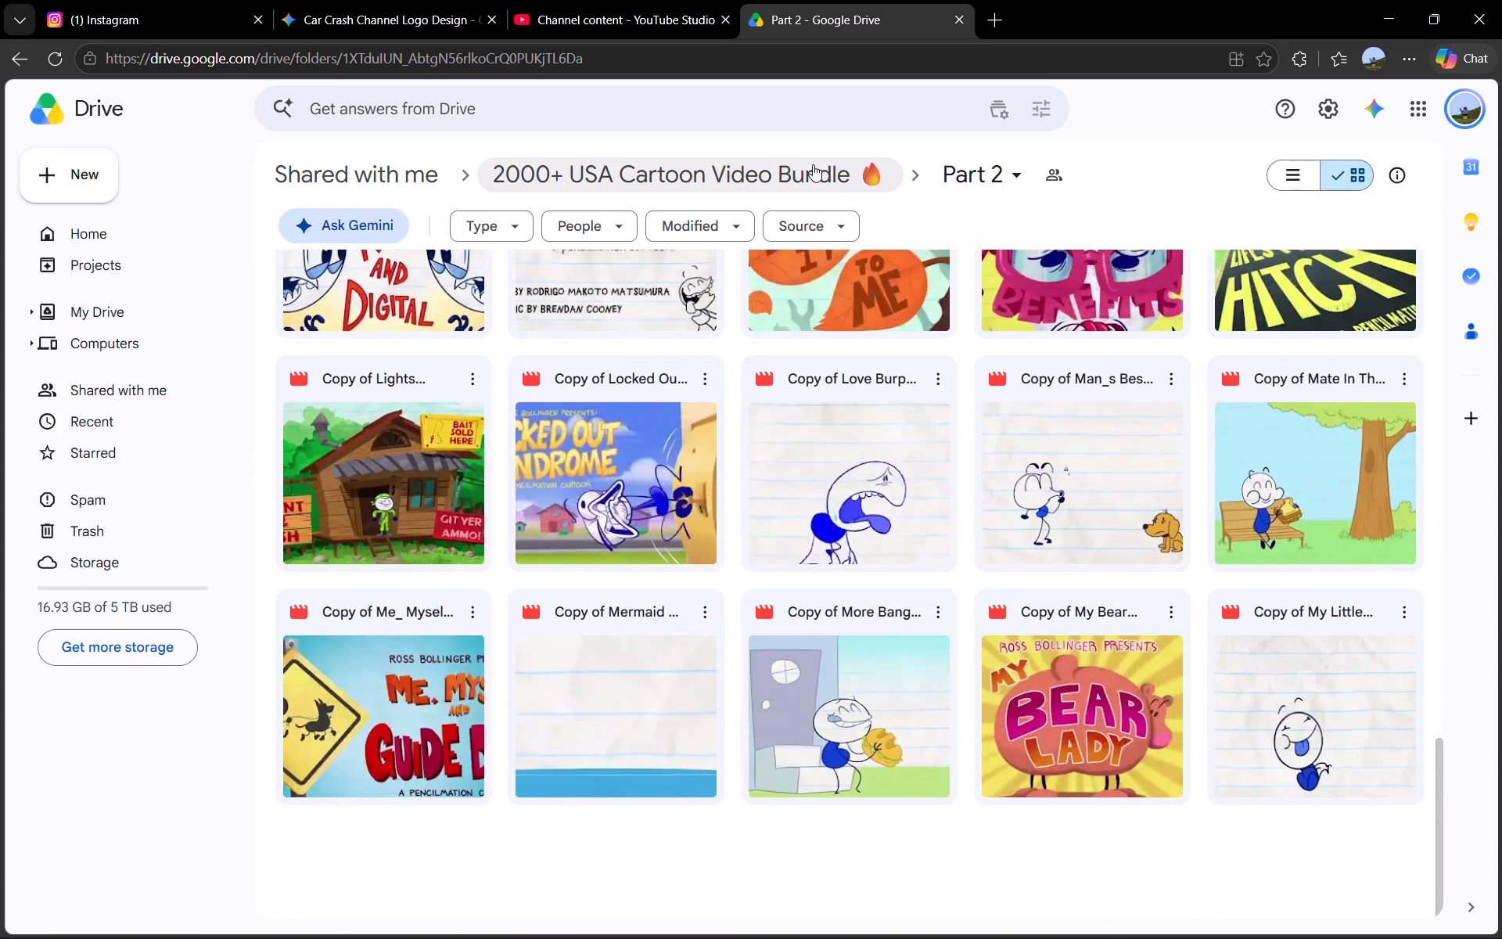
Look through the cartoon videos in the bundle's Part 3 folder for a suitable story for the channel.
click(813, 164)
double_click(851, 304)
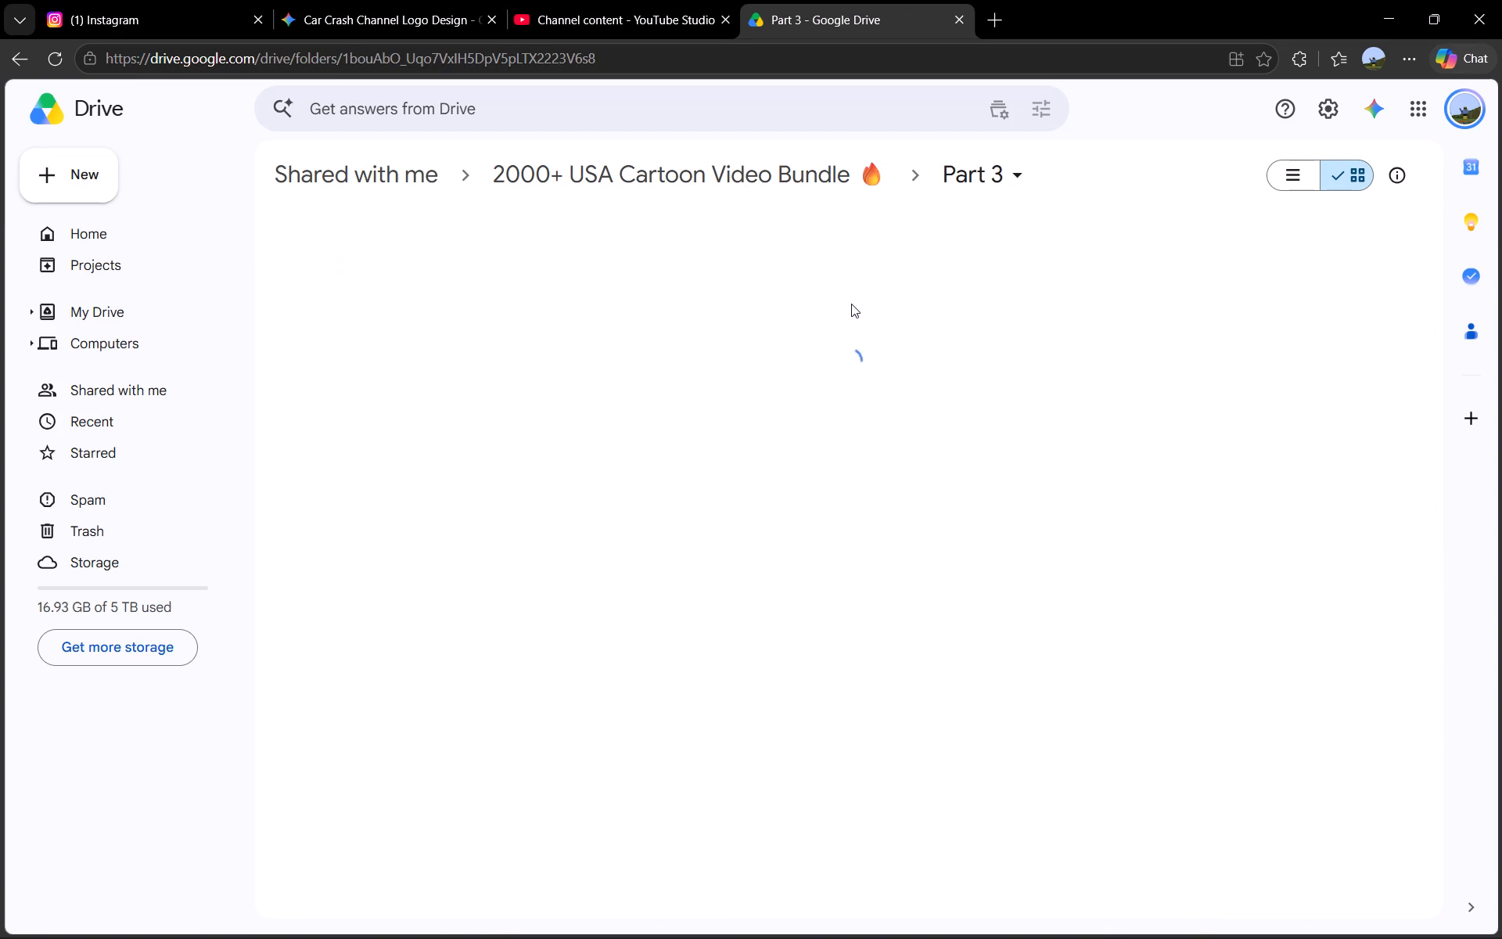
click(810, 225)
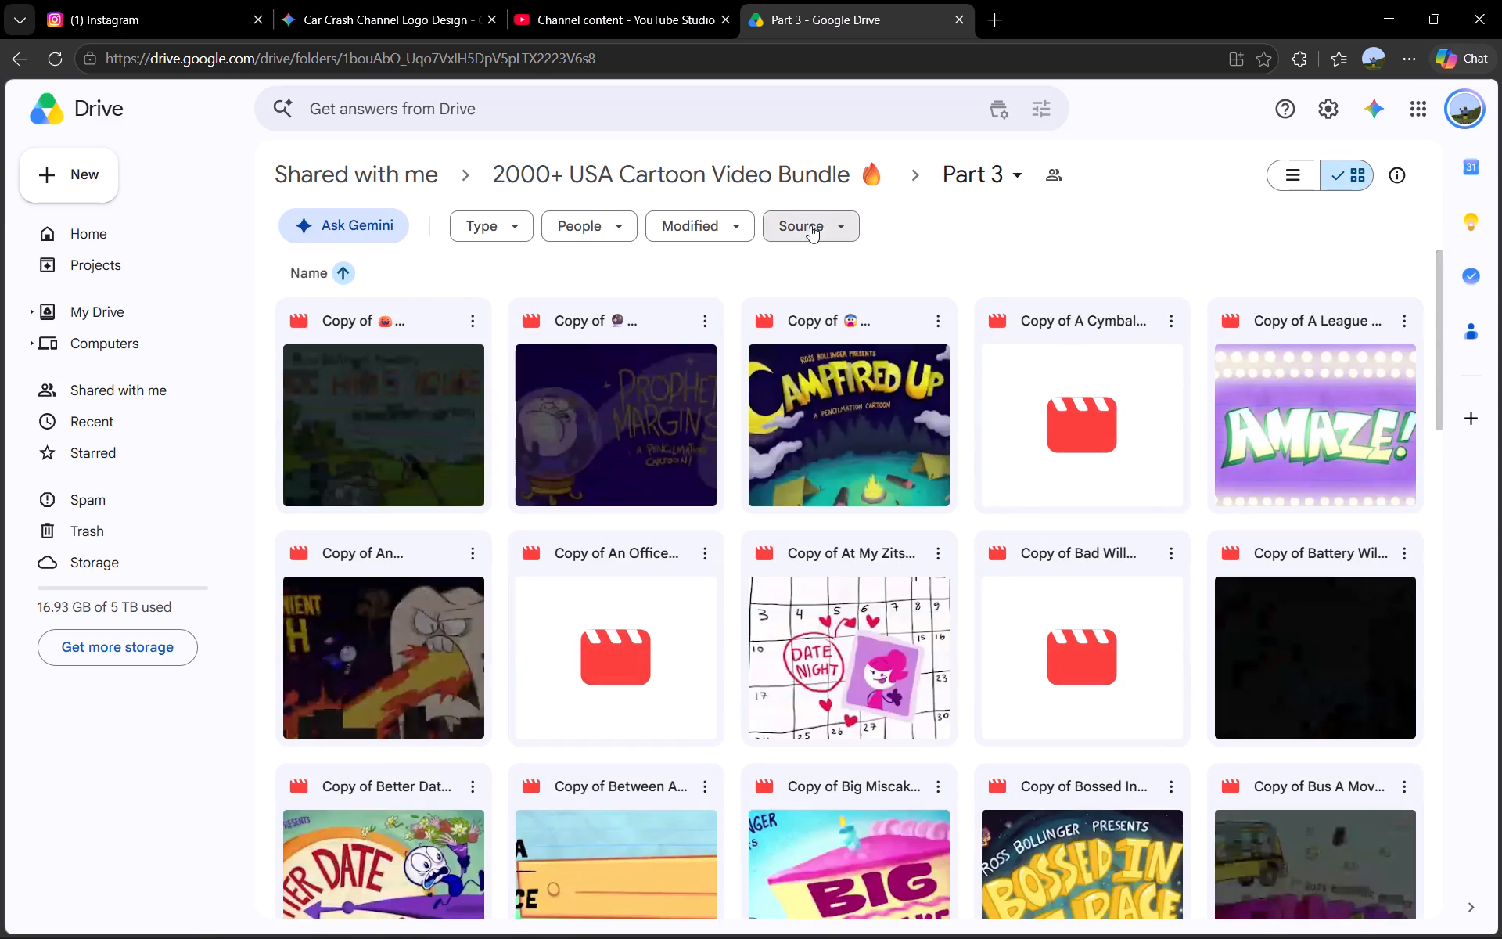
click(961, 230)
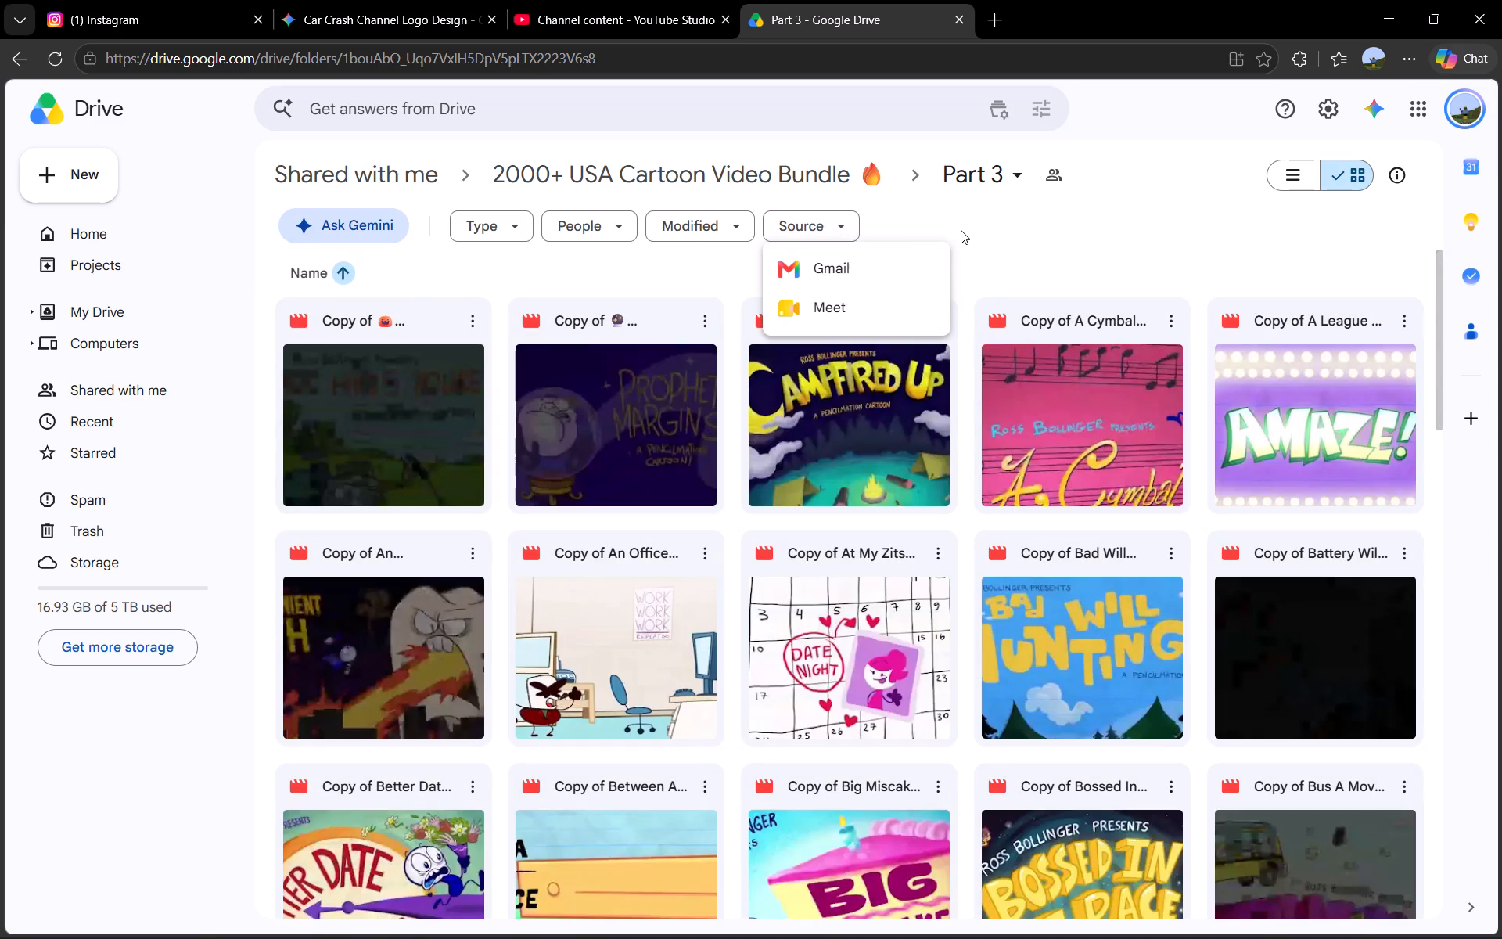
scroll(961, 230, down, 1)
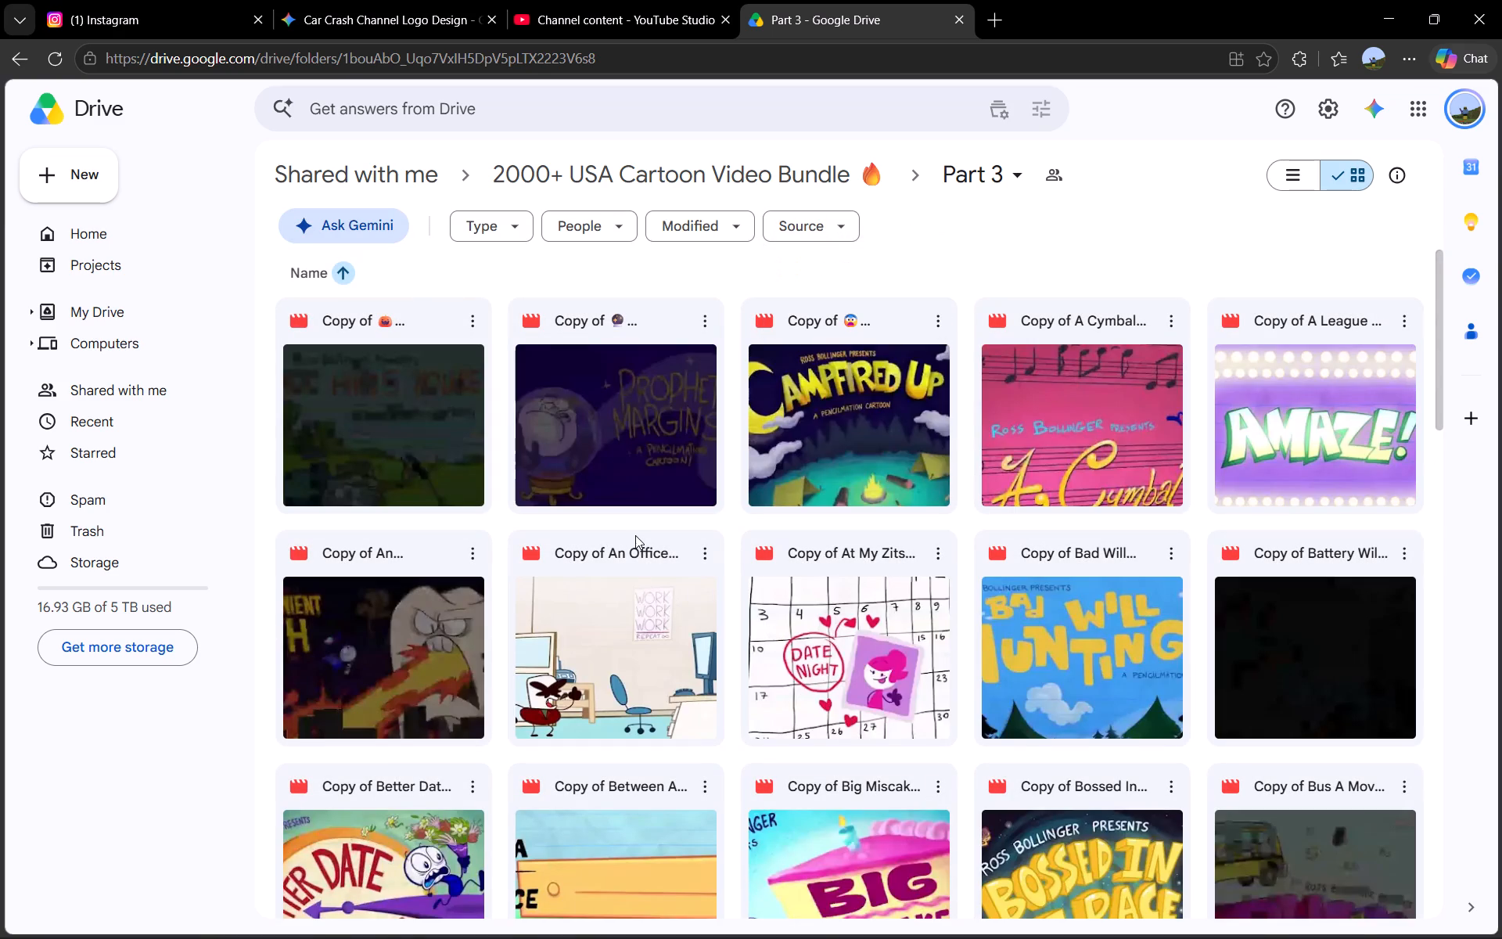
scroll(635, 535, down, 8)
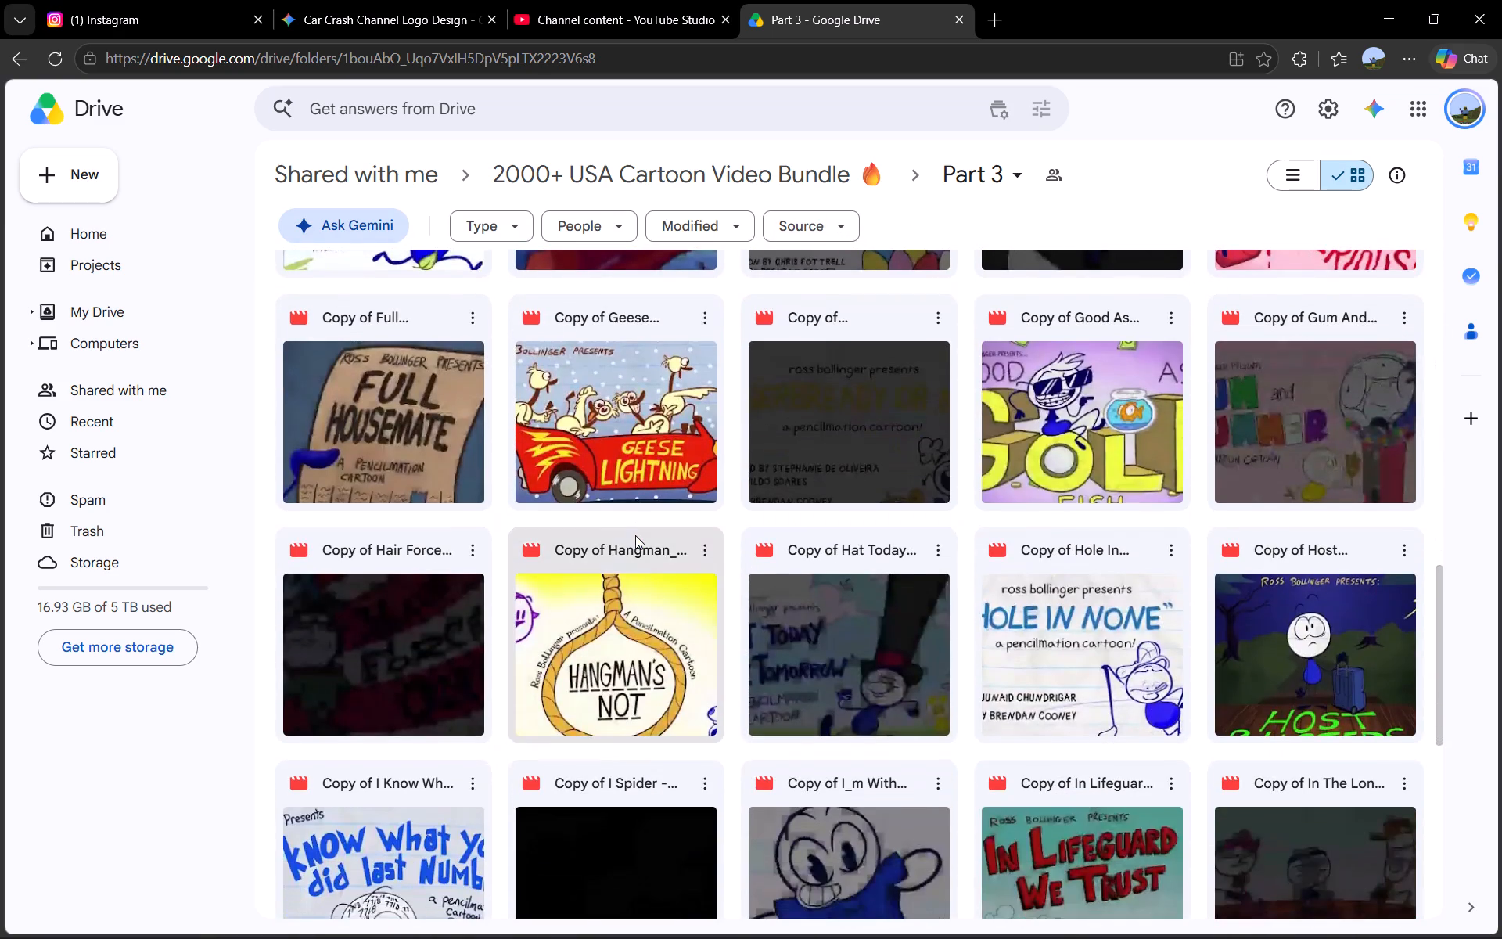
scroll(635, 535, down, 7)
scroll(635, 535, up, 9)
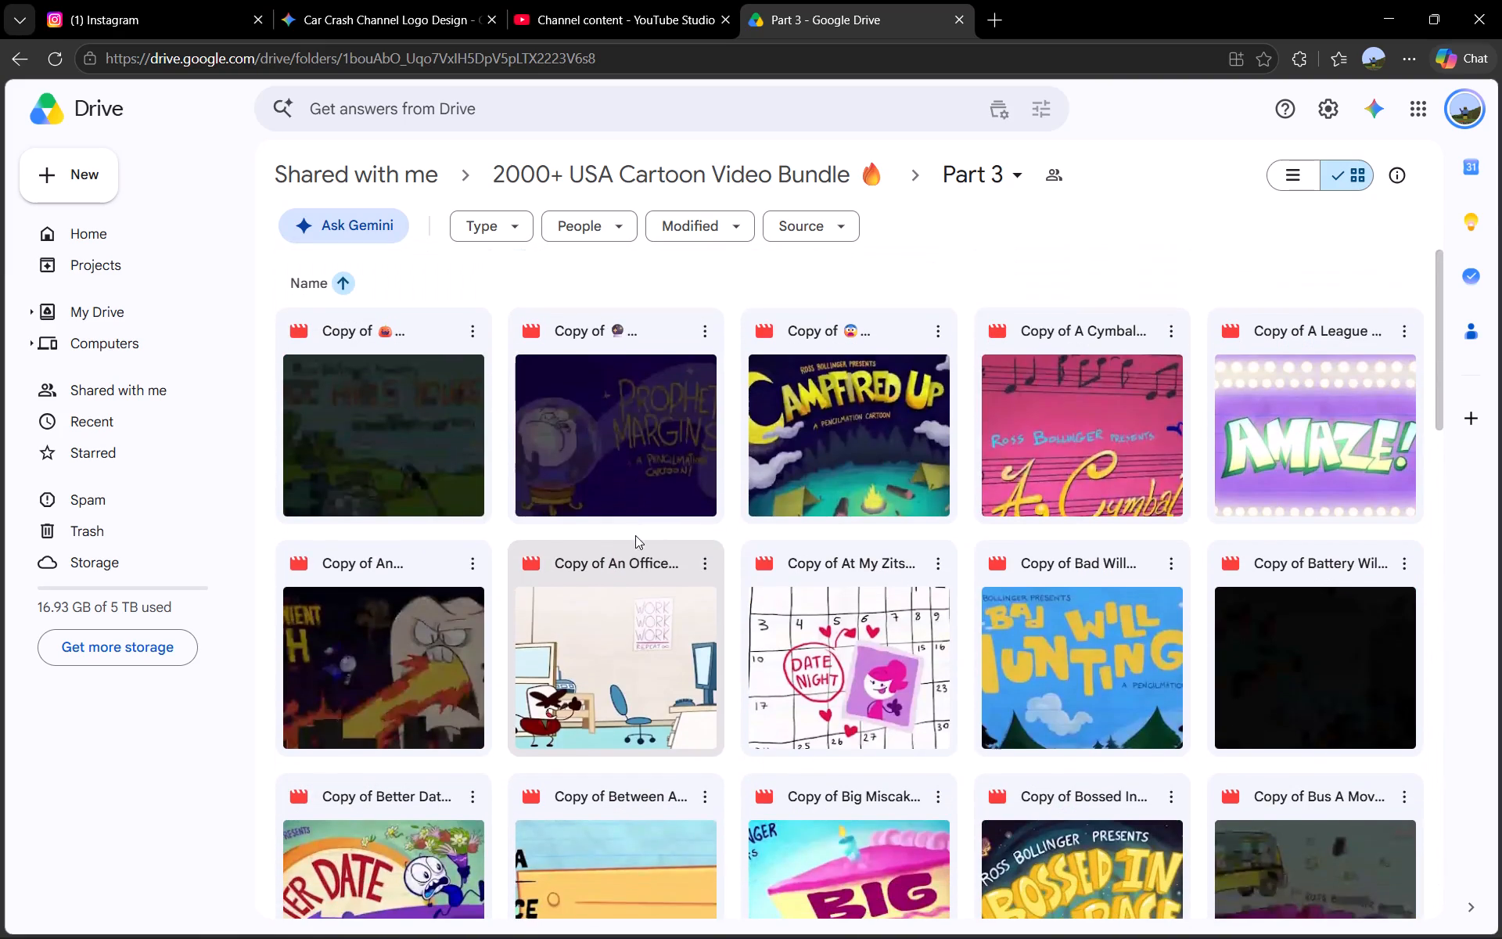
Check the file details of the "24 Hours in a Car Challenge" video in the Part 1 folder, closing them when done.
scroll(716, 321, right, 7)
double_click(401, 330)
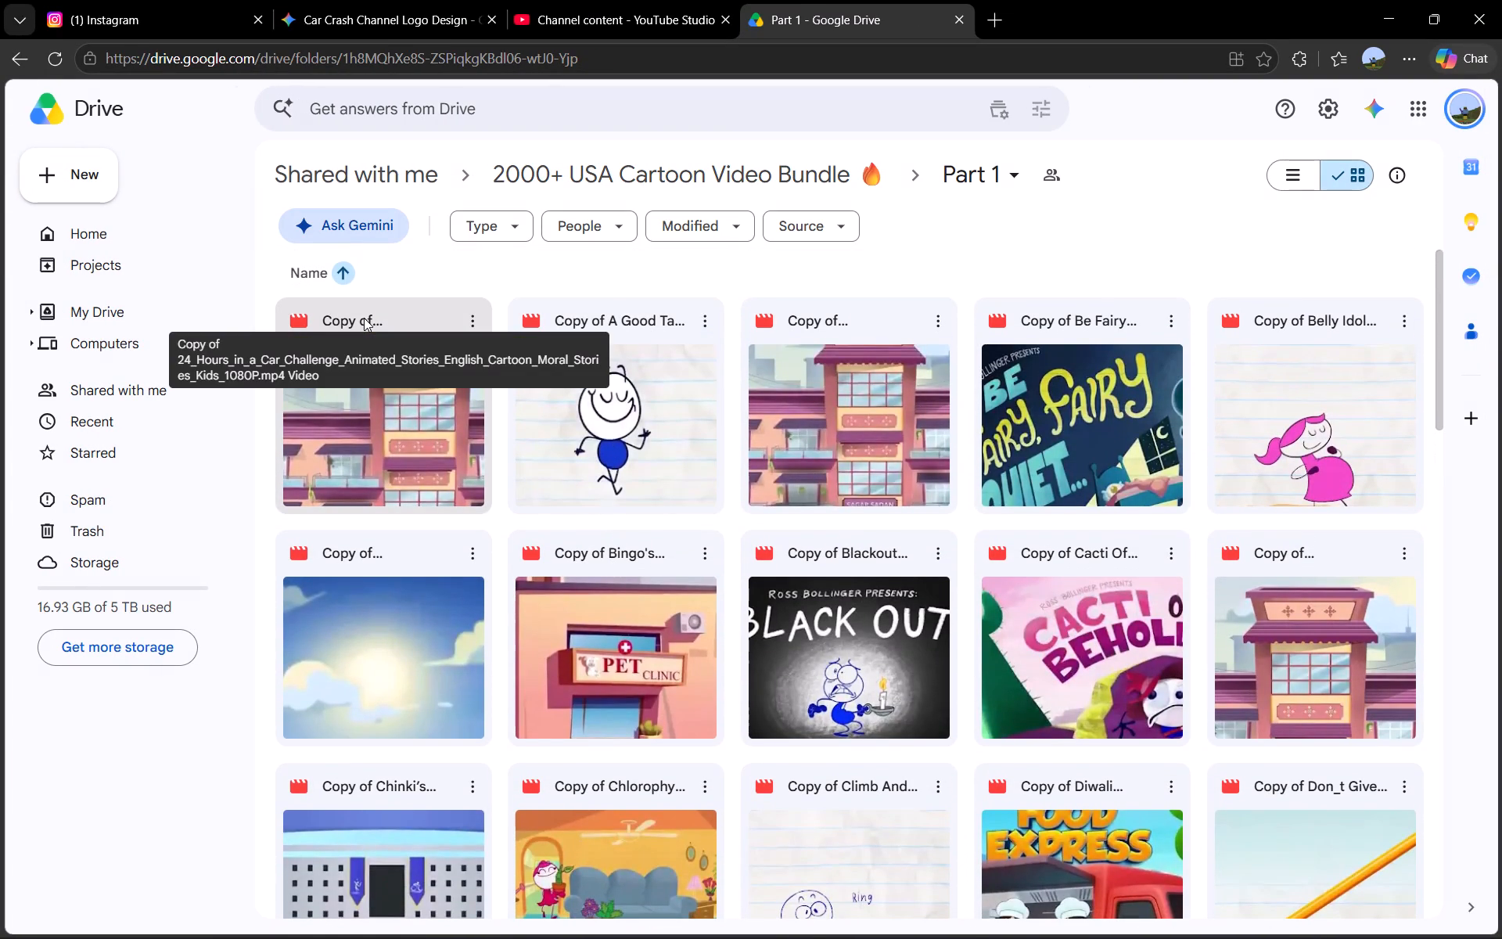
click(490, 316)
click(477, 318)
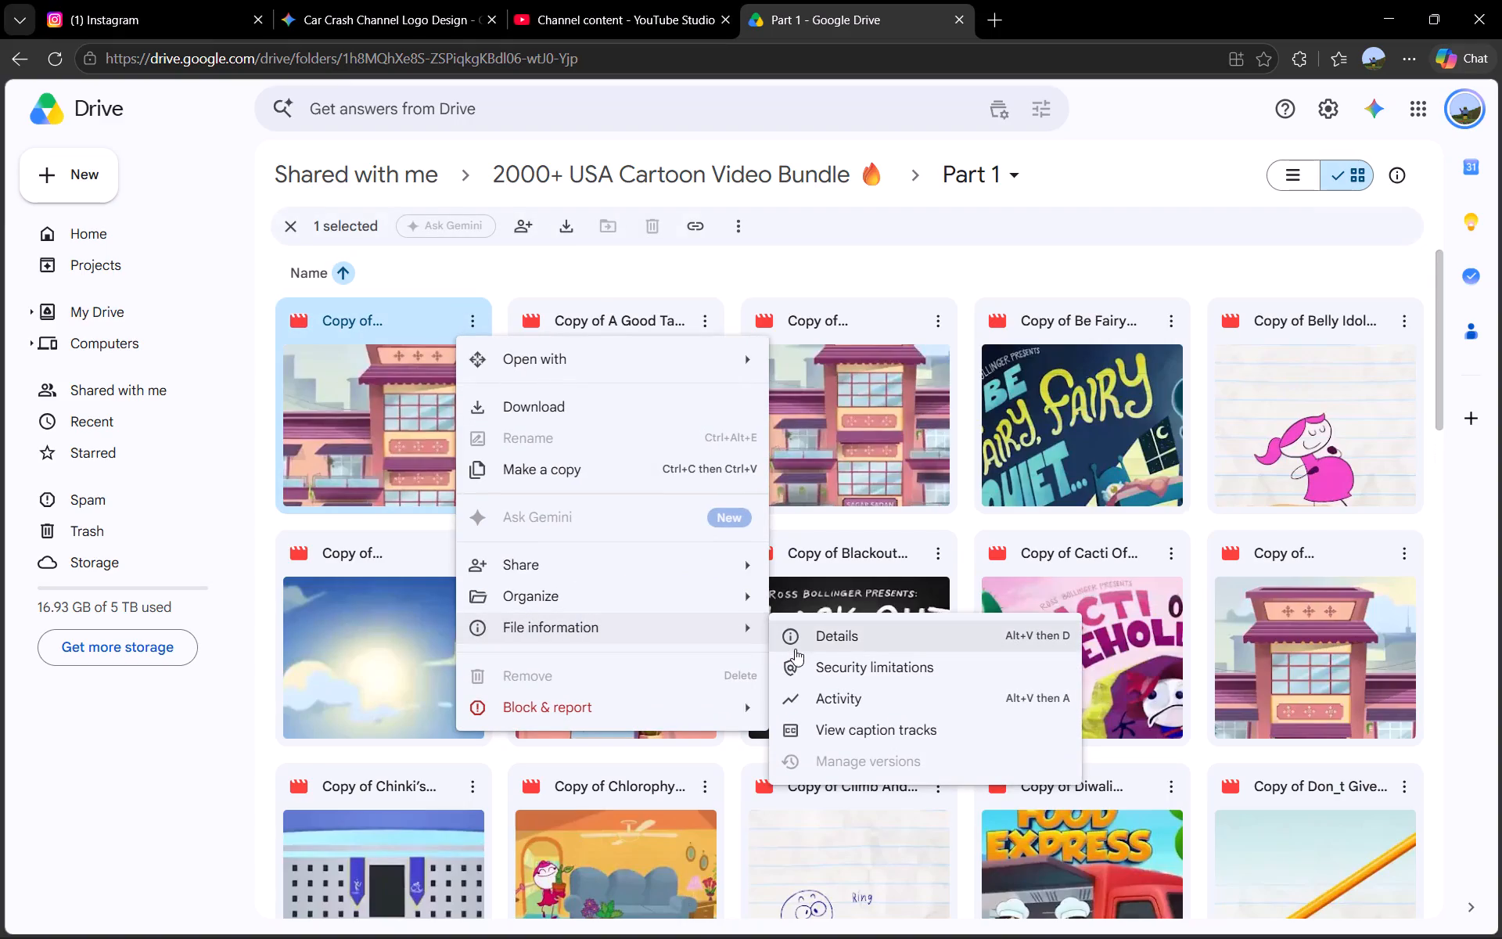
click(820, 641)
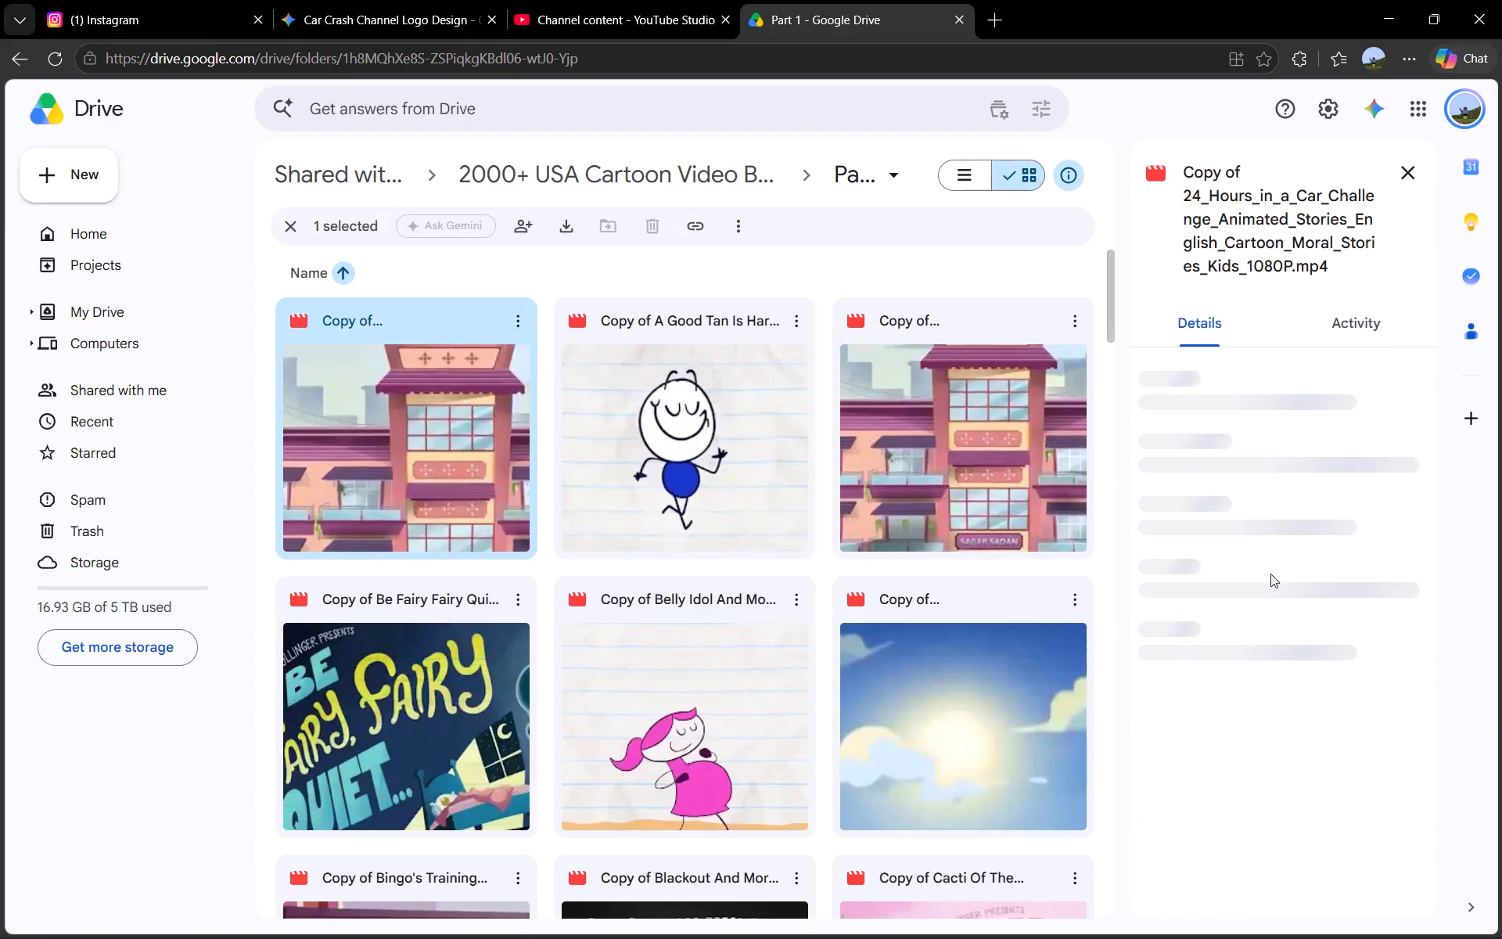
scroll(1255, 602, down, 5)
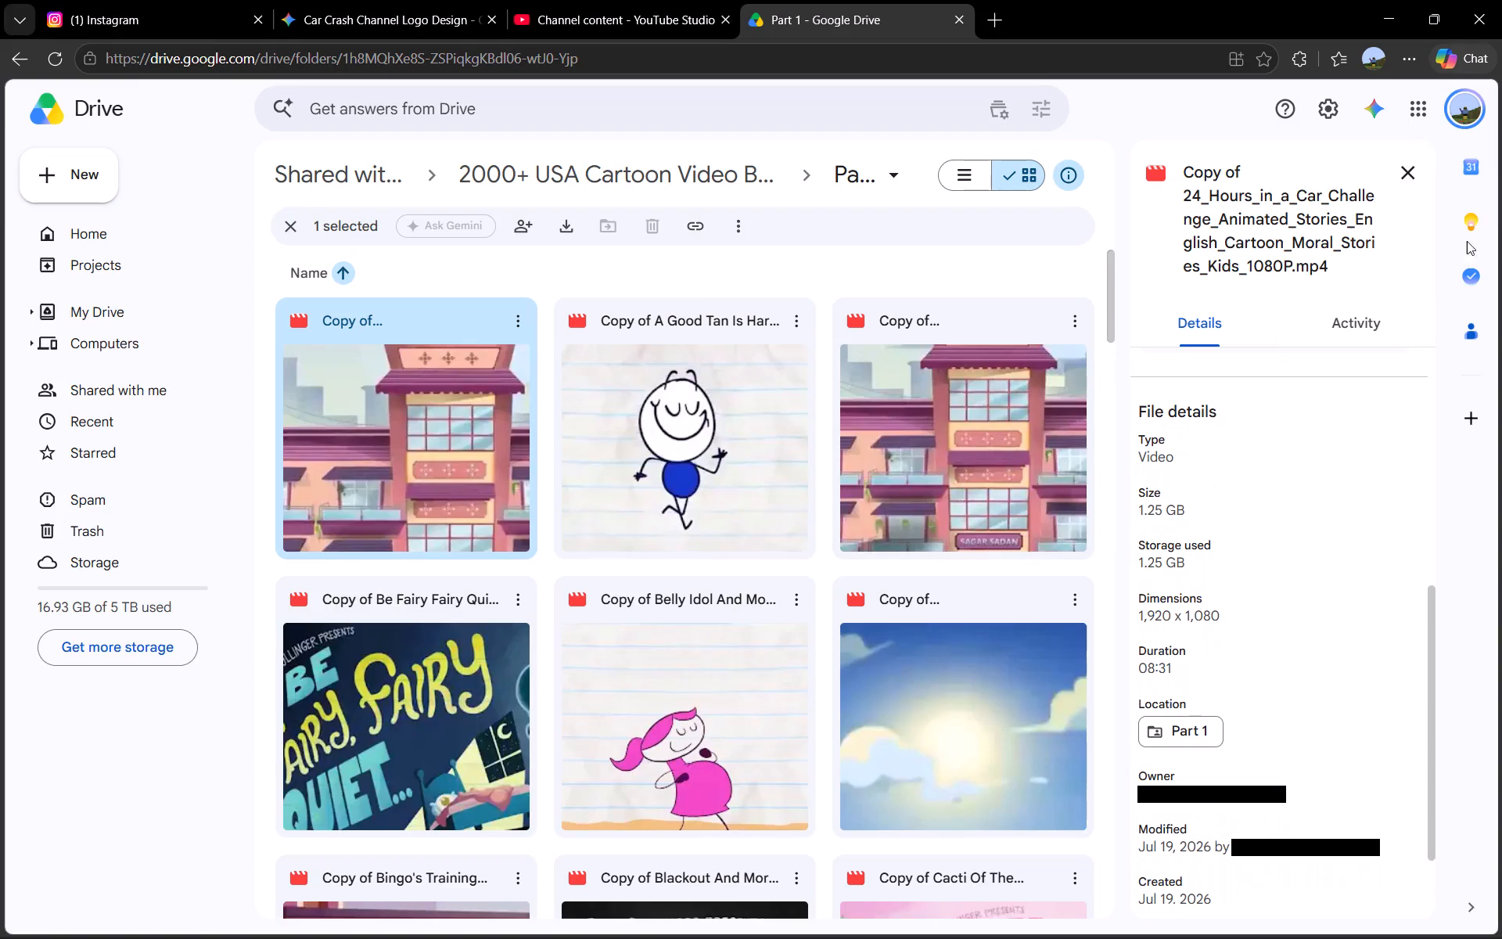
click(1406, 185)
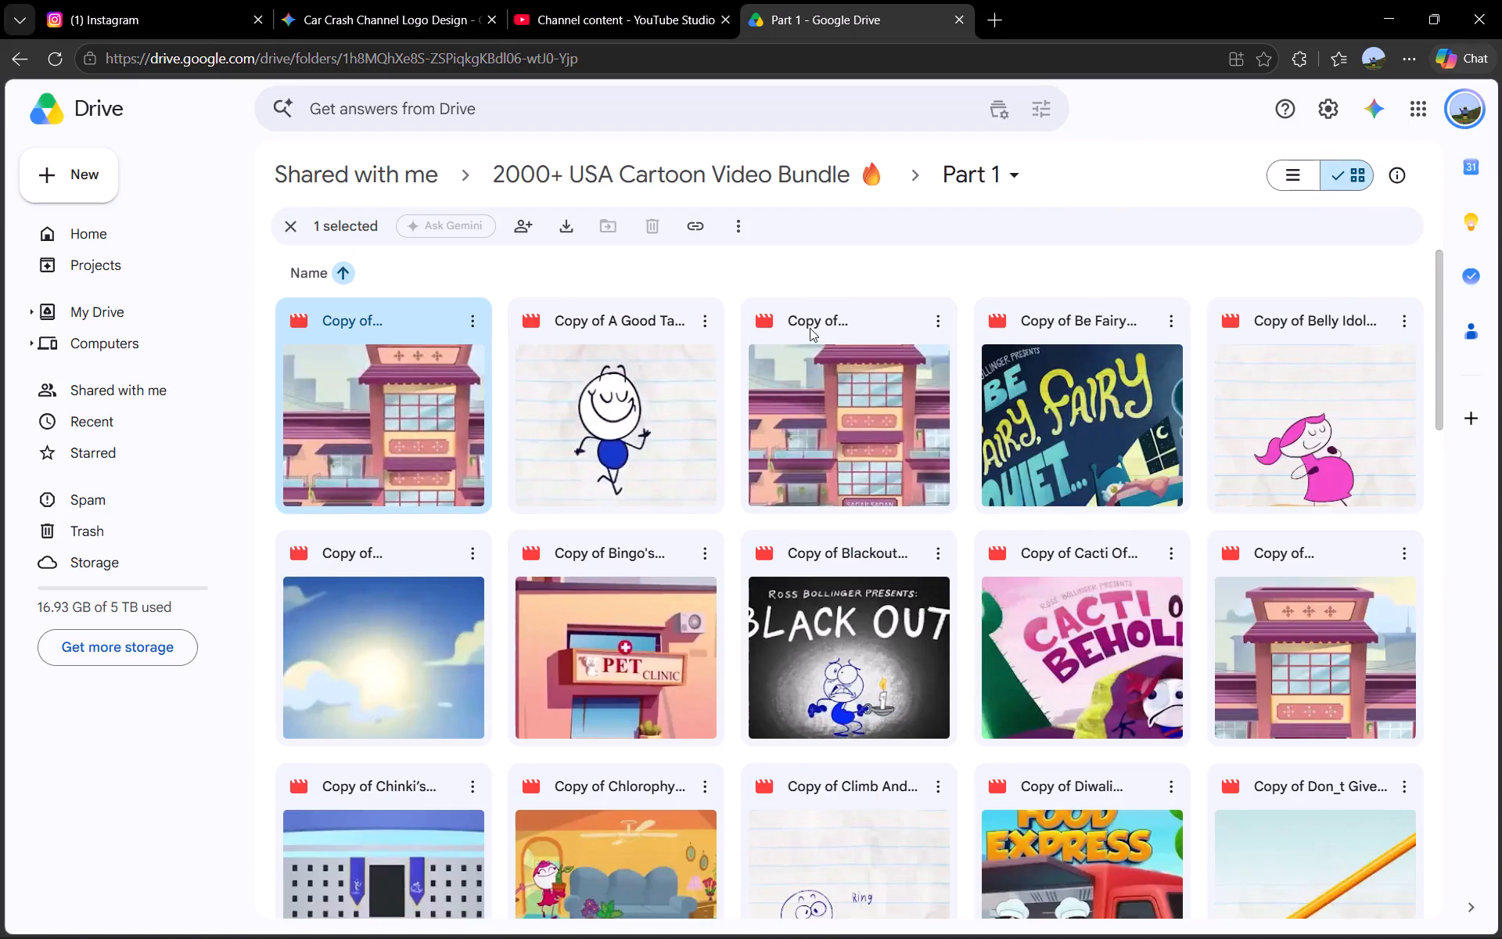
Open the "24 Hours in a Car Challenge" video and download it without a virus scan.
double_click(381, 456)
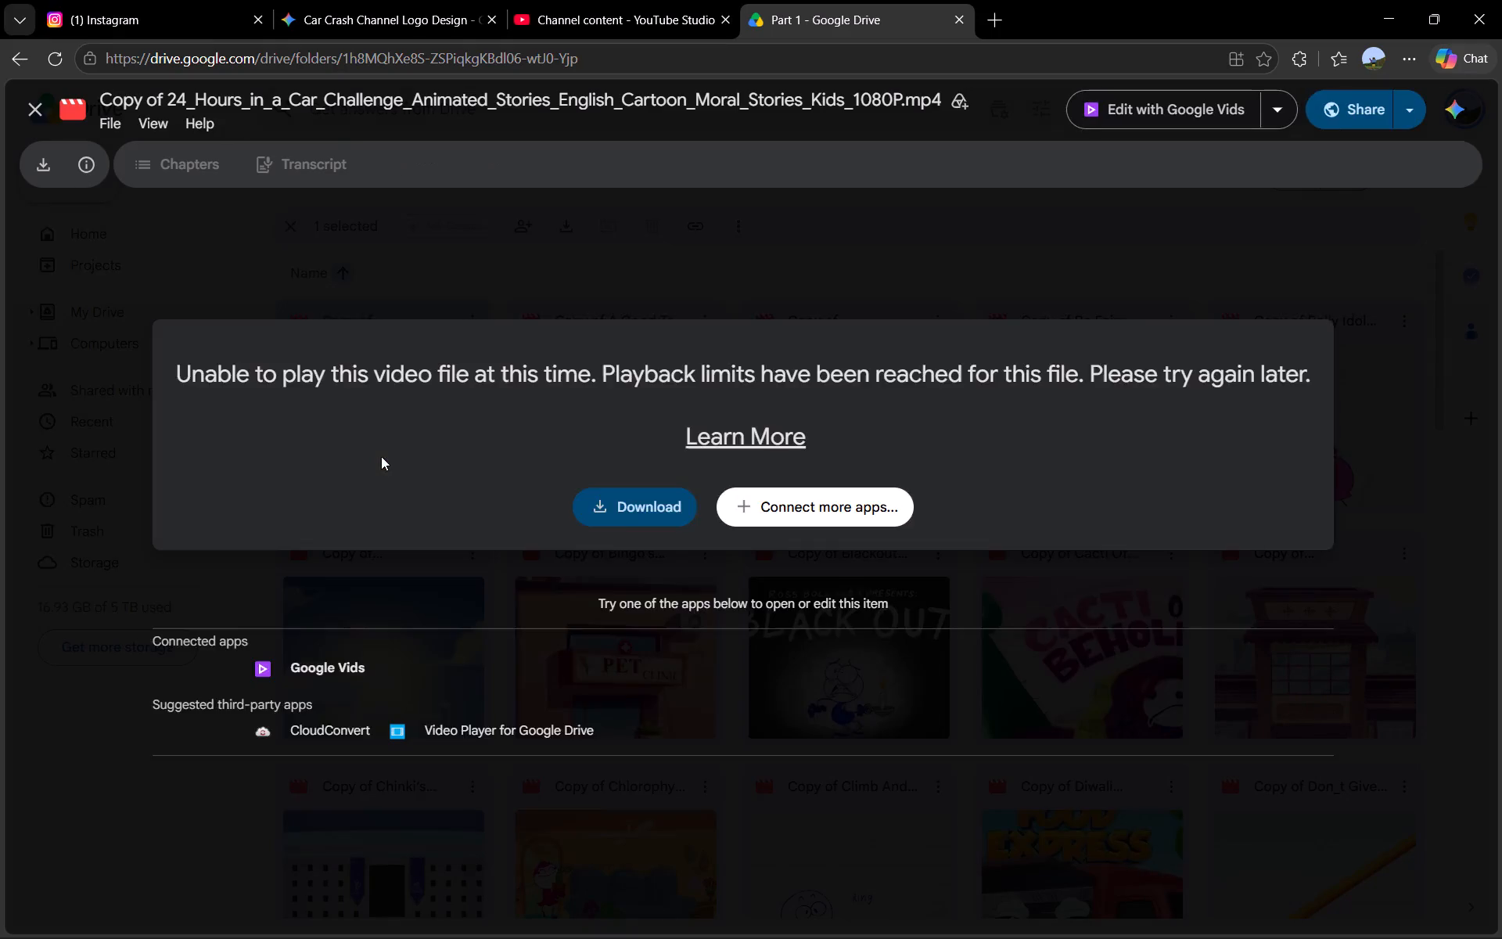
click(606, 515)
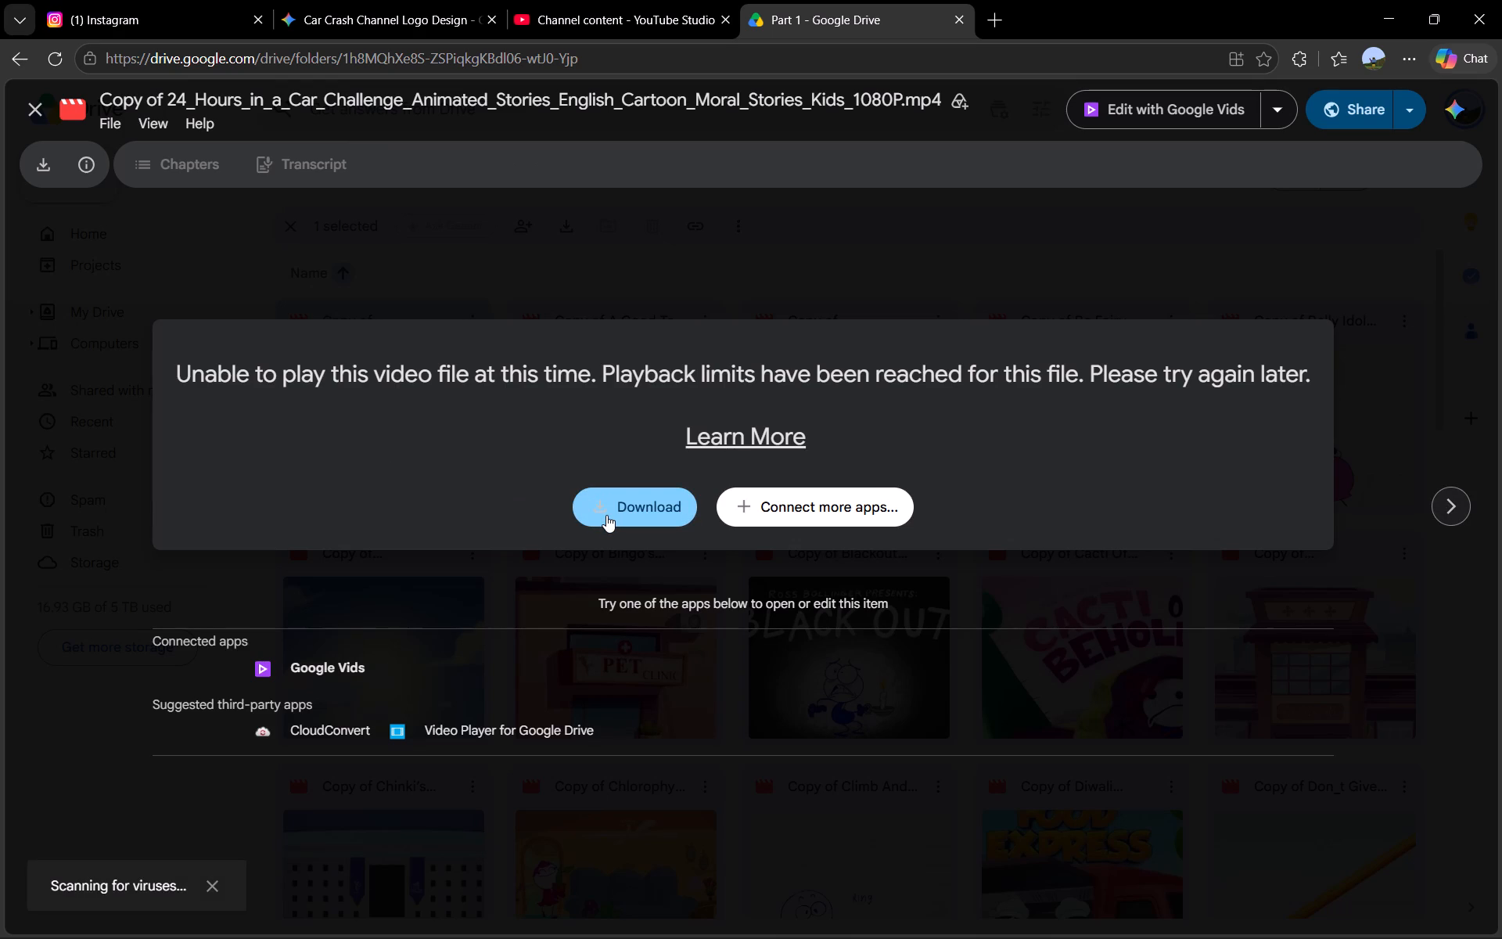
click(904, 582)
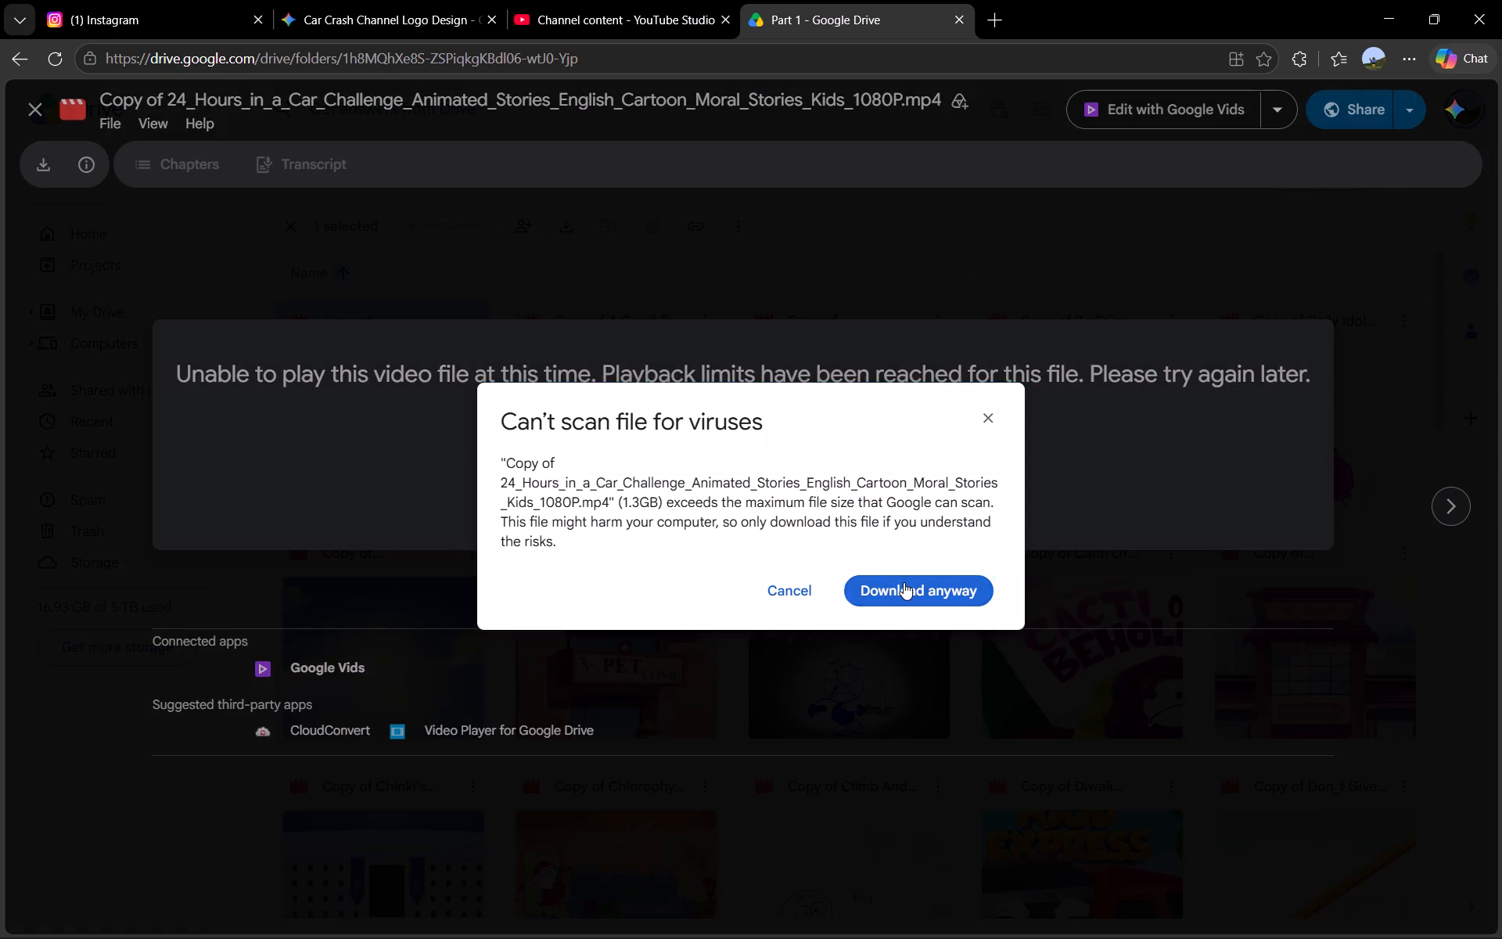
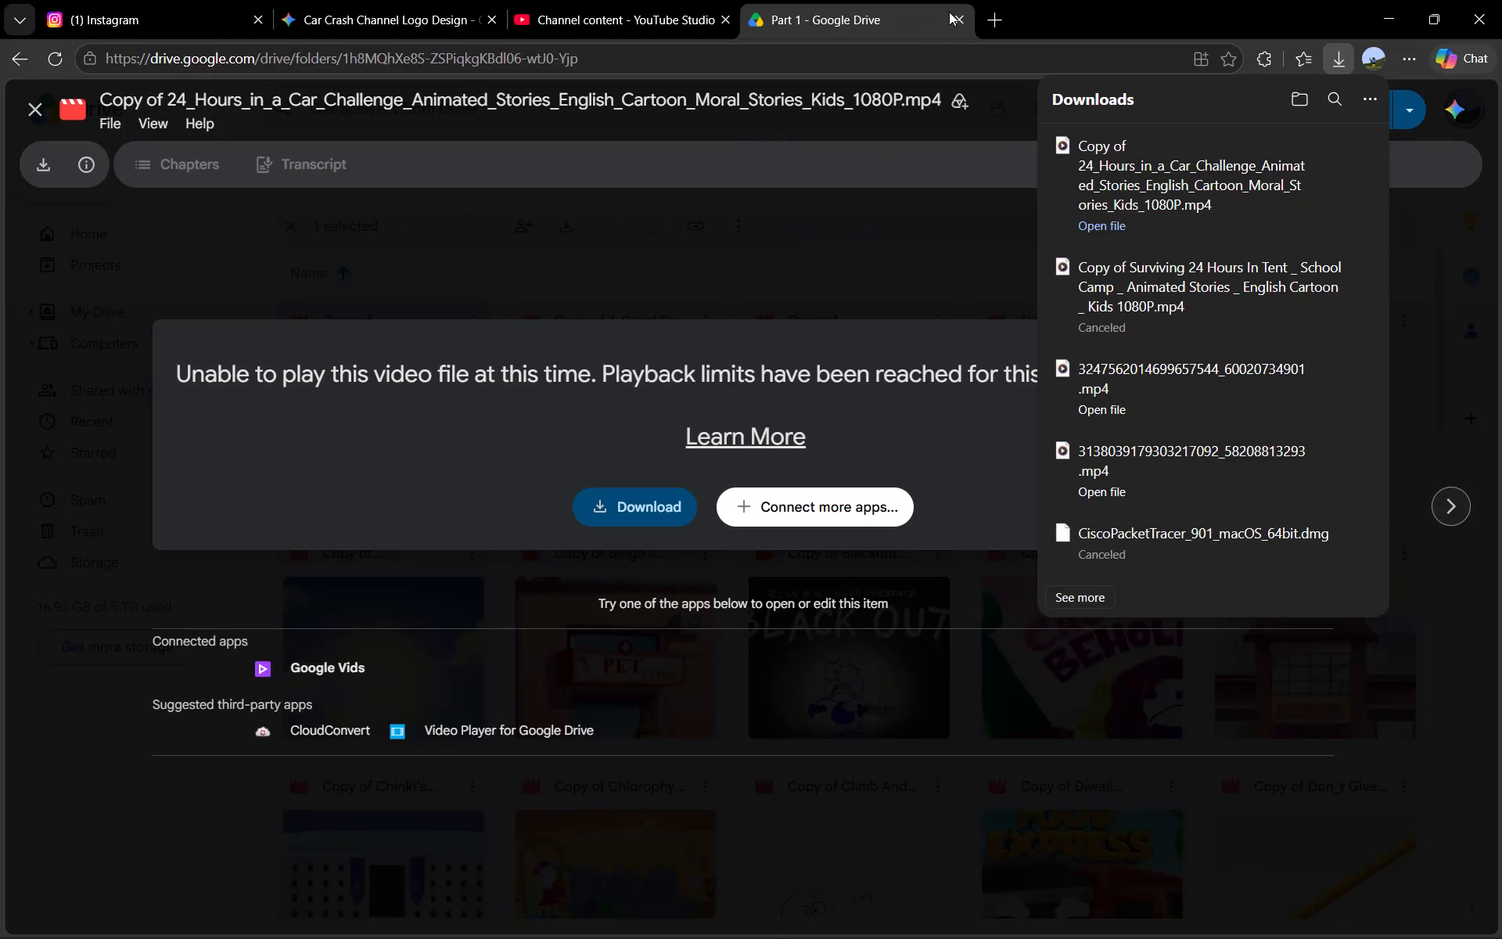
Close the Drive folder and upload the downloaded "24 Hours in a Car Challenge" video to the ToonStories channel.
click(955, 14)
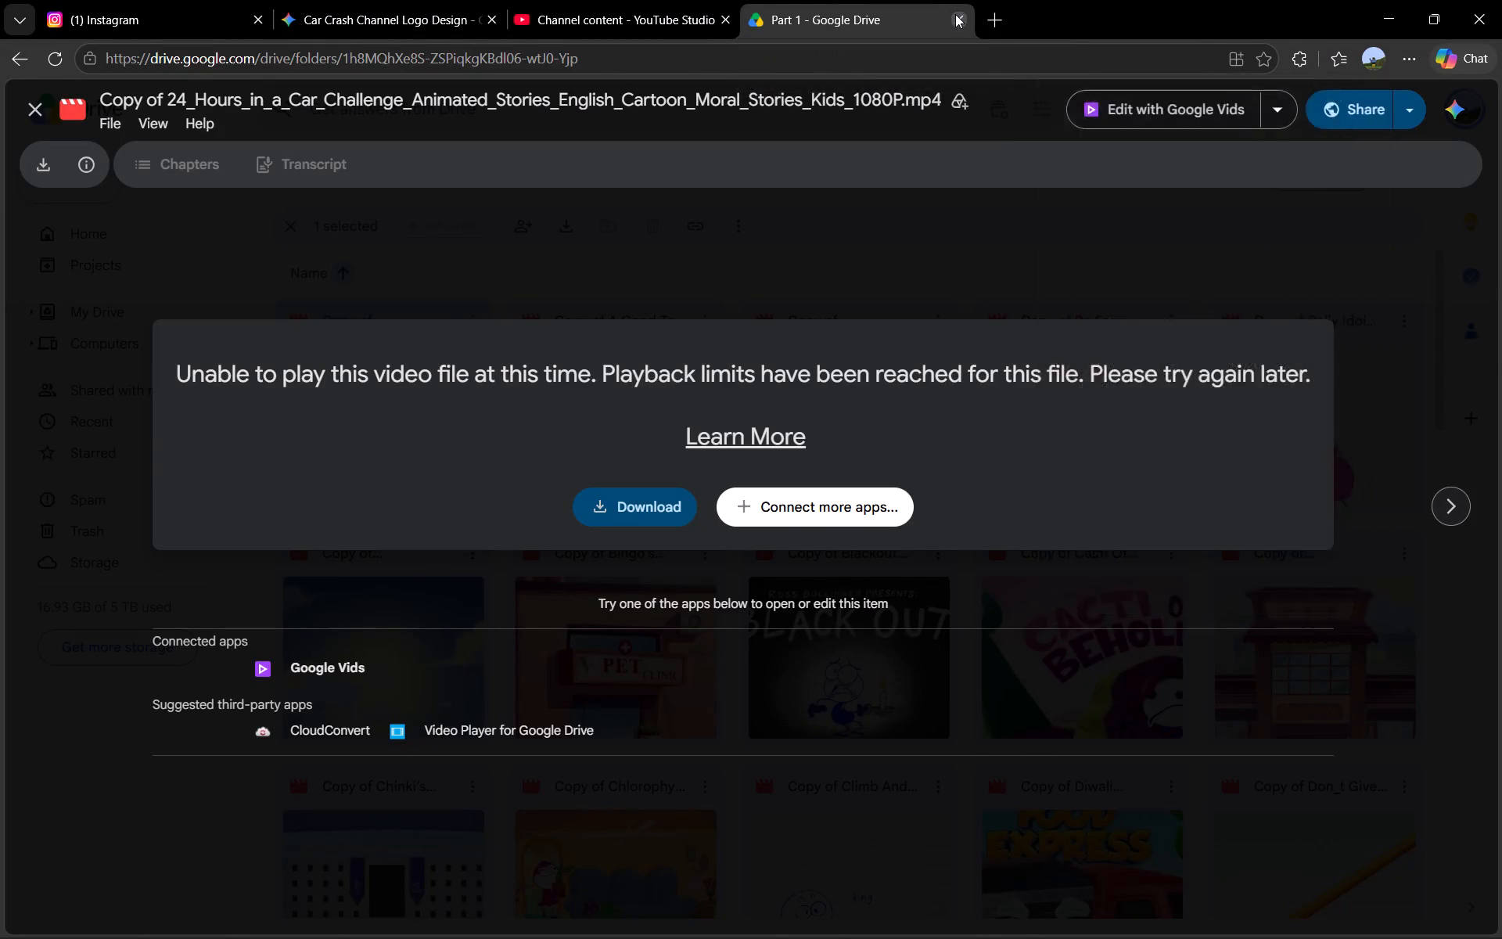
click(1389, 110)
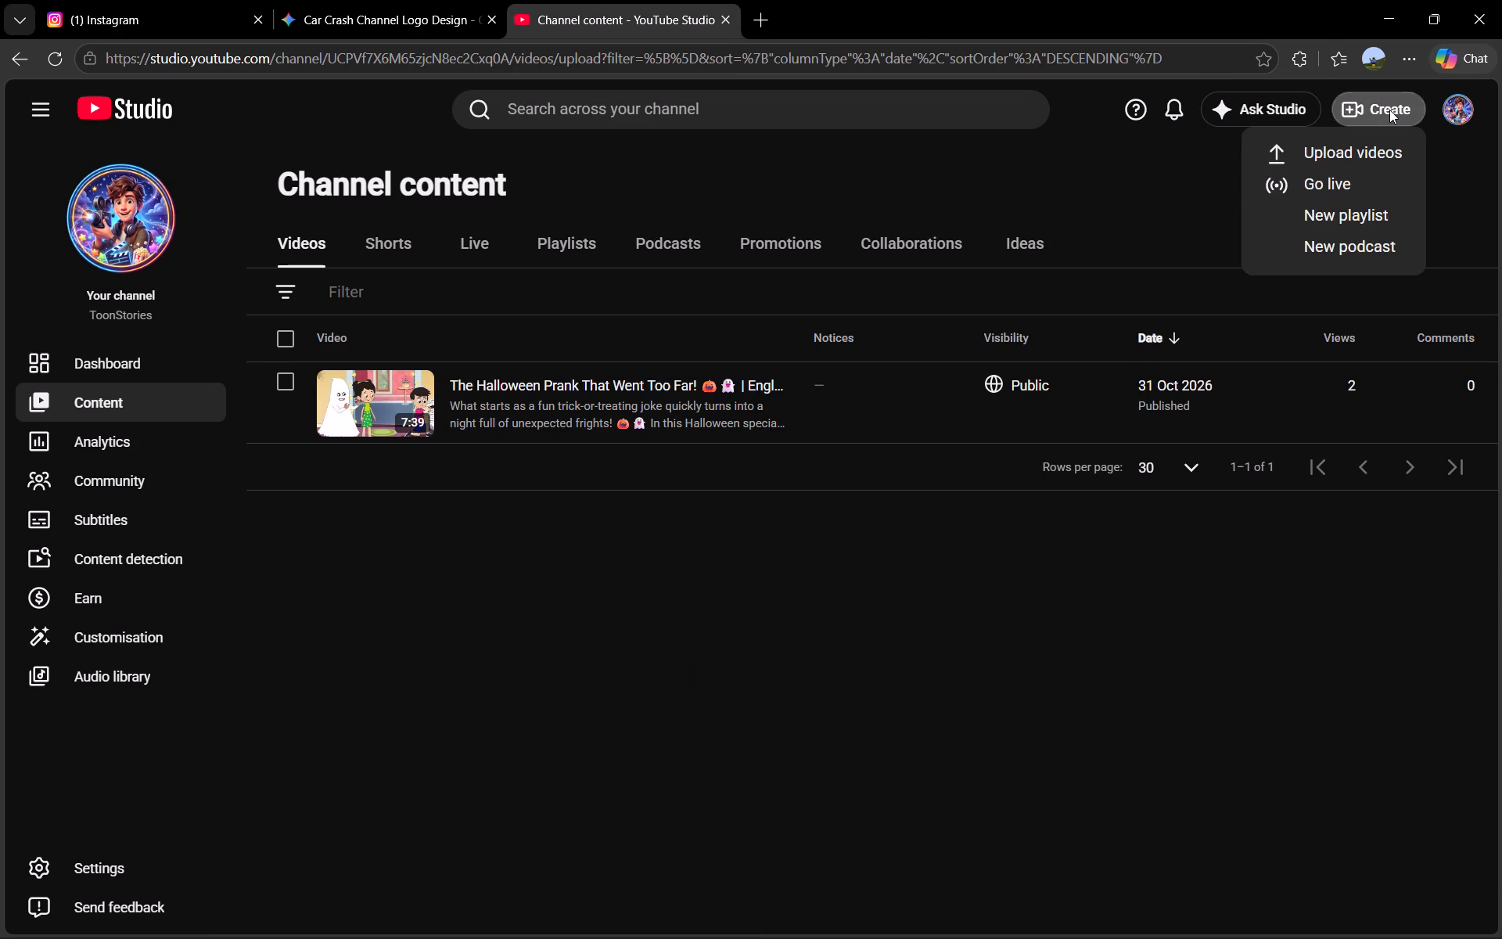
click(1350, 148)
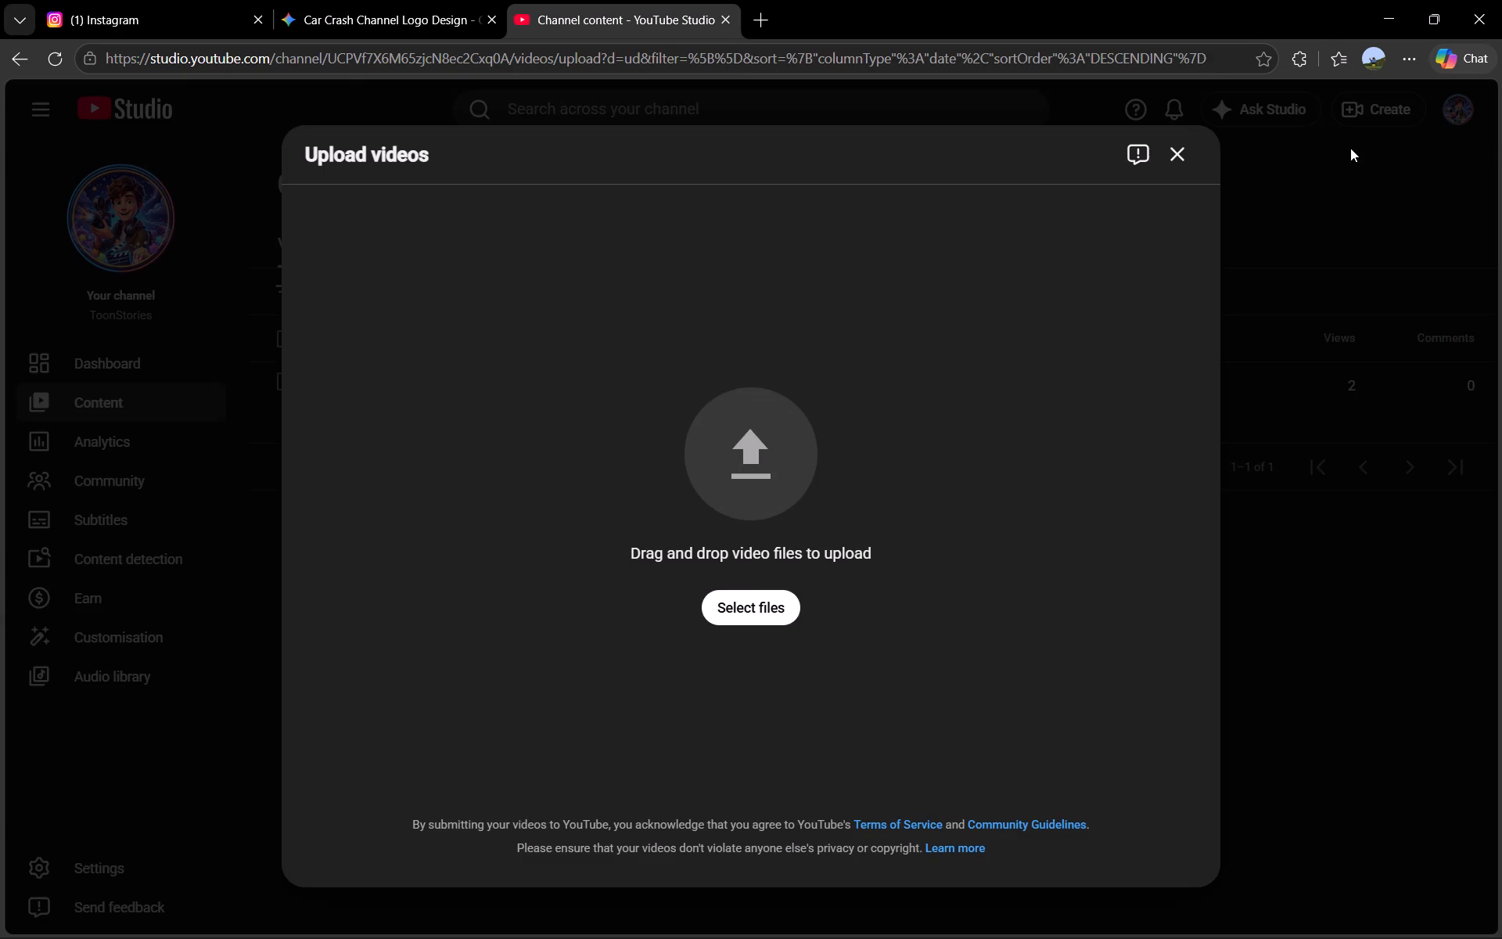
click(750, 616)
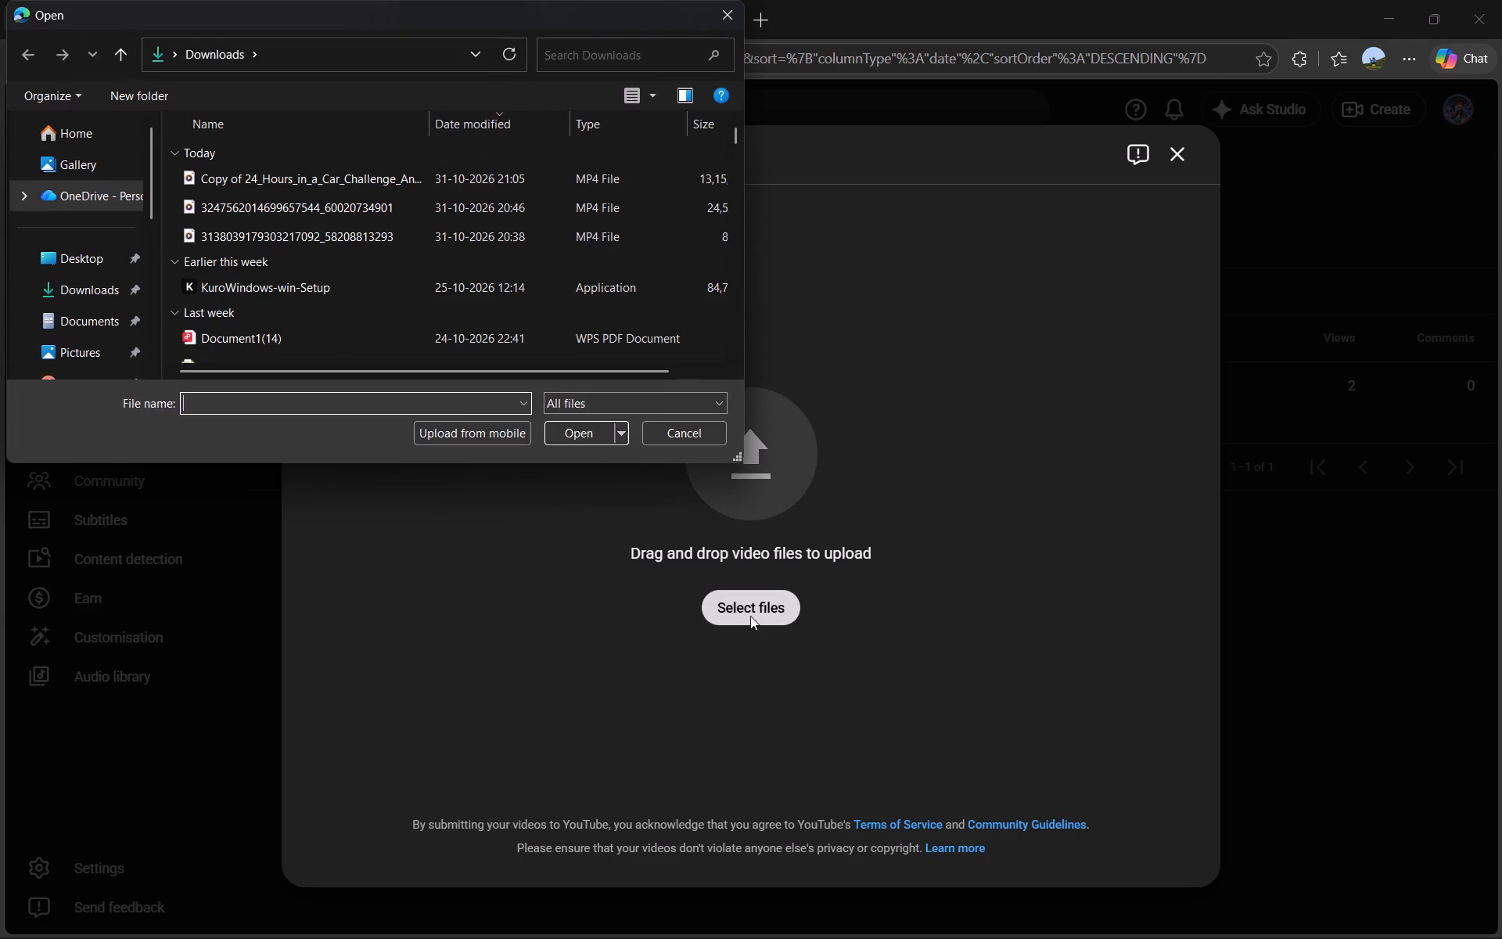
click(525, 177)
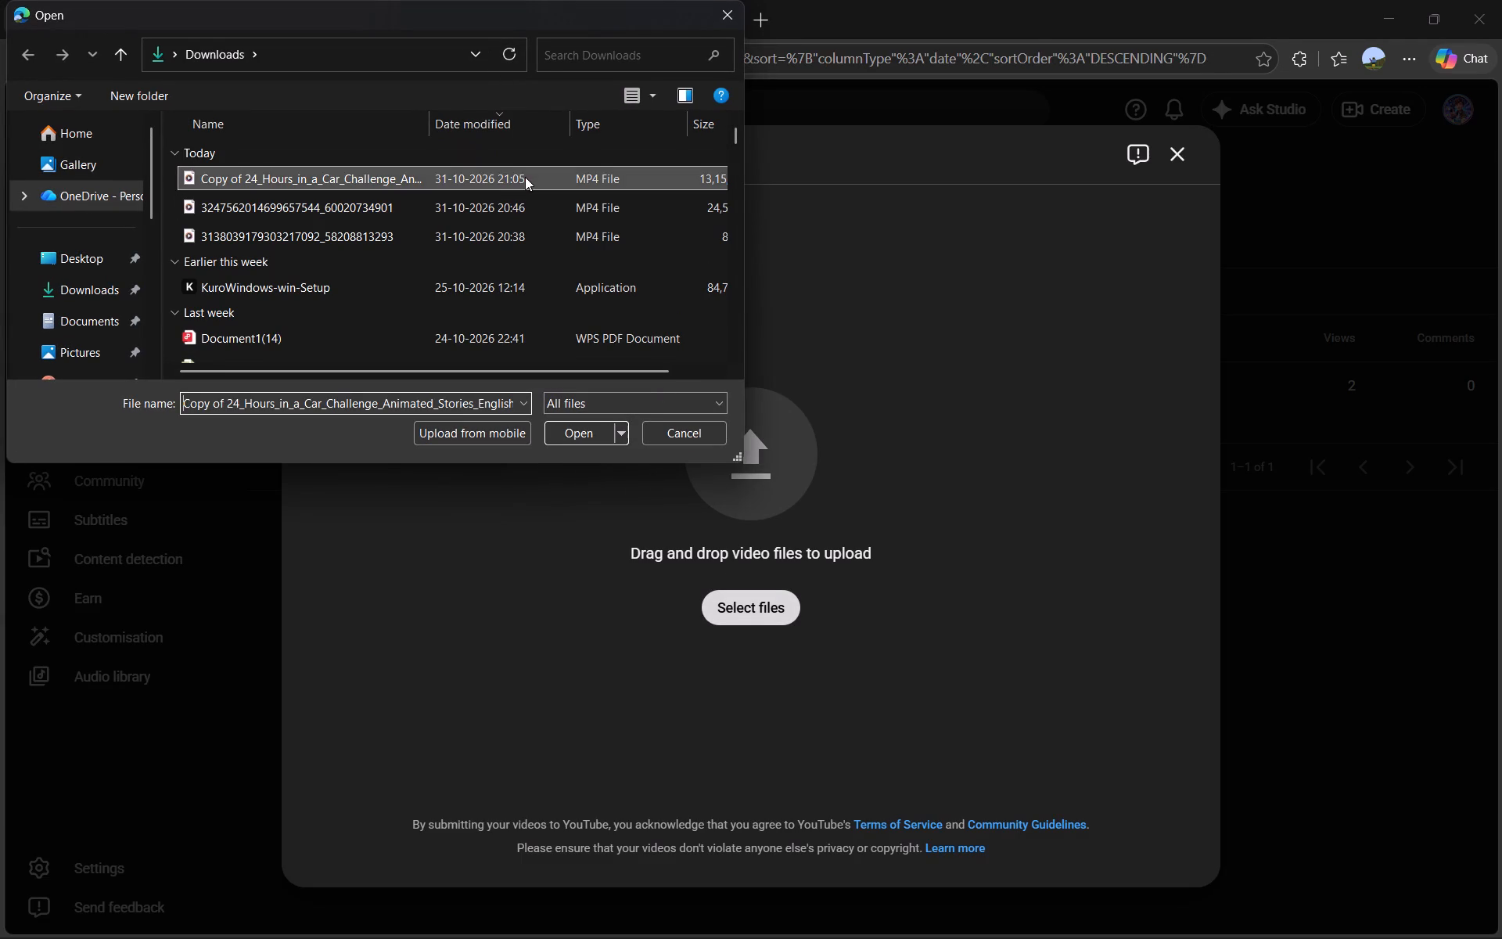
key(Return)
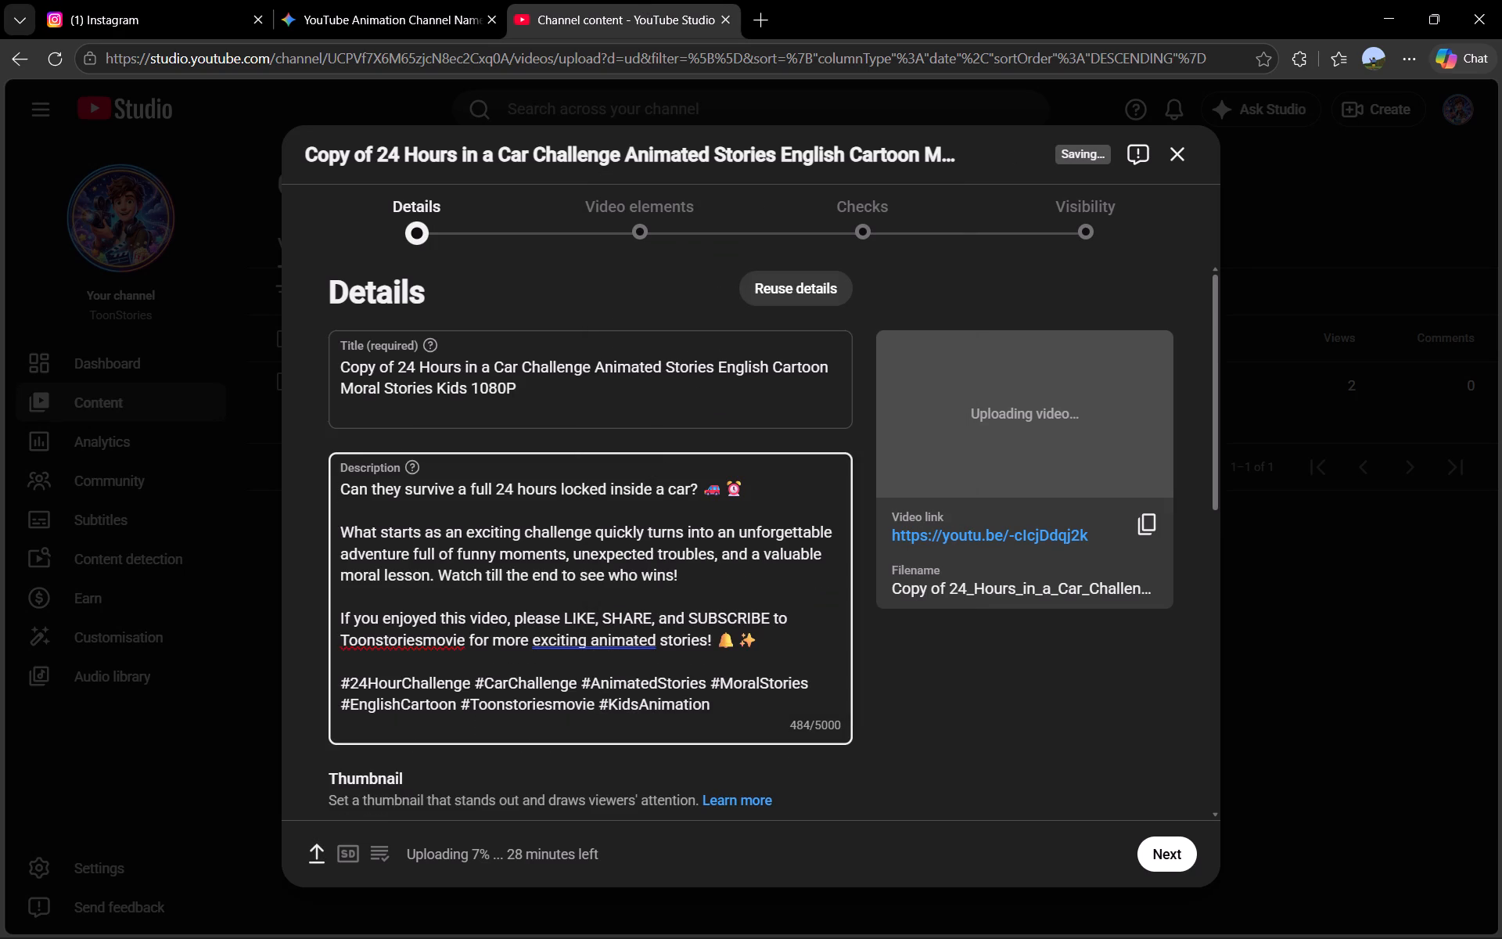
scroll(516, 602, down, 1)
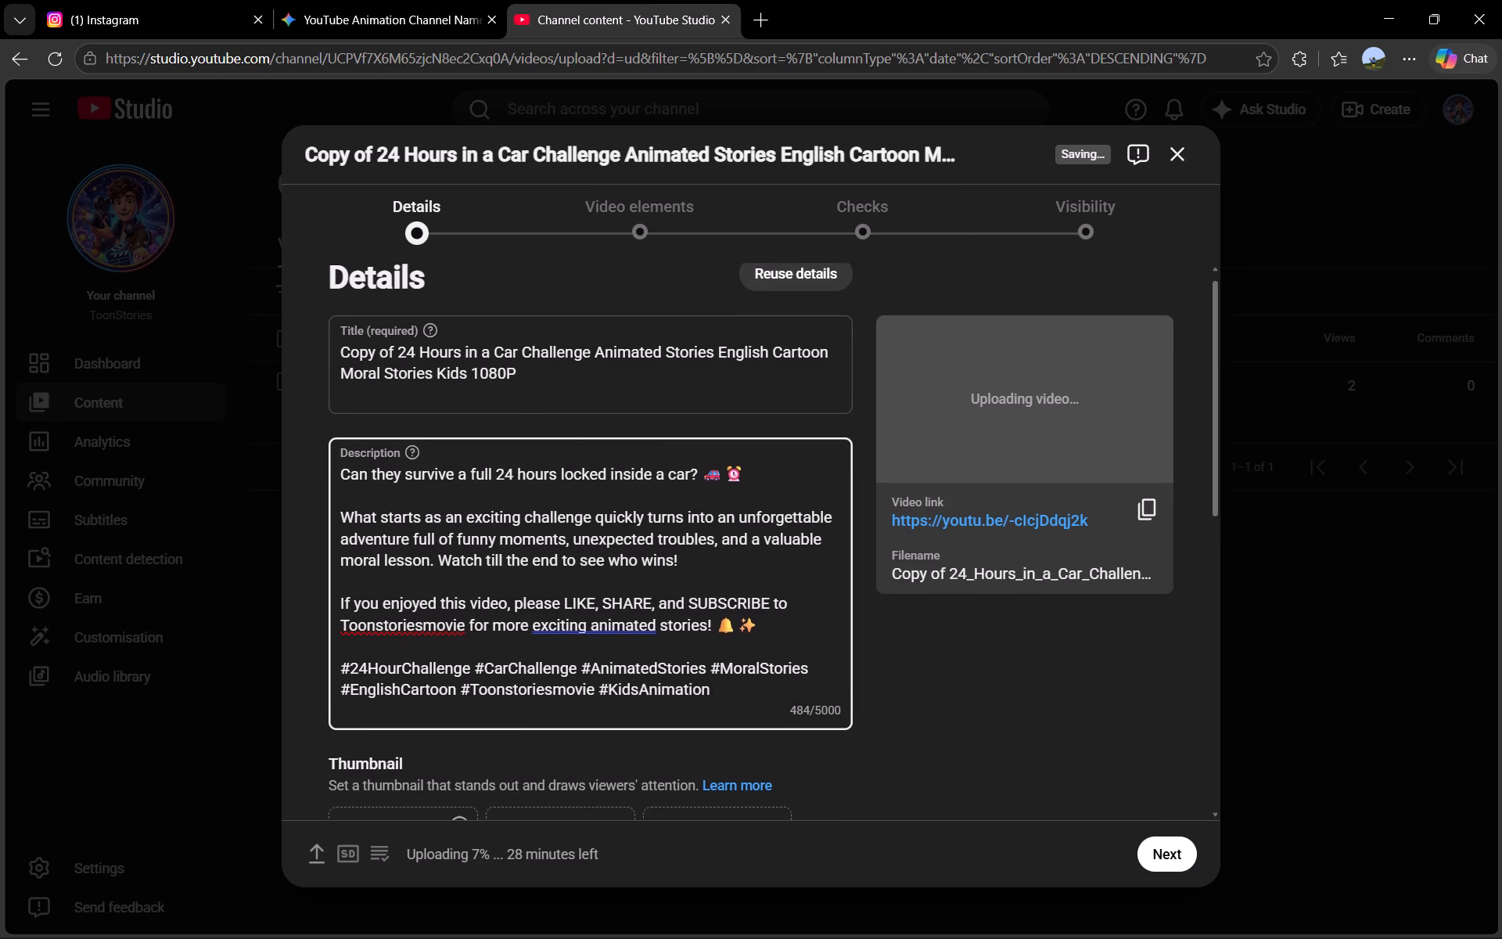
scroll(516, 602, down, 2)
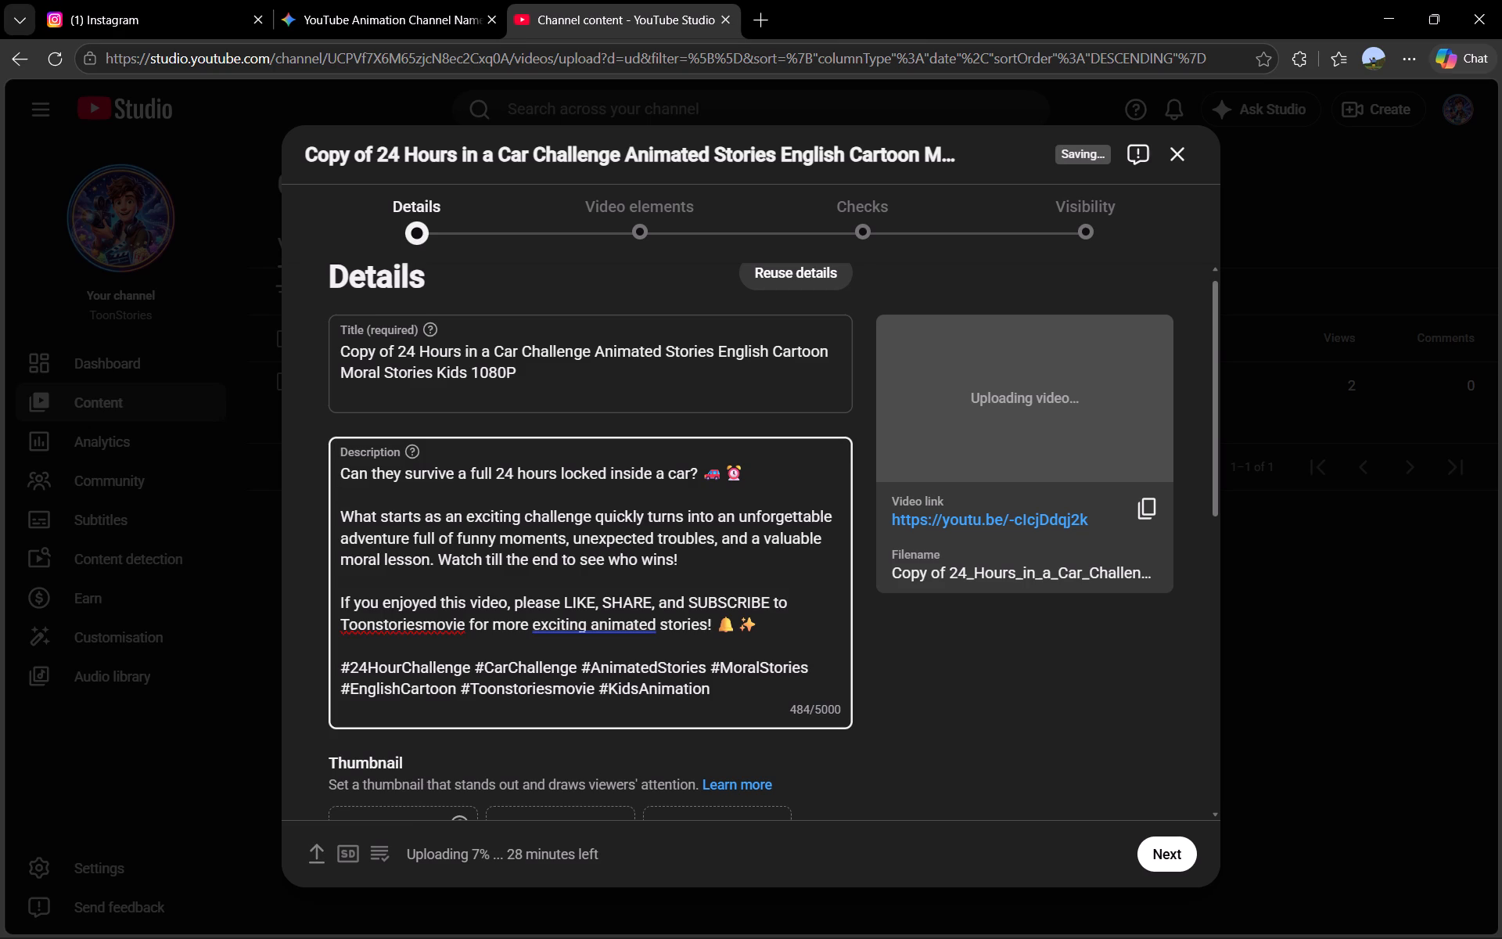
scroll(516, 602, down, 1)
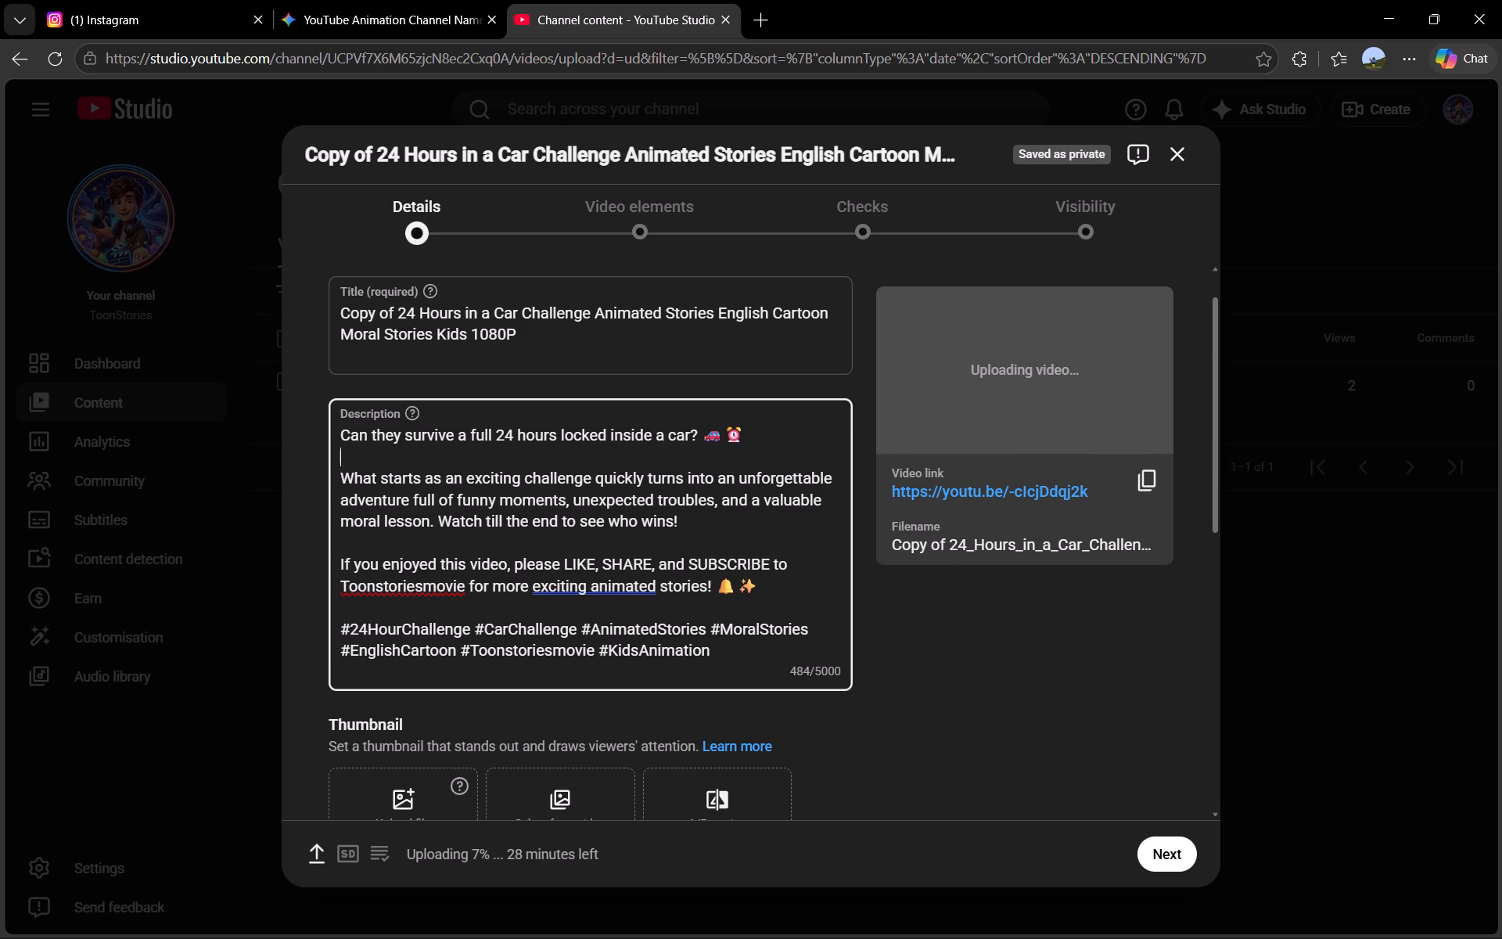
scroll(595, 589, down, 1)
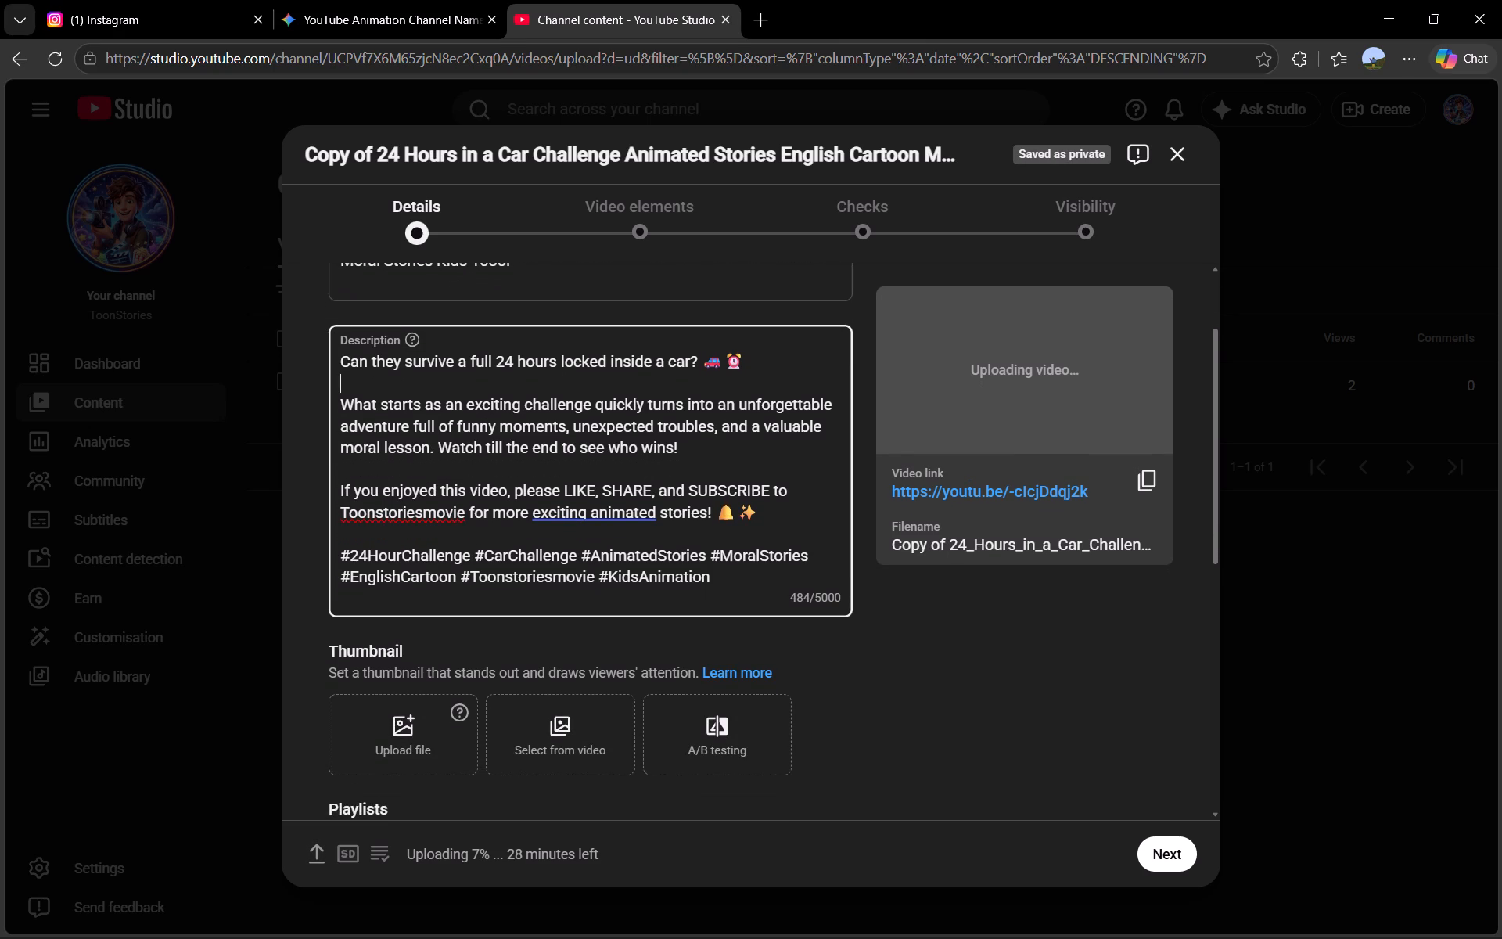
drag(473, 552, 590, 552)
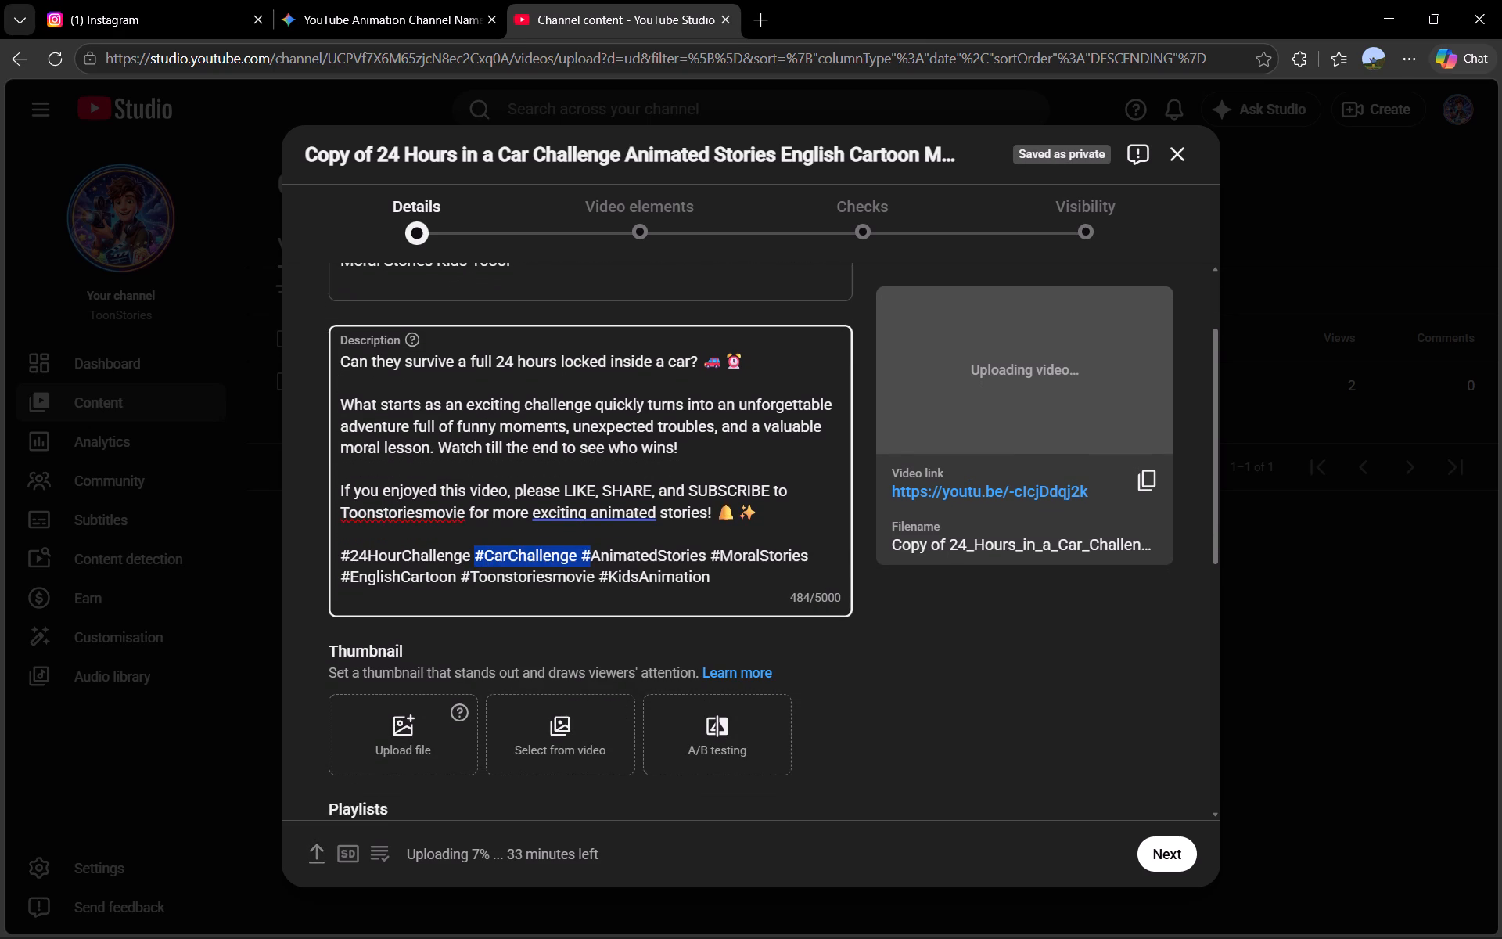
drag(590, 552, 575, 550)
click(575, 550)
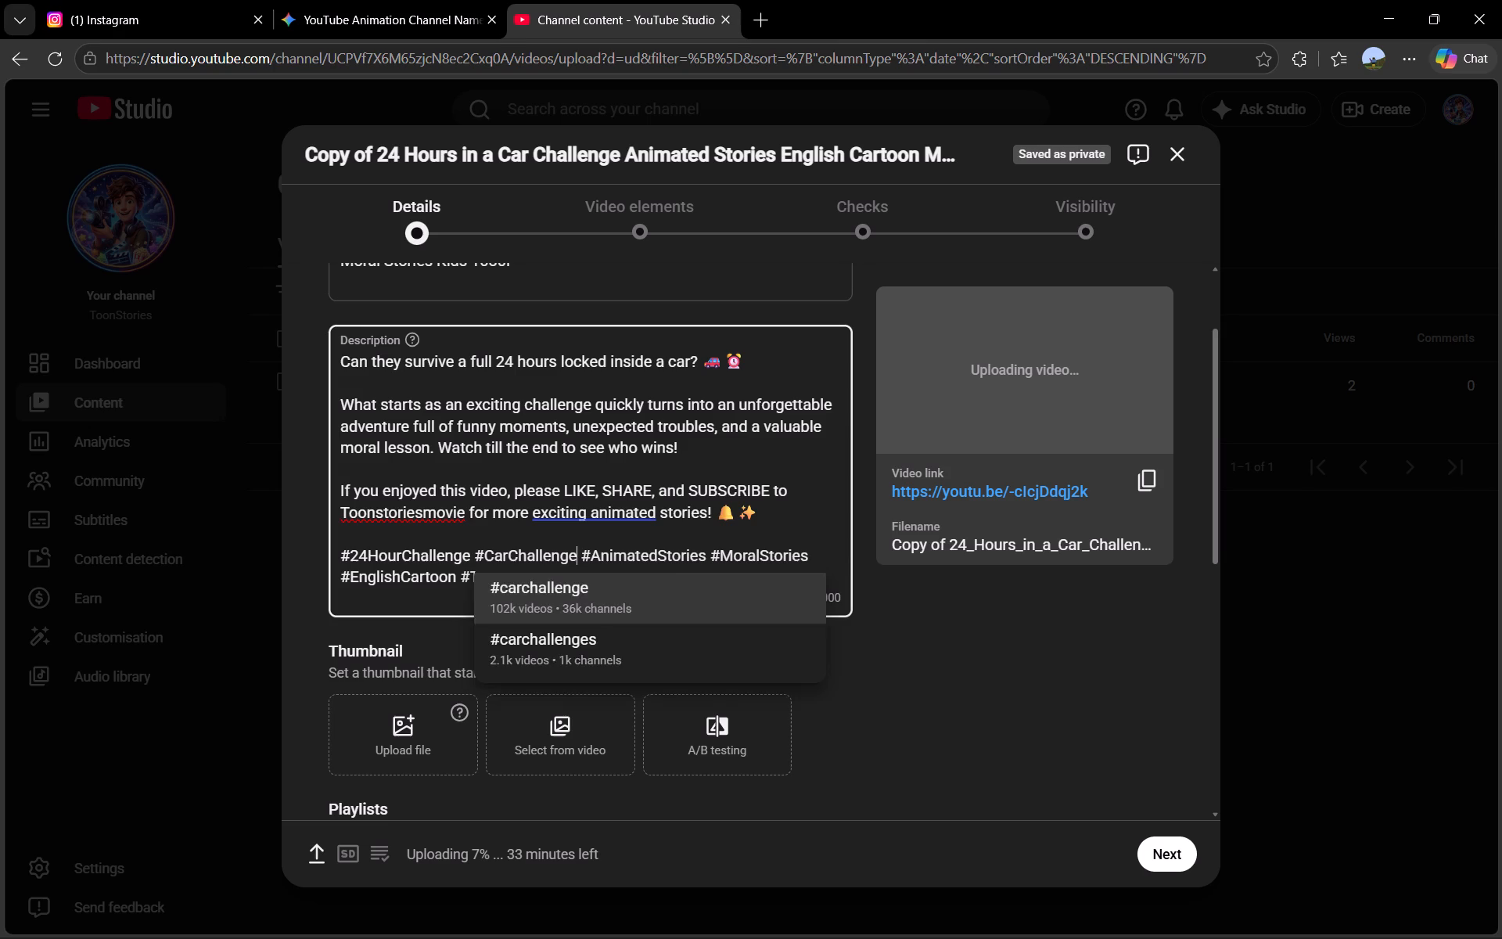
drag(706, 557, 337, 557)
click(337, 557)
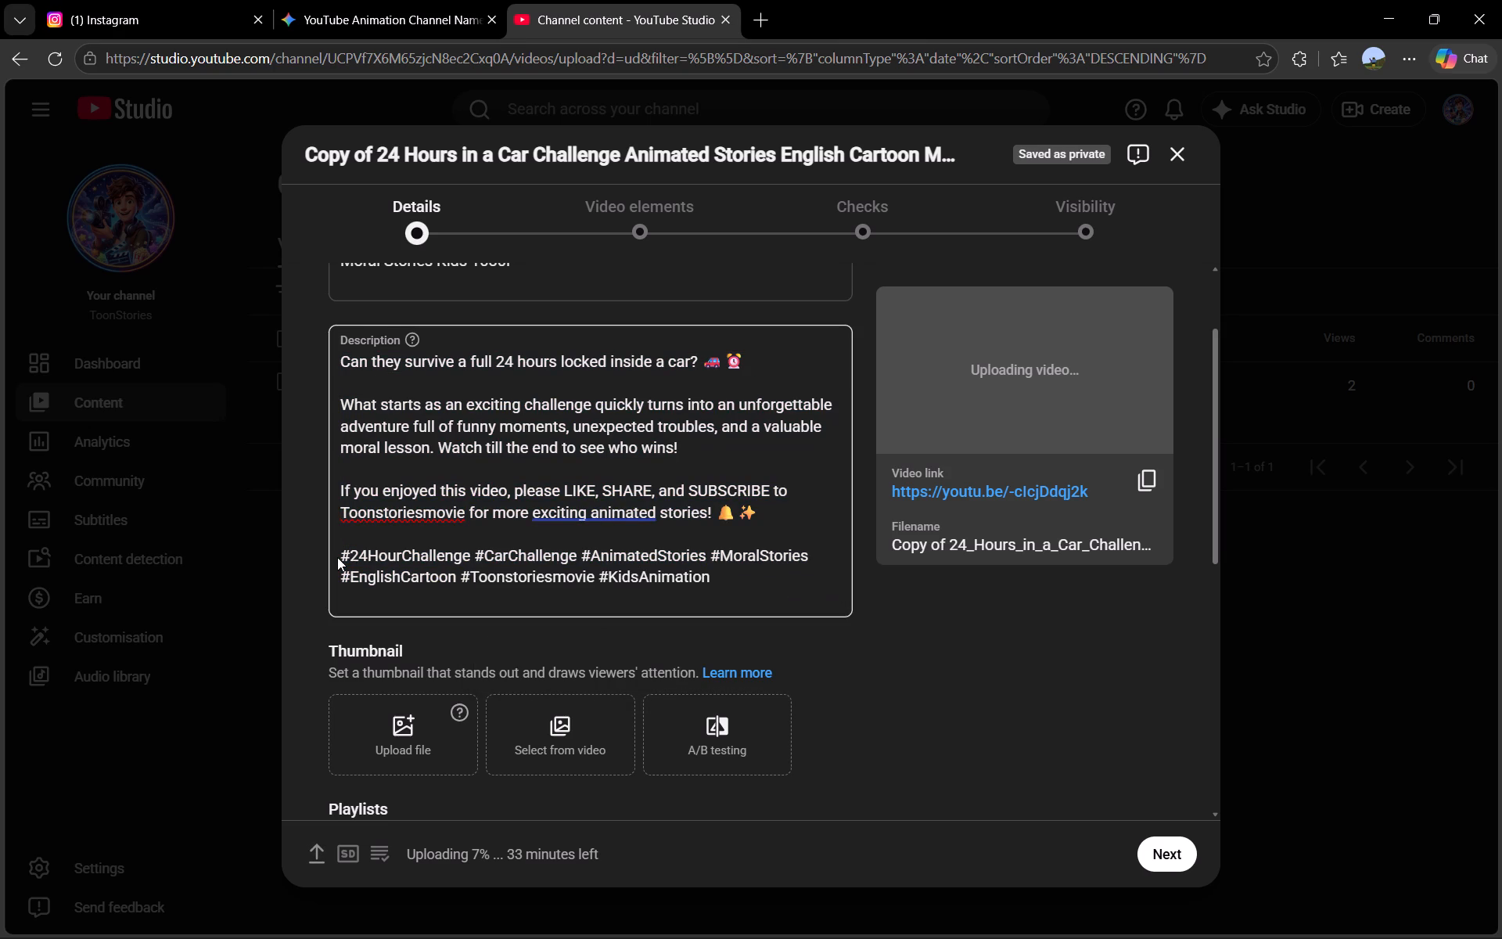
drag(337, 557, 702, 551)
drag(702, 551, 702, 552)
drag(702, 552, 342, 557)
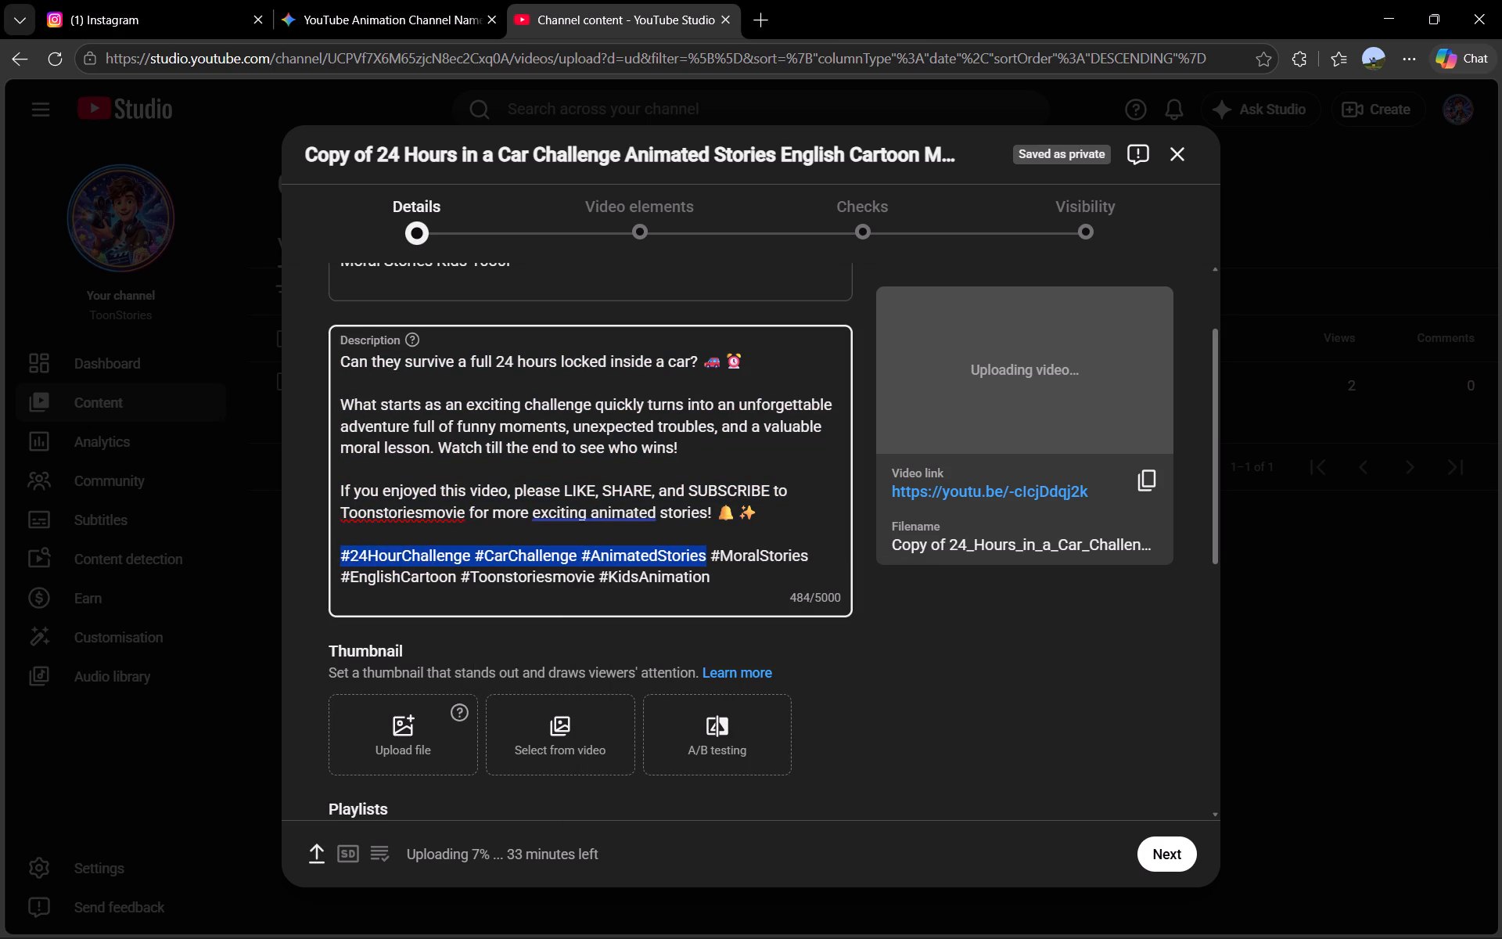
key(ctrl+c)
click(503, 528)
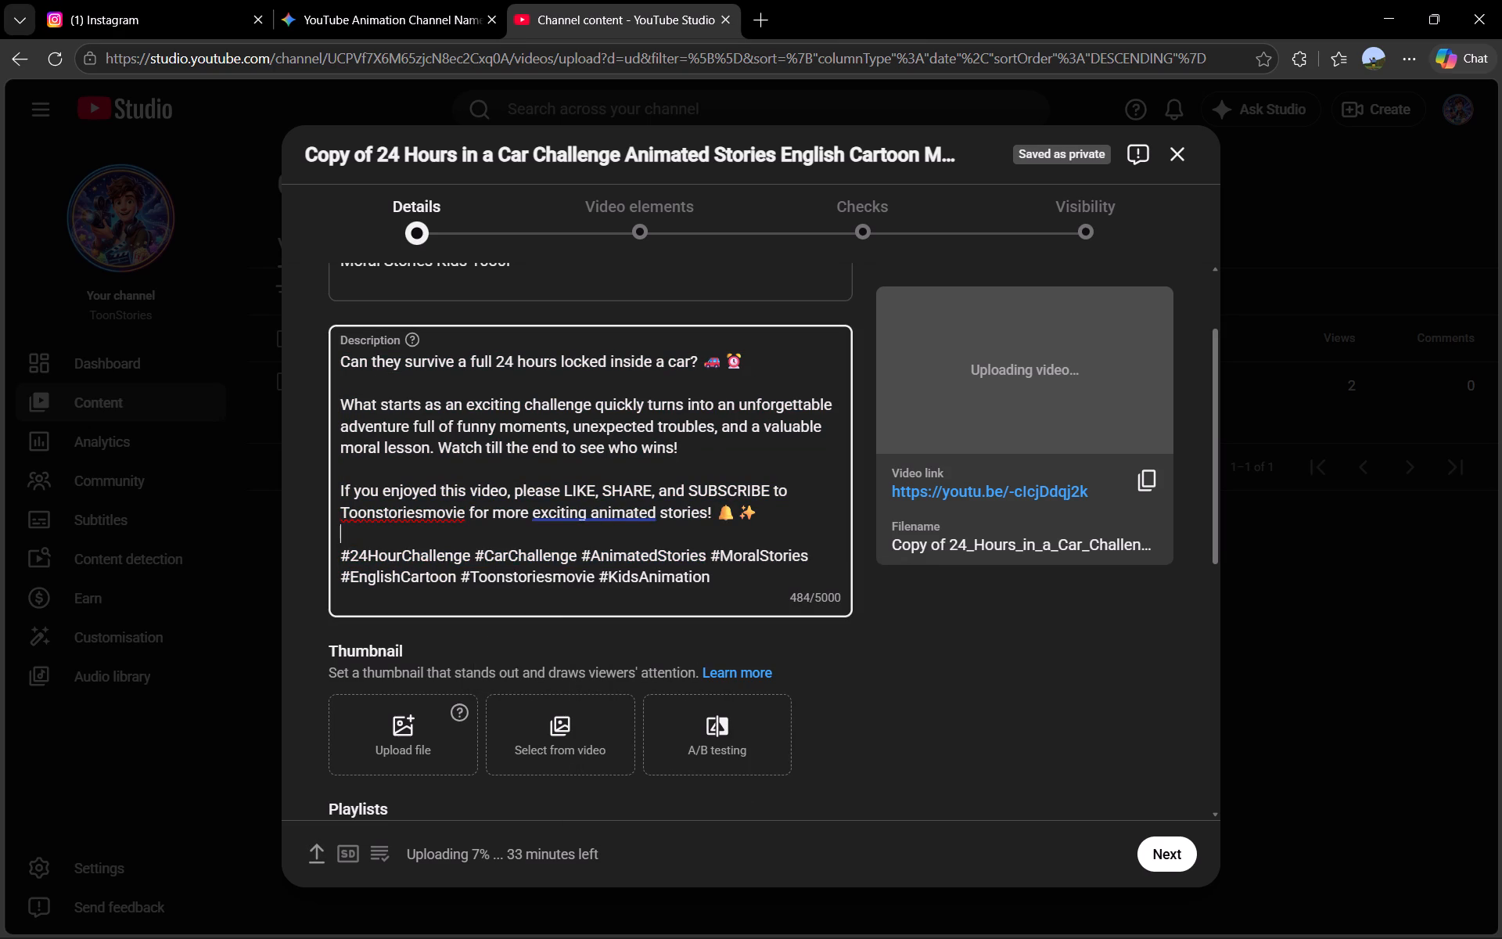
scroll(503, 528, up, 2)
click(541, 387)
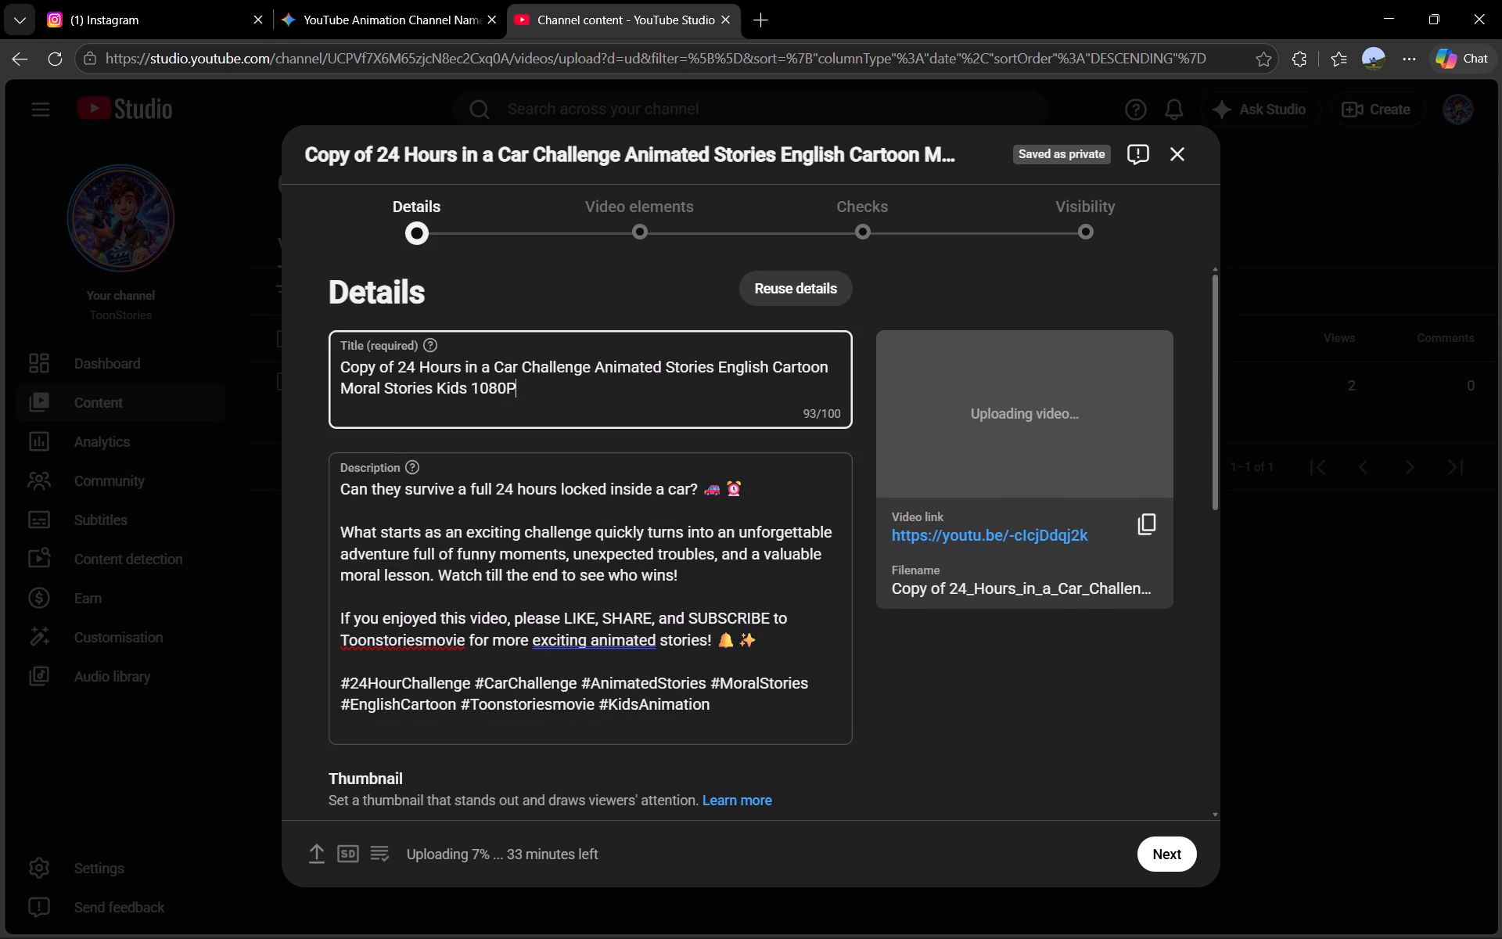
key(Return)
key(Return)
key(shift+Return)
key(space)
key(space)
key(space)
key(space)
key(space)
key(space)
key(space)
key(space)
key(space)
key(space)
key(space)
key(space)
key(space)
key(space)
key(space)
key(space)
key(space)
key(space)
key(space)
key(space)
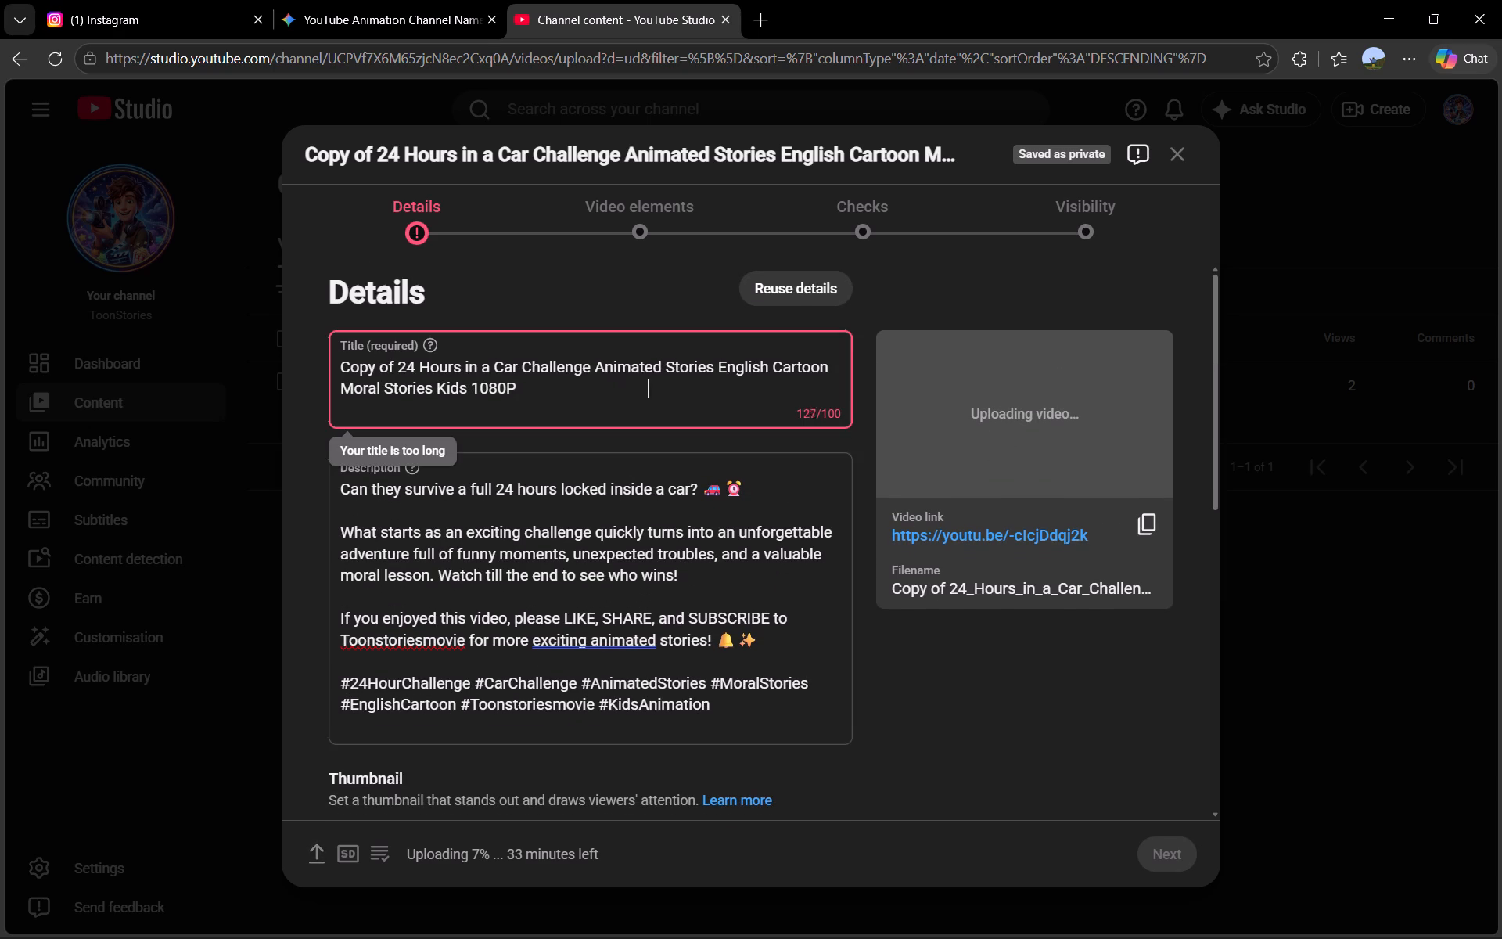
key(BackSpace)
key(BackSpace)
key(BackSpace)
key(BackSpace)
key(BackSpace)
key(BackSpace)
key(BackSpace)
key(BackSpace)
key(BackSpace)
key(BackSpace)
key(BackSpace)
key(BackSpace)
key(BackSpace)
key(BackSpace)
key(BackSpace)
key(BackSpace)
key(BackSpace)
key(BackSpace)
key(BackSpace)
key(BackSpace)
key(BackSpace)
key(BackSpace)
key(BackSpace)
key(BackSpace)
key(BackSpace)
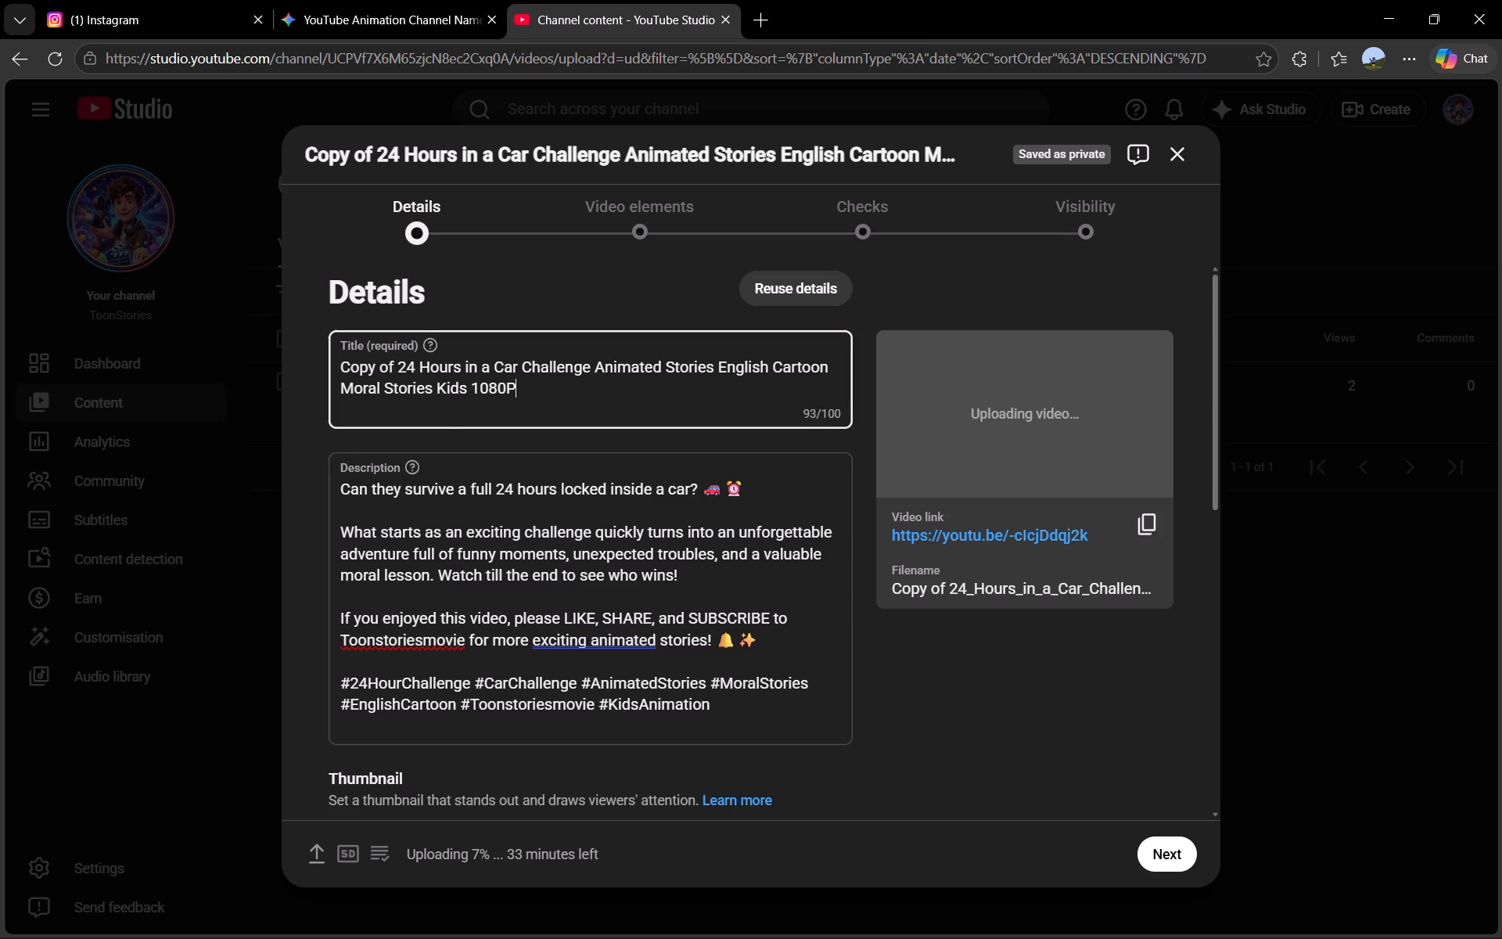
Append the copied hashtags #24HourChallenge #CarChallenge #AnimatedStories to the end of the video title.
key(ctrl+v)
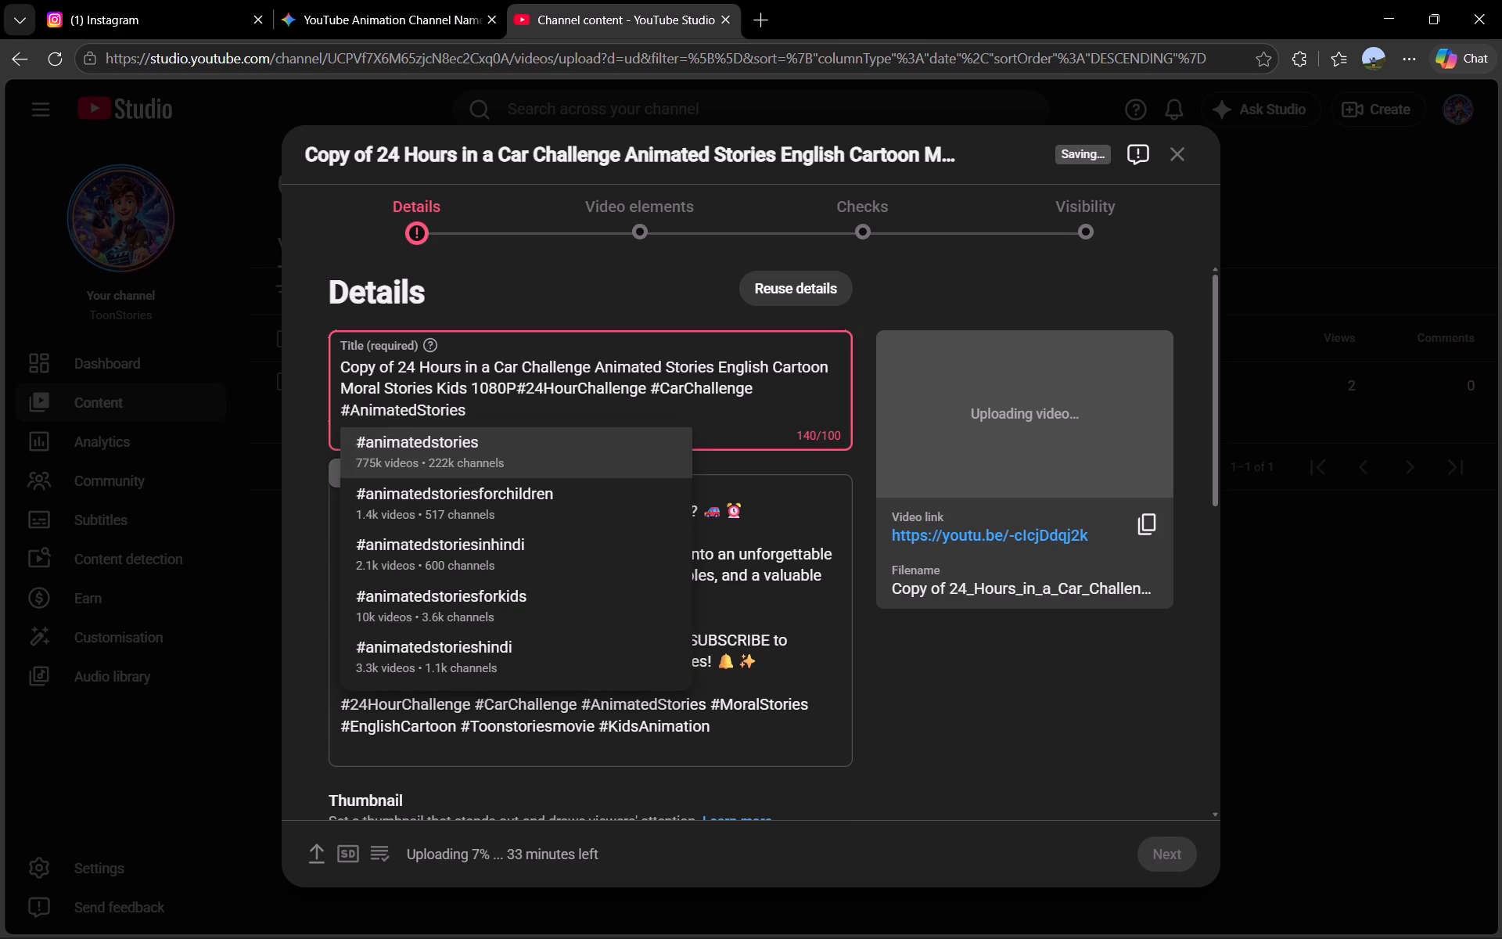
Shorten the title by removing "Copy of" and "Cartoon Moral Stories Kids 1080P", keeping a space between "English" and the first hashtag.
drag(401, 365, 330, 362)
key(BackSpace)
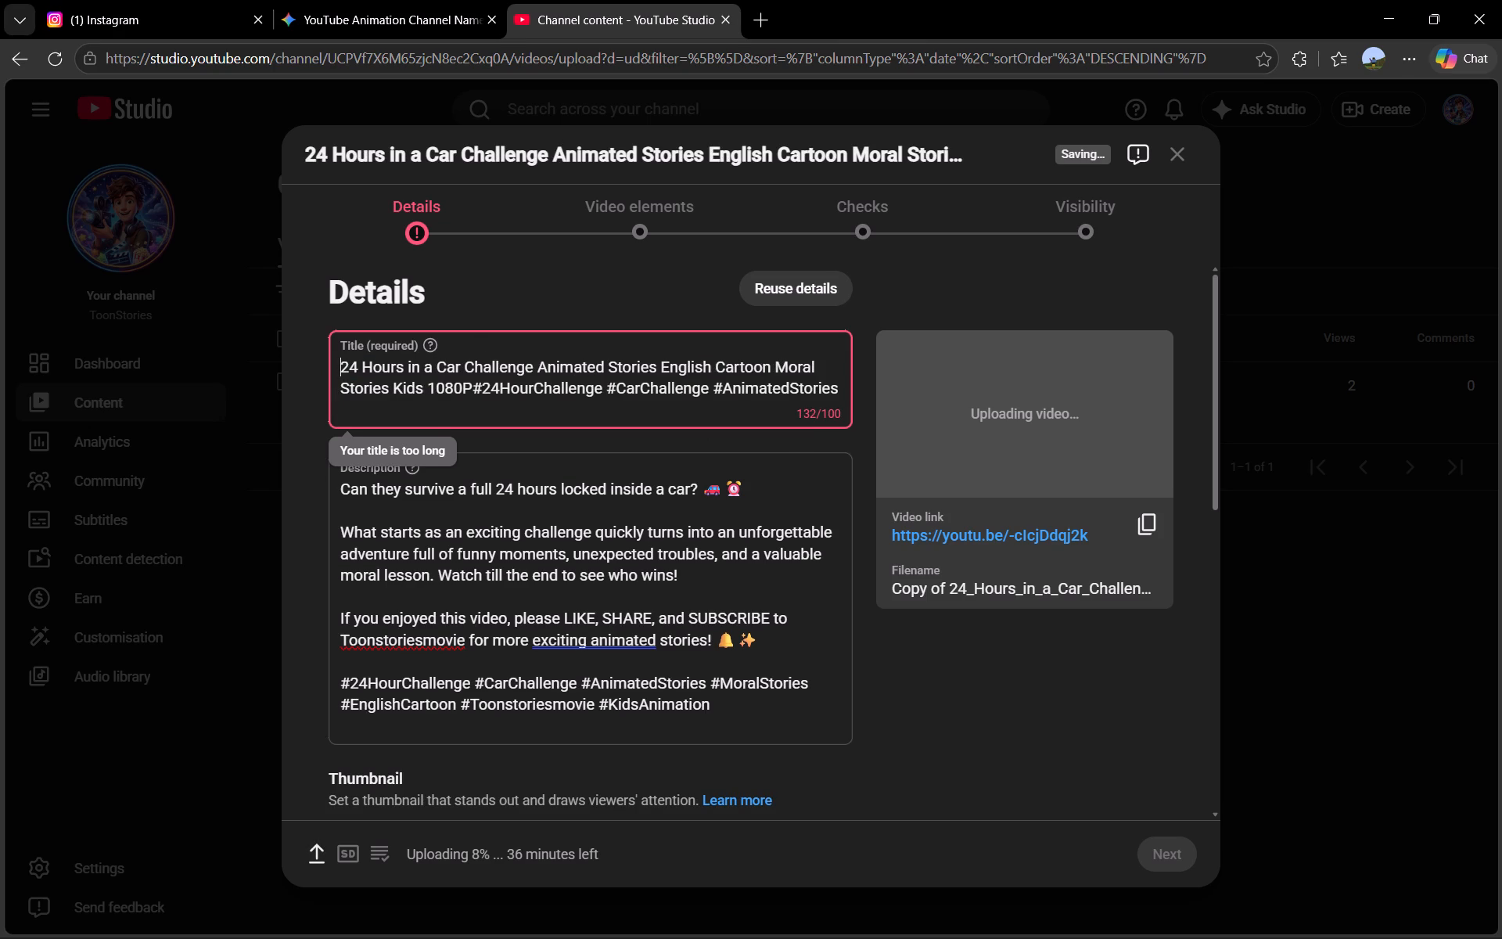
drag(714, 370, 599, 415)
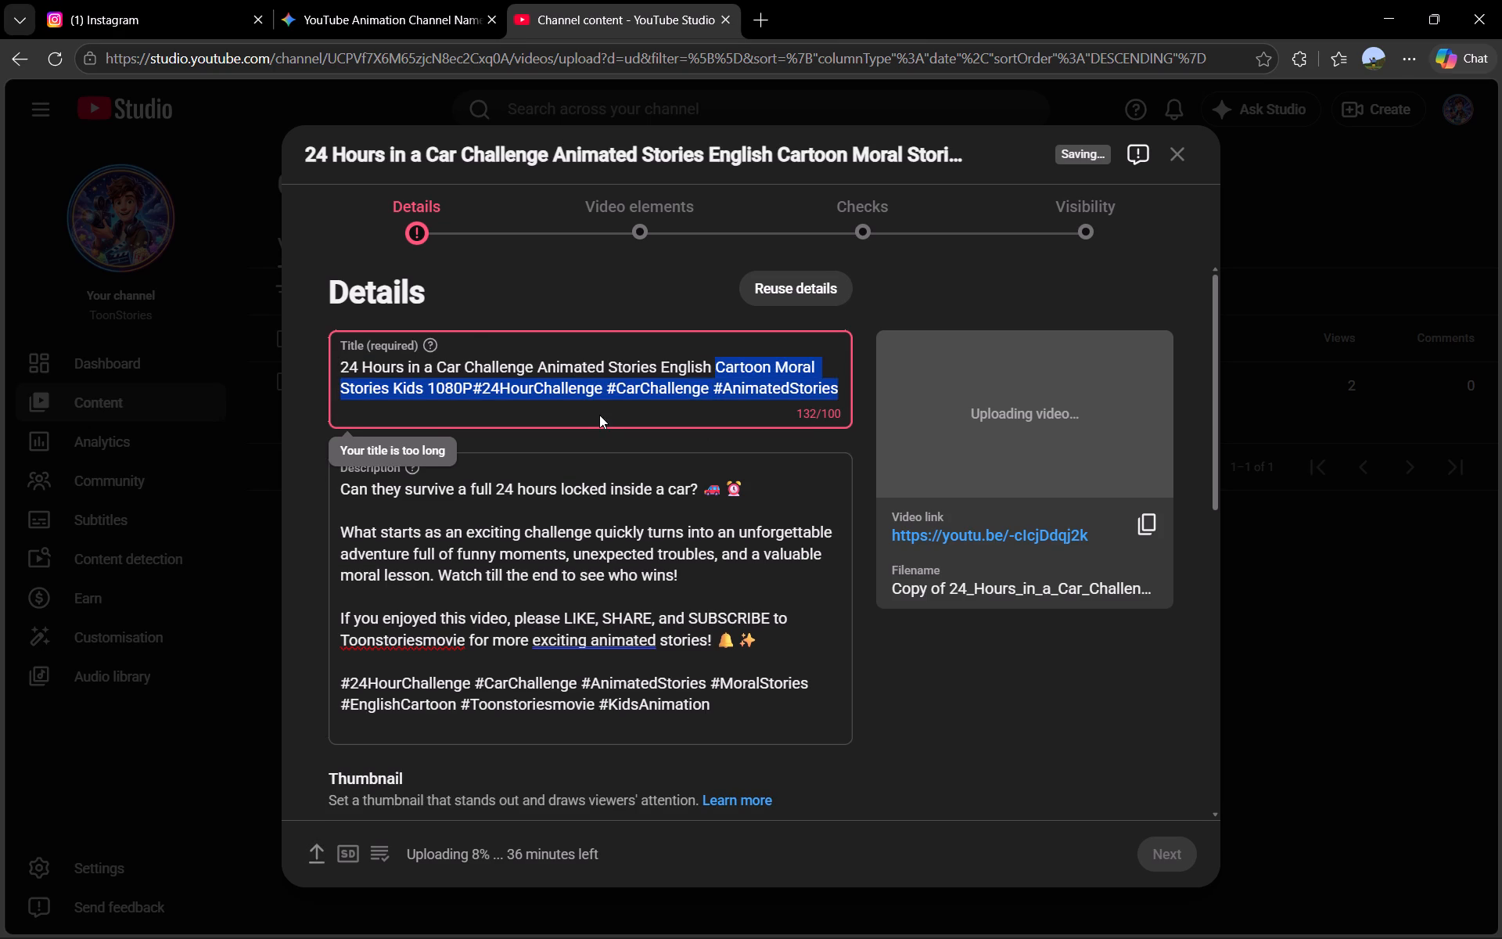
drag(599, 415, 472, 401)
key(BackSpace)
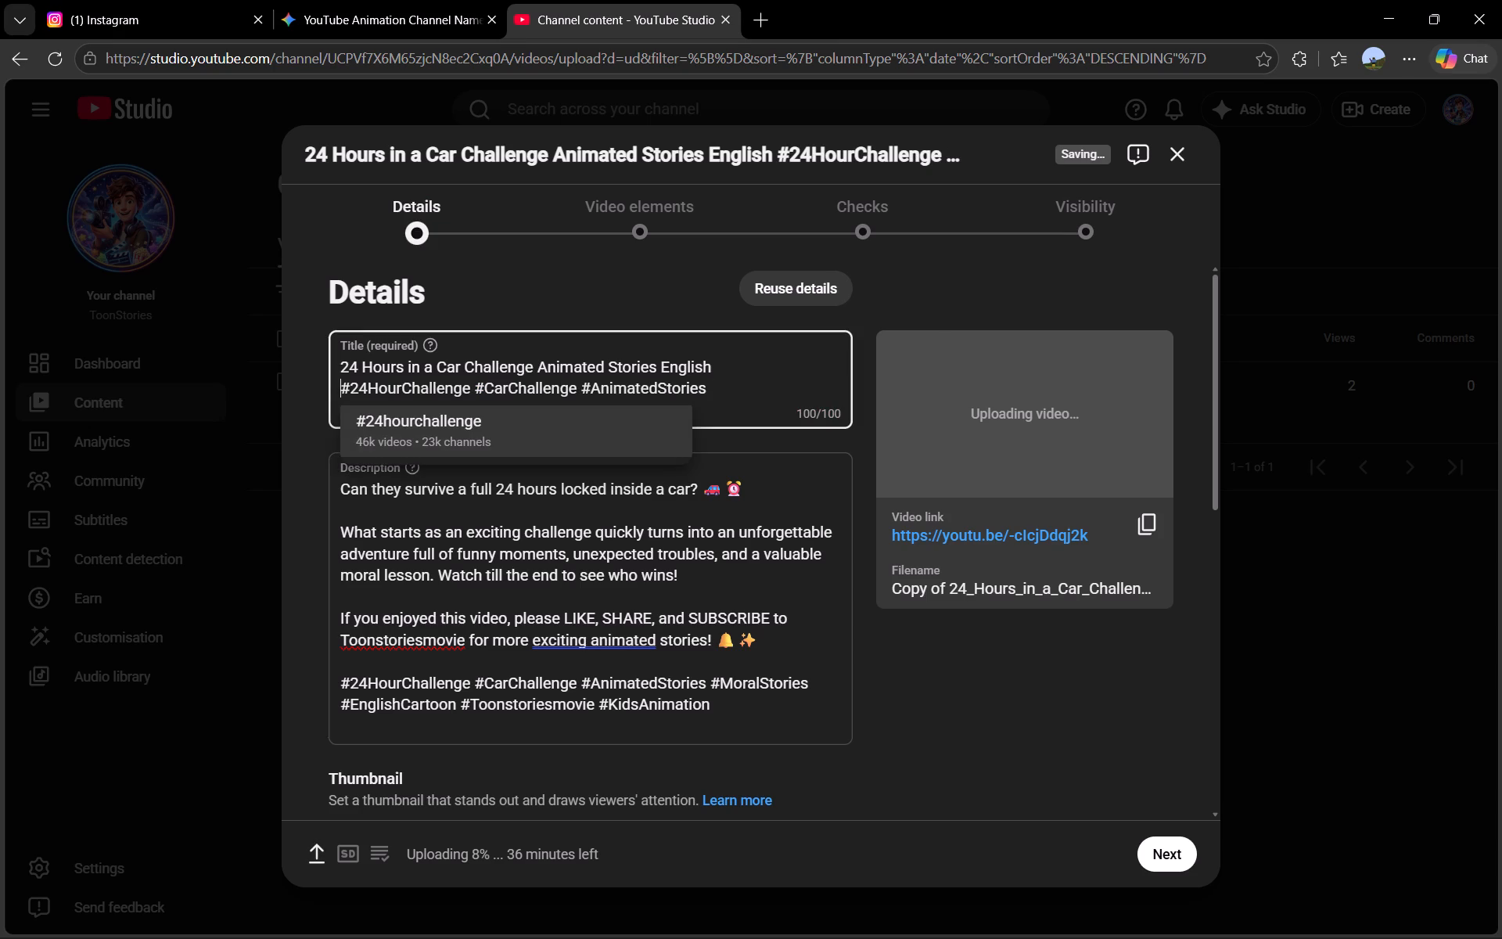
key(BackSpace)
key(BackSpace)
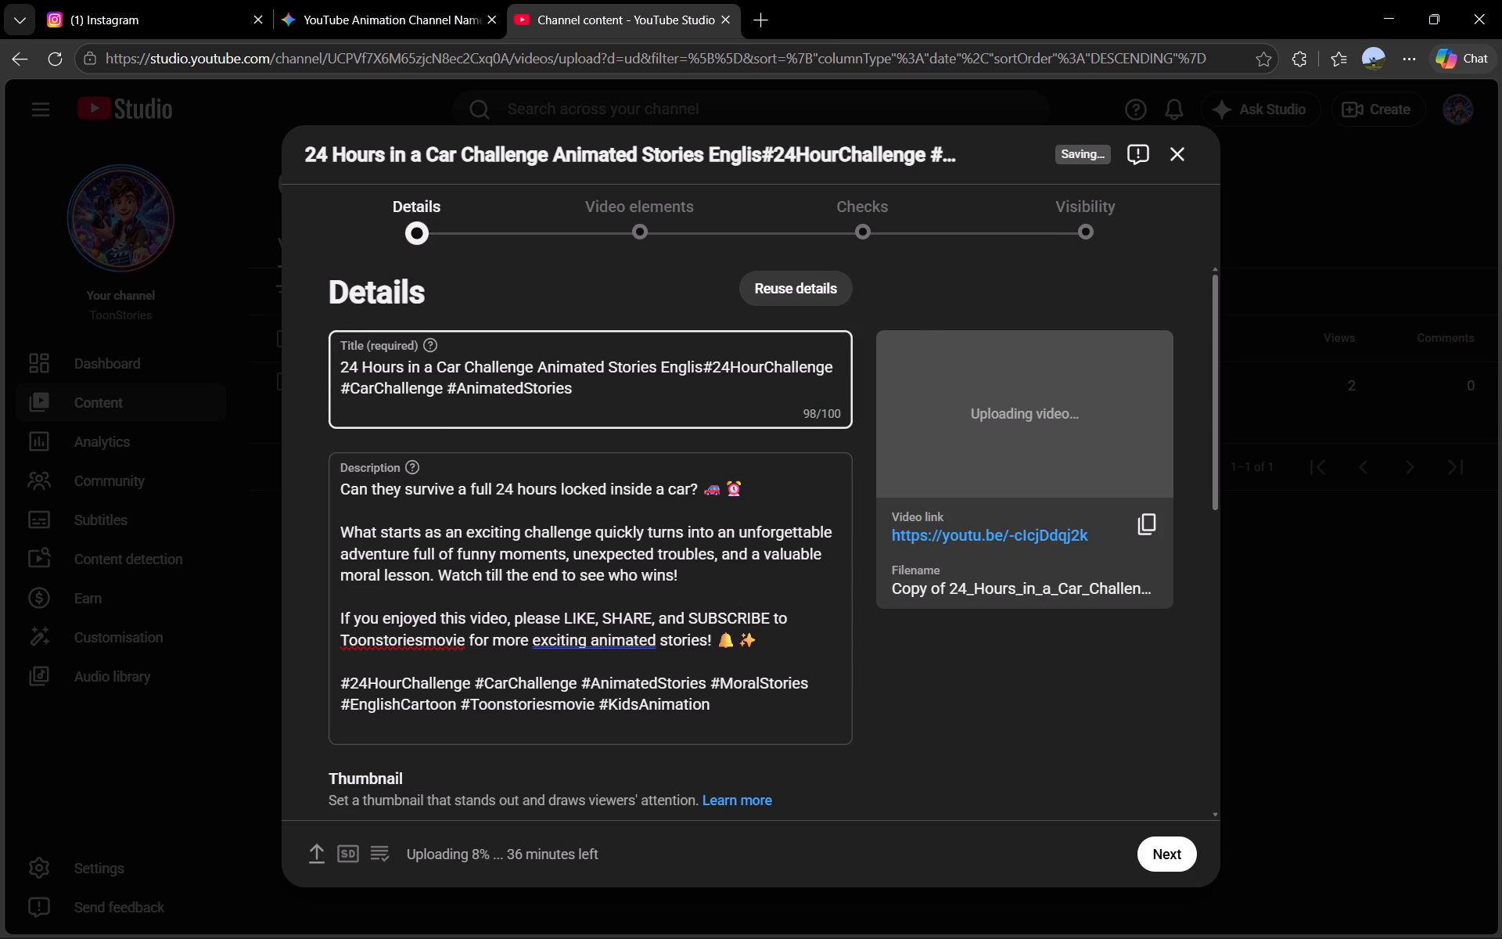
text(h)
key(space)
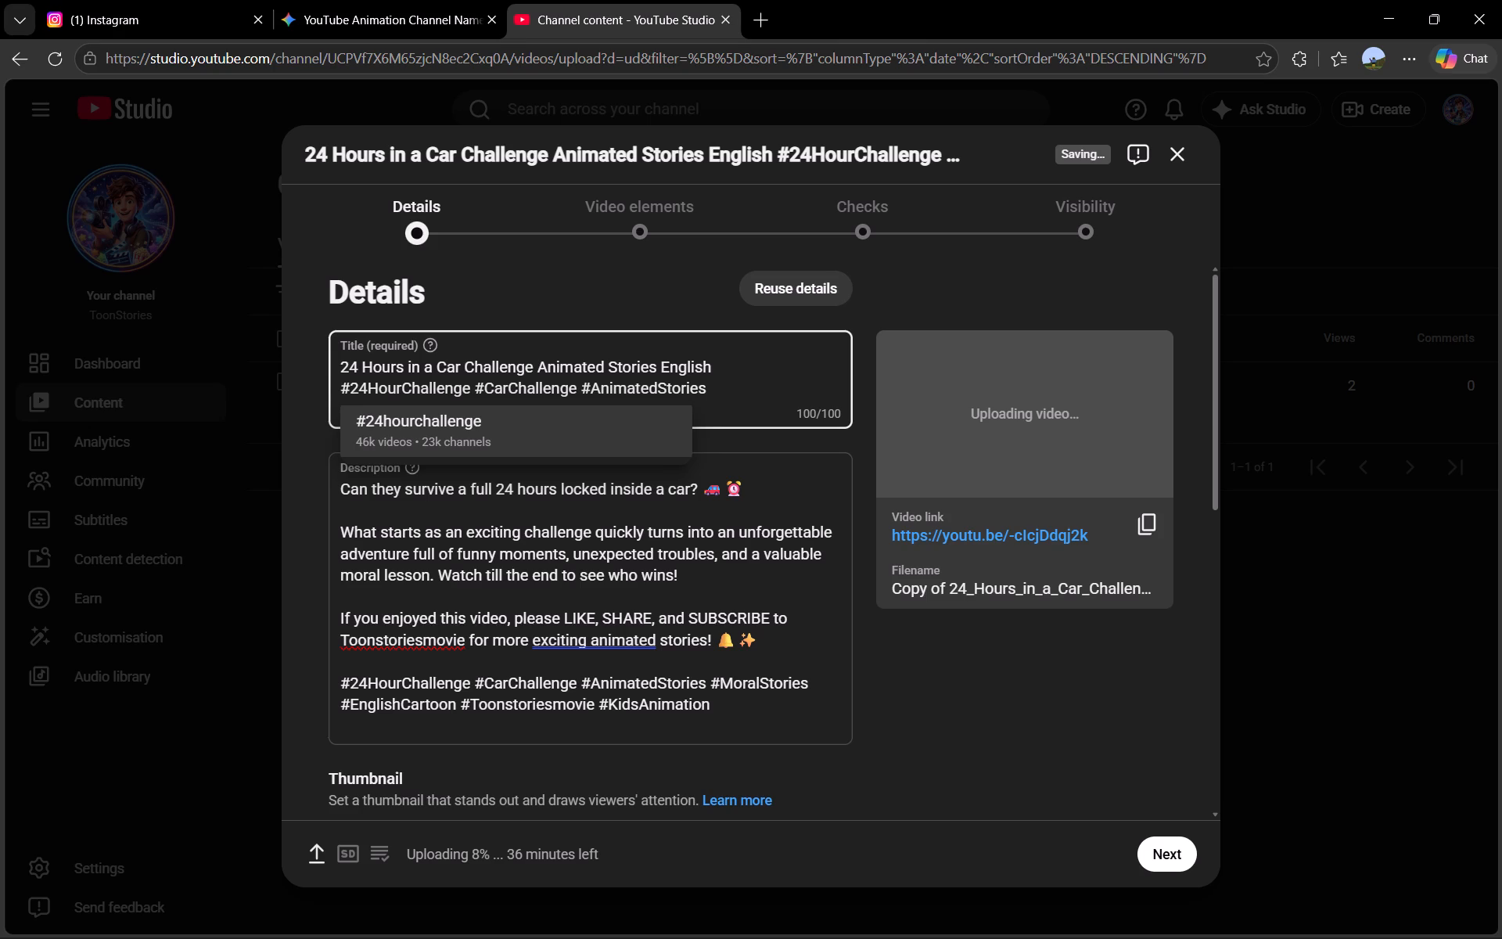
Replace "Stories English" with "English Stories" in the video title.
drag(710, 368, 608, 362)
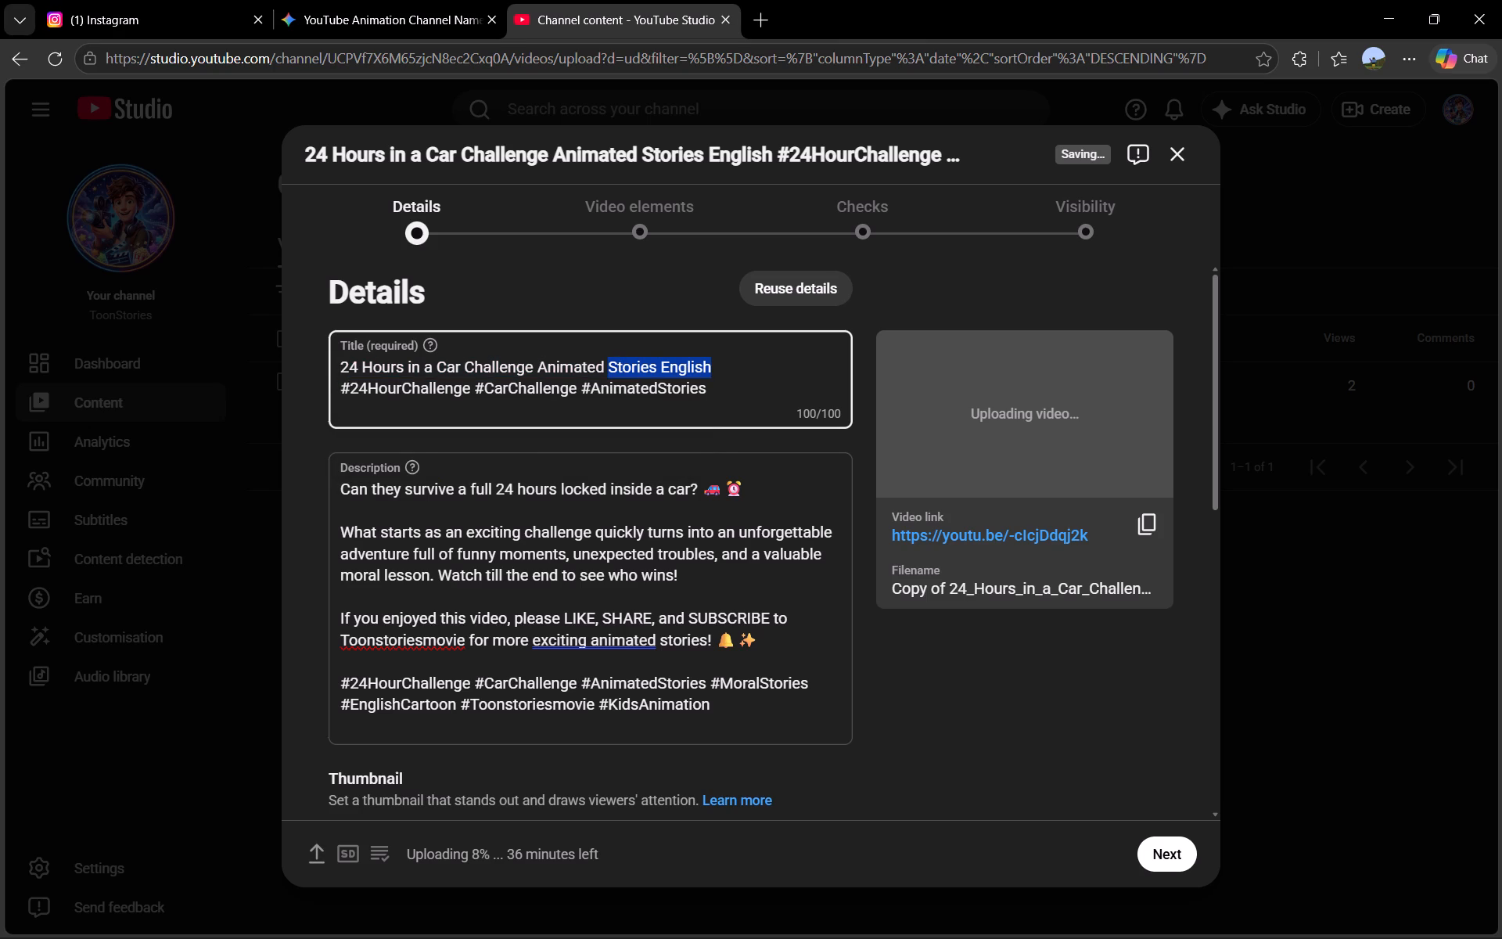
key(BackSpace)
text(En)
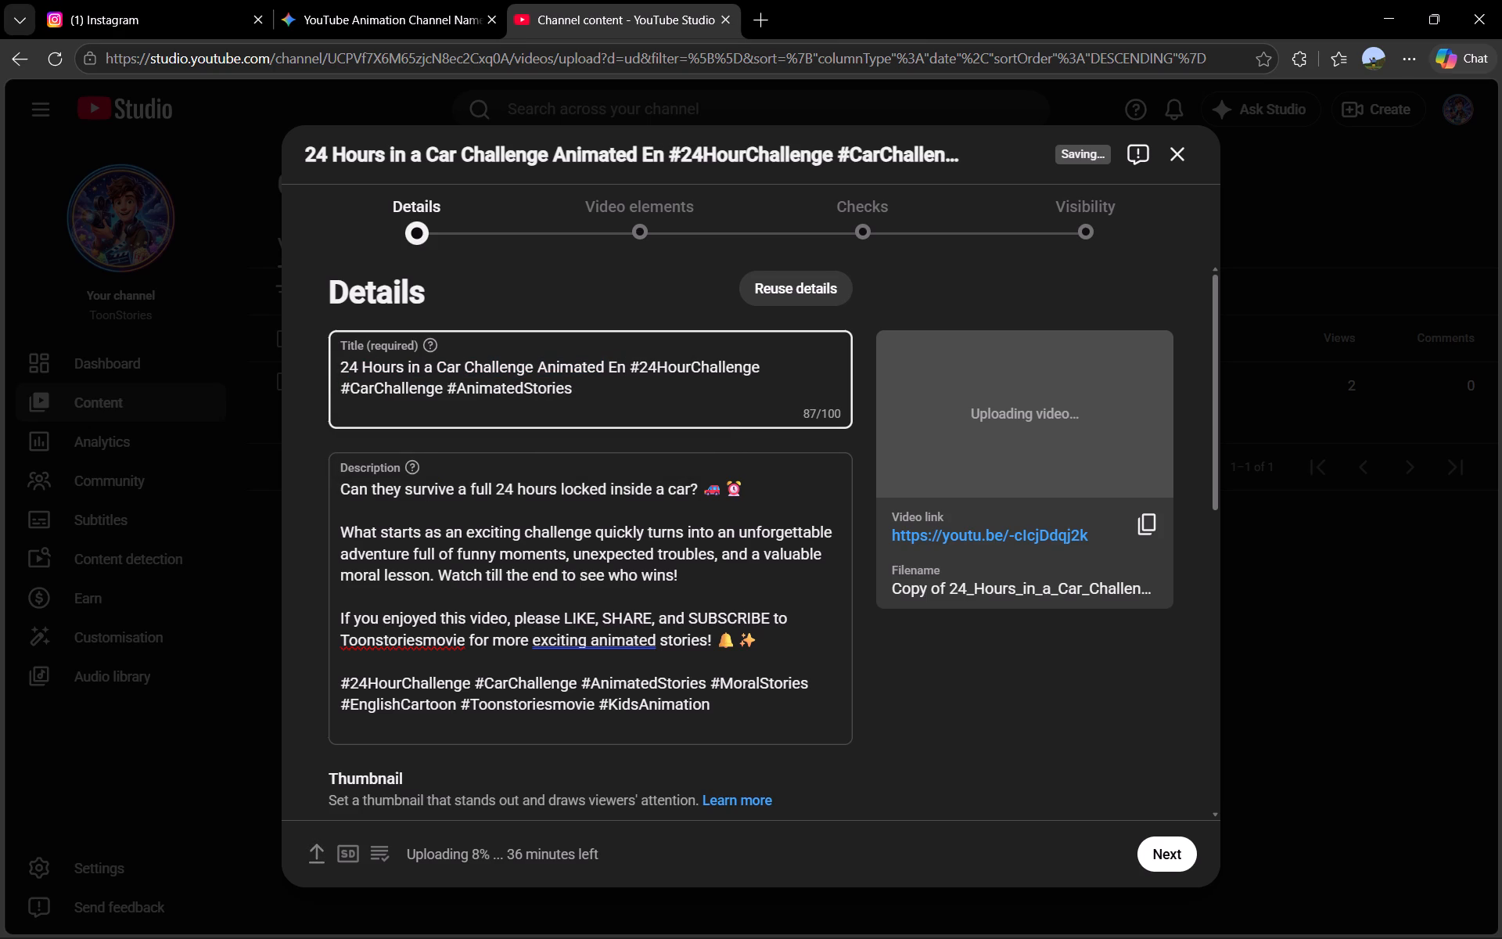
text(glish S)
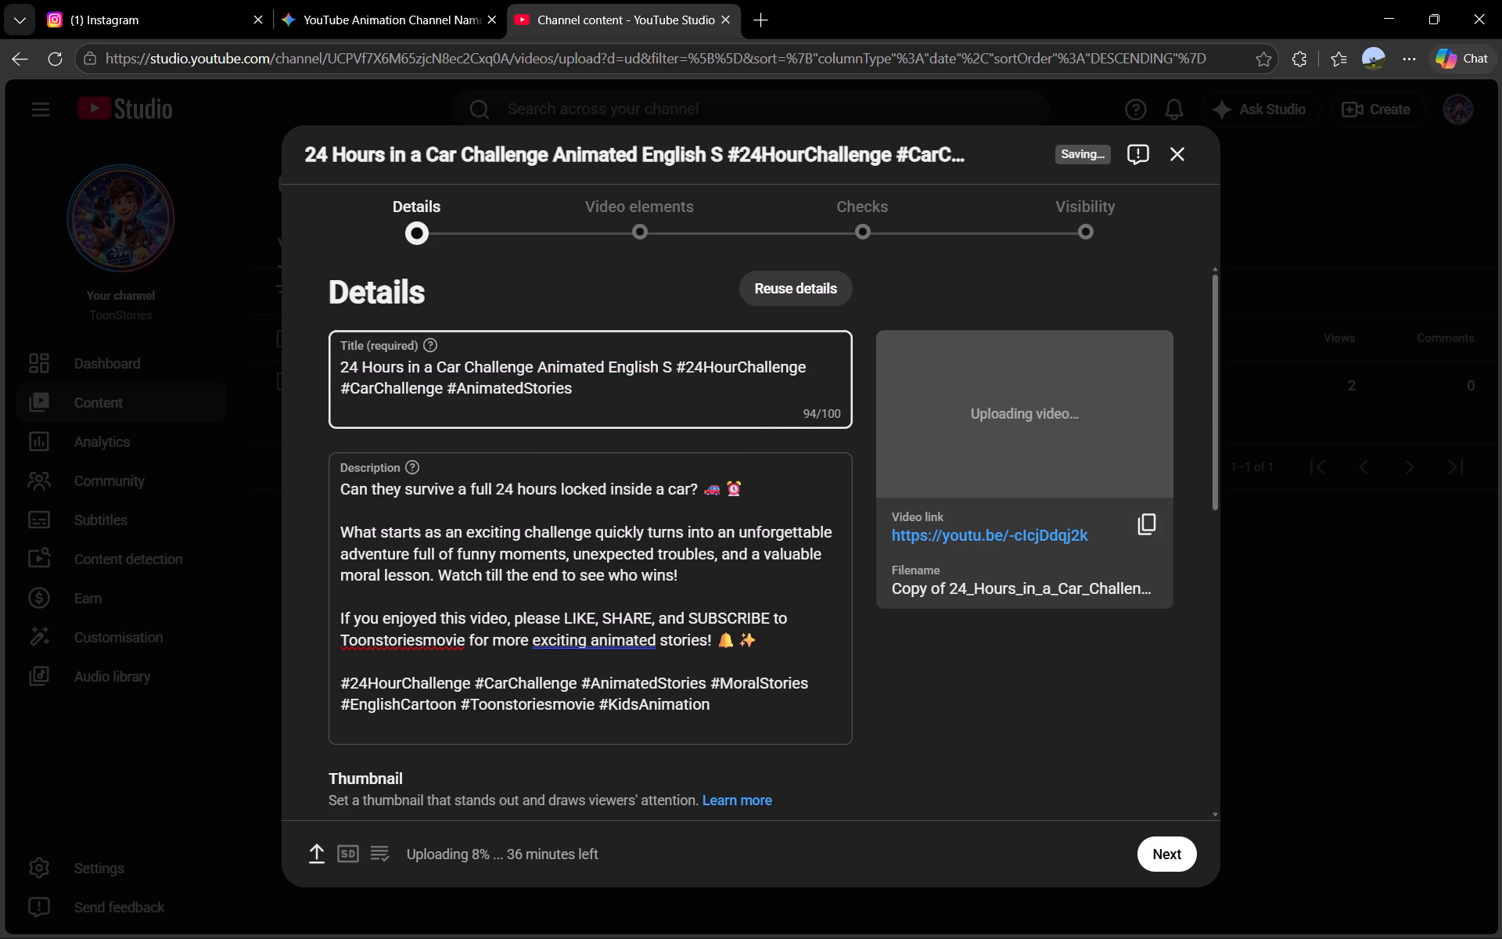
text(tories)
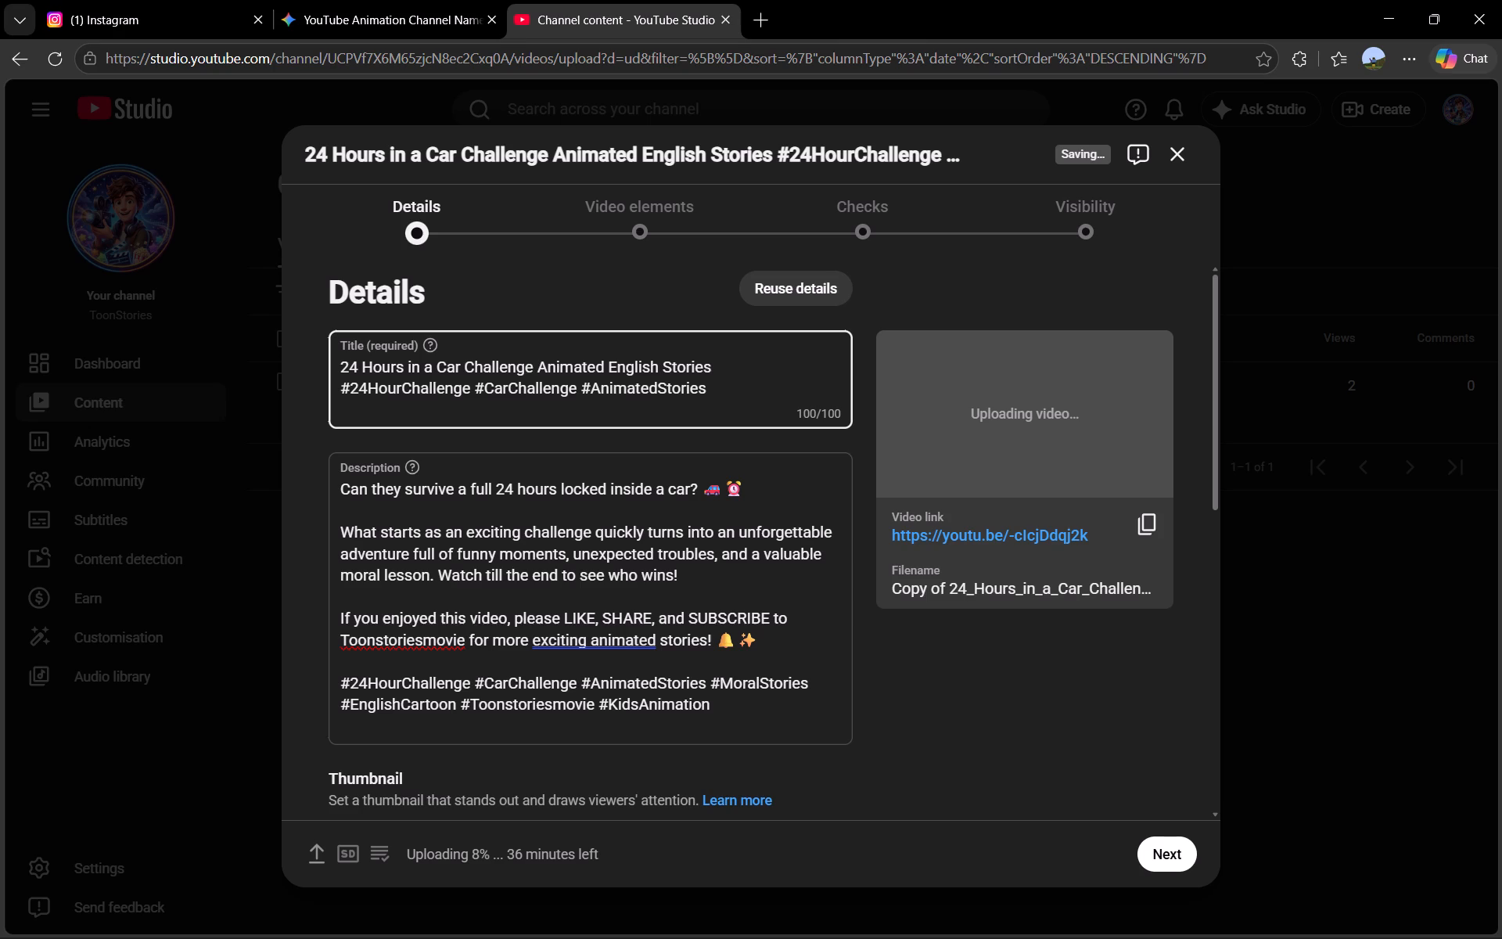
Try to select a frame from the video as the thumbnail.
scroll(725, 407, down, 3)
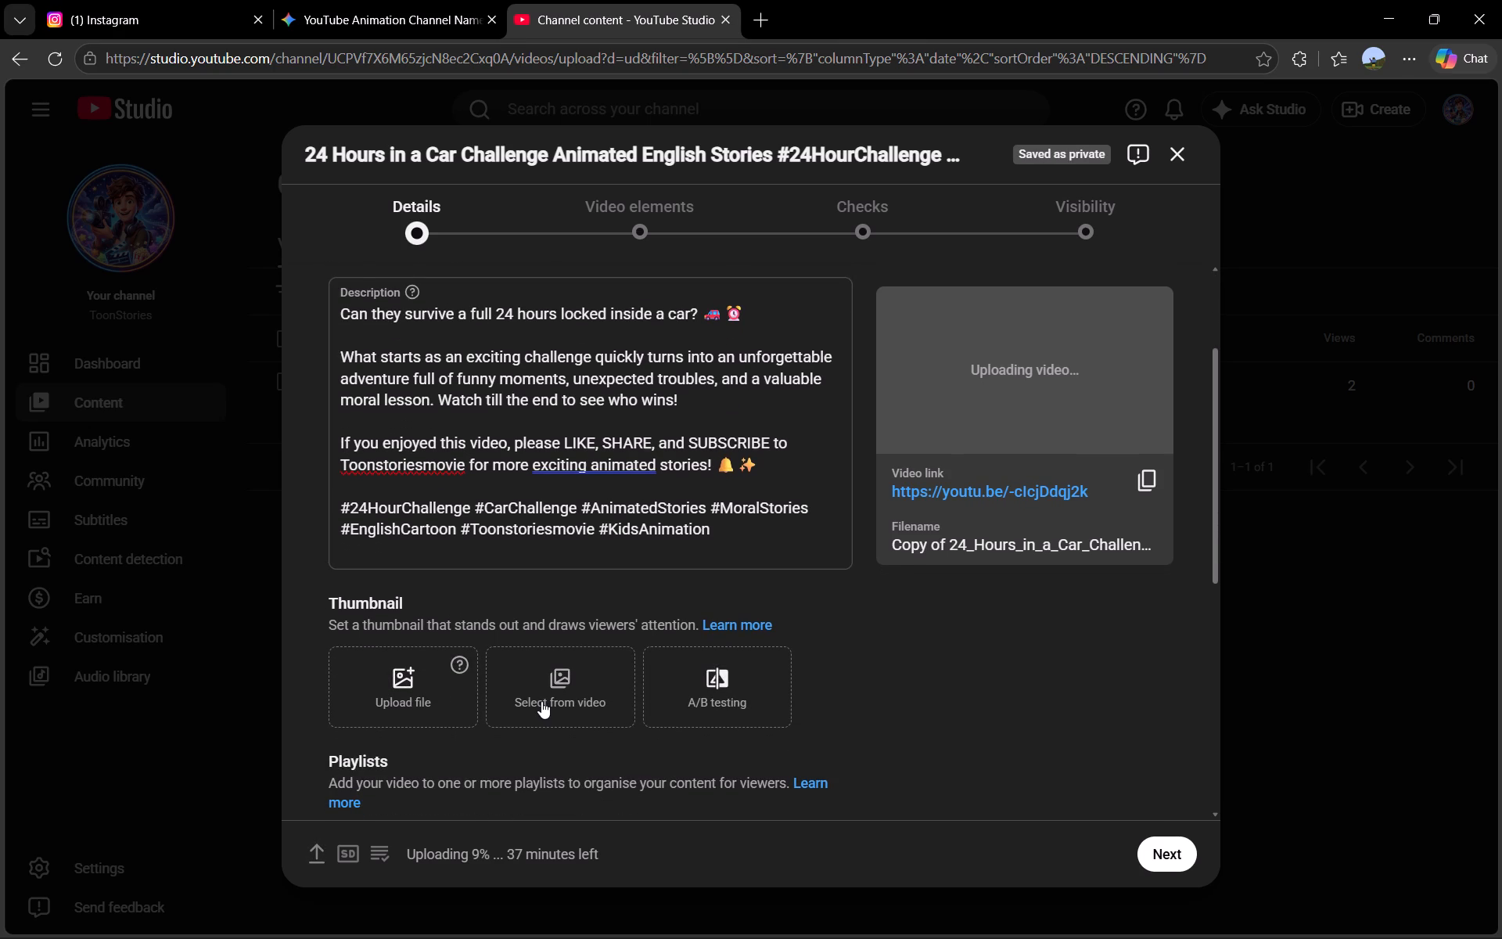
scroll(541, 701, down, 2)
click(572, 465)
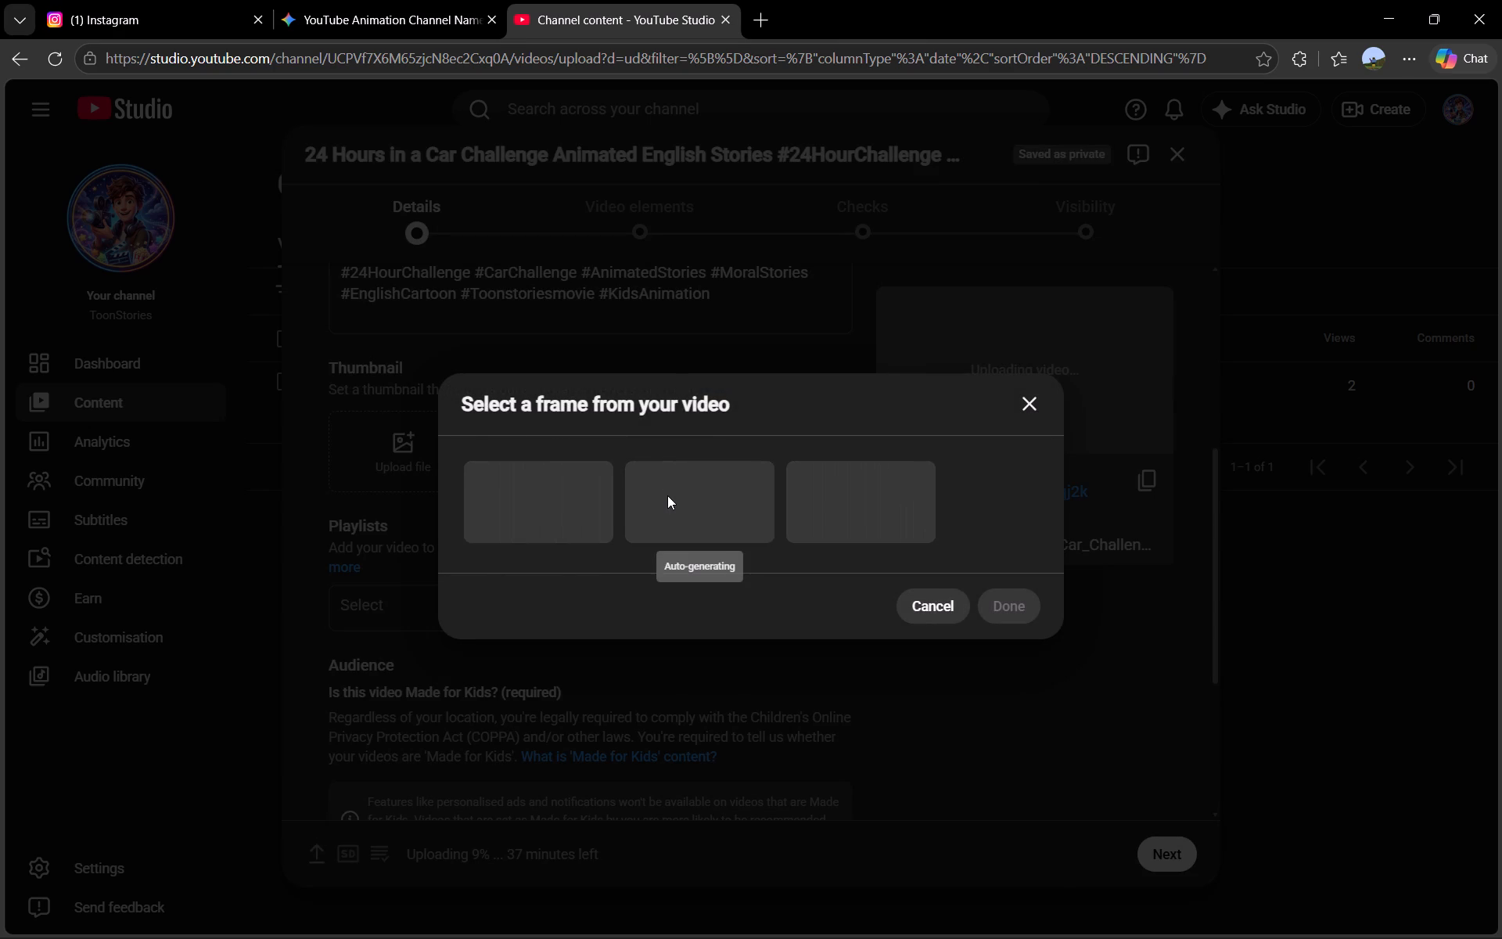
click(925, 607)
Switch the computer's Wi-Fi connection from comeonbaby5G to the Aryawnnn network.
scroll(639, 626, down, 3)
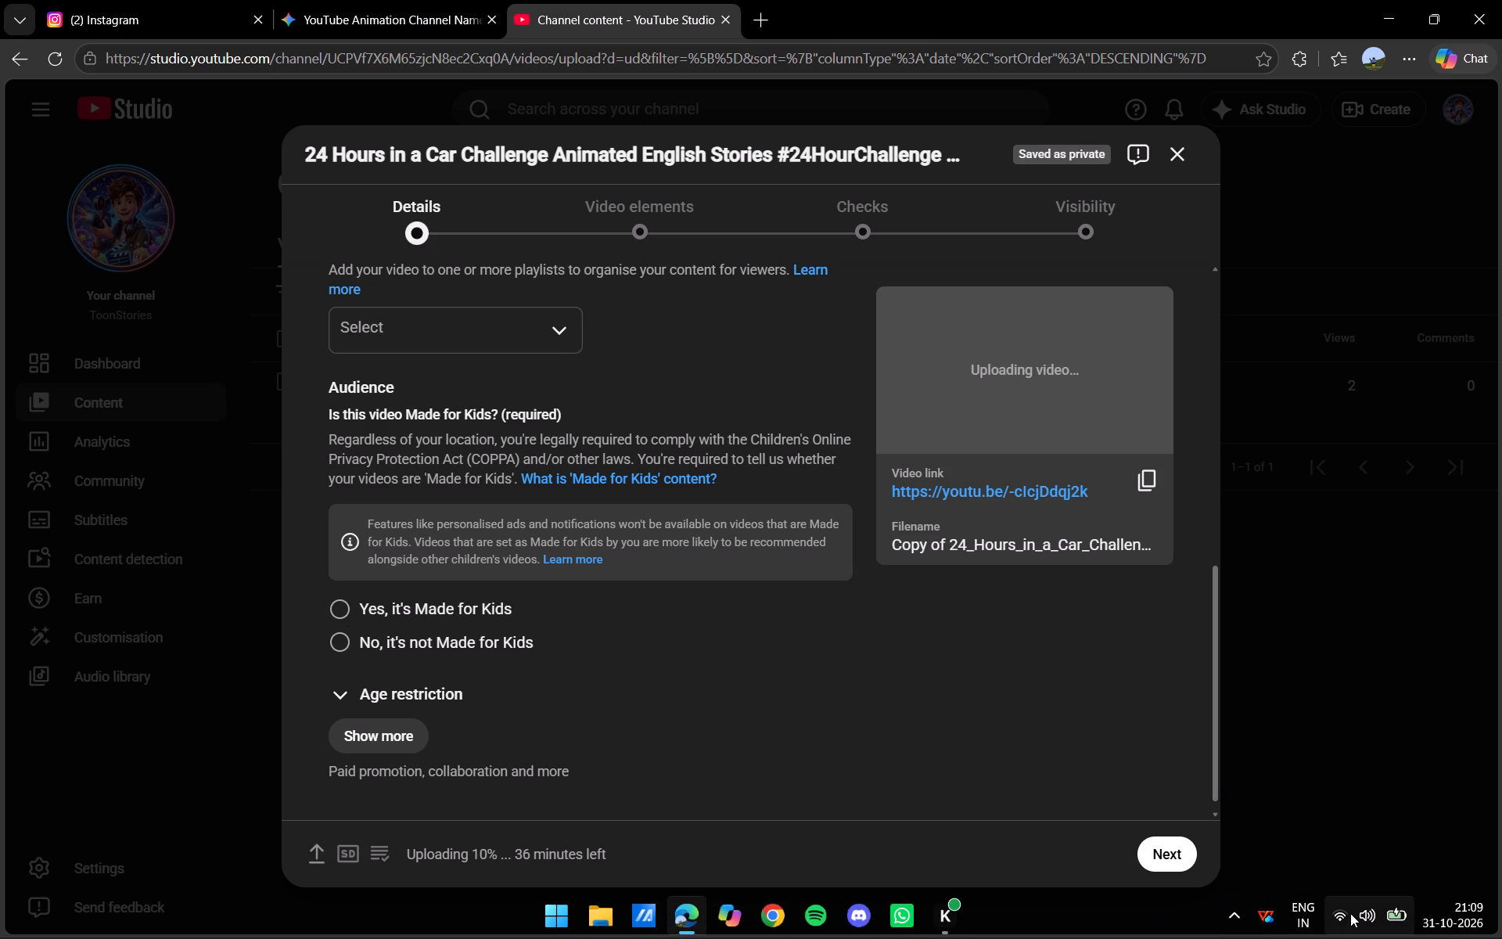
click(1350, 913)
click(1244, 559)
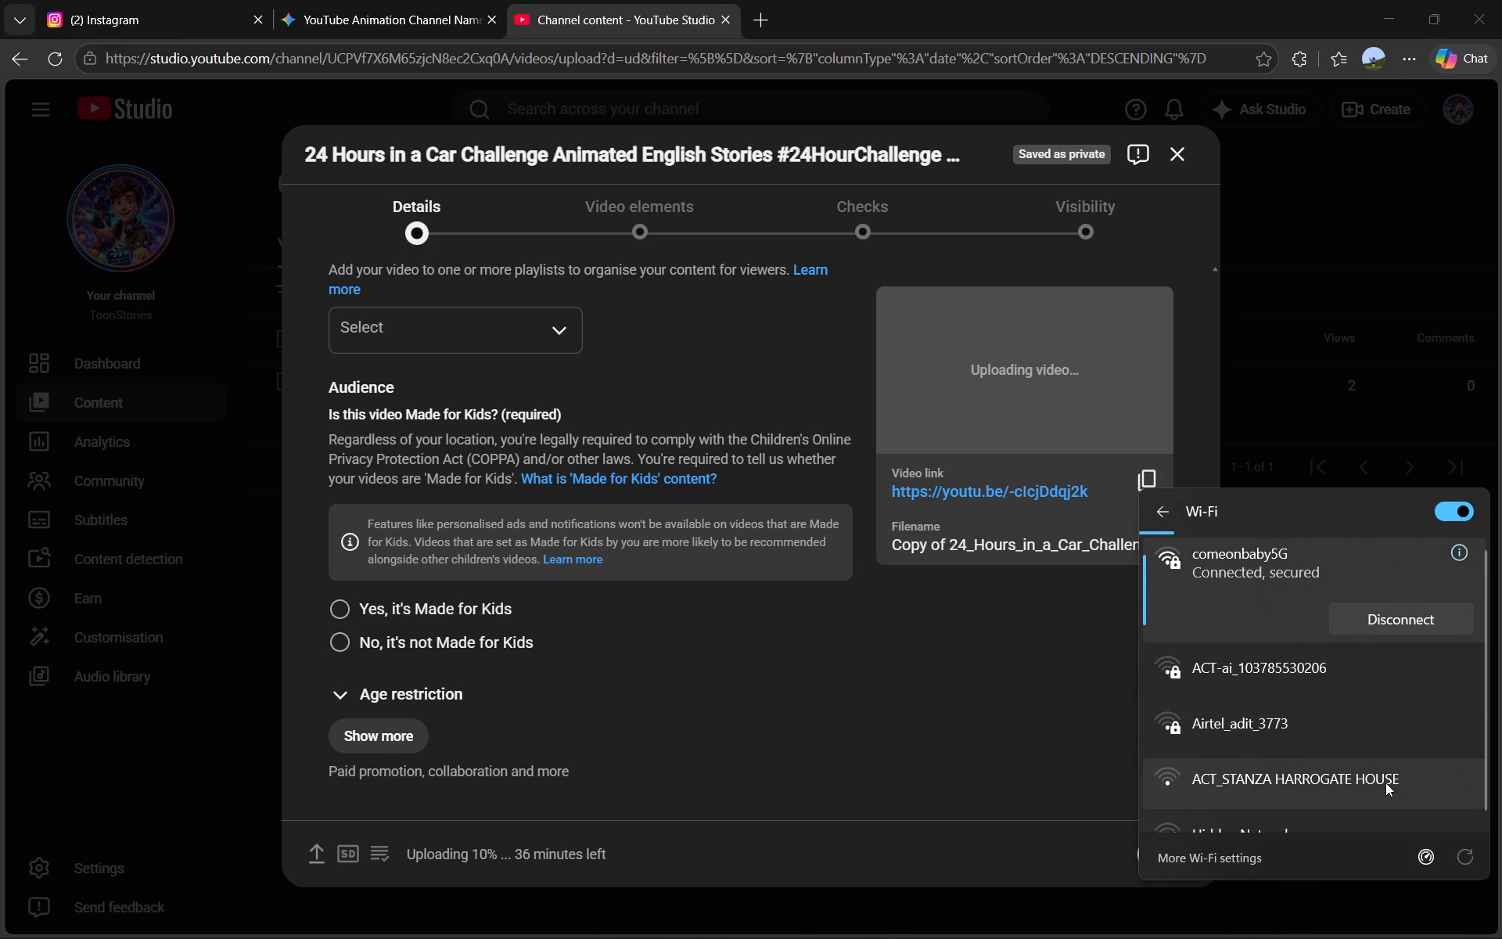
click(1403, 675)
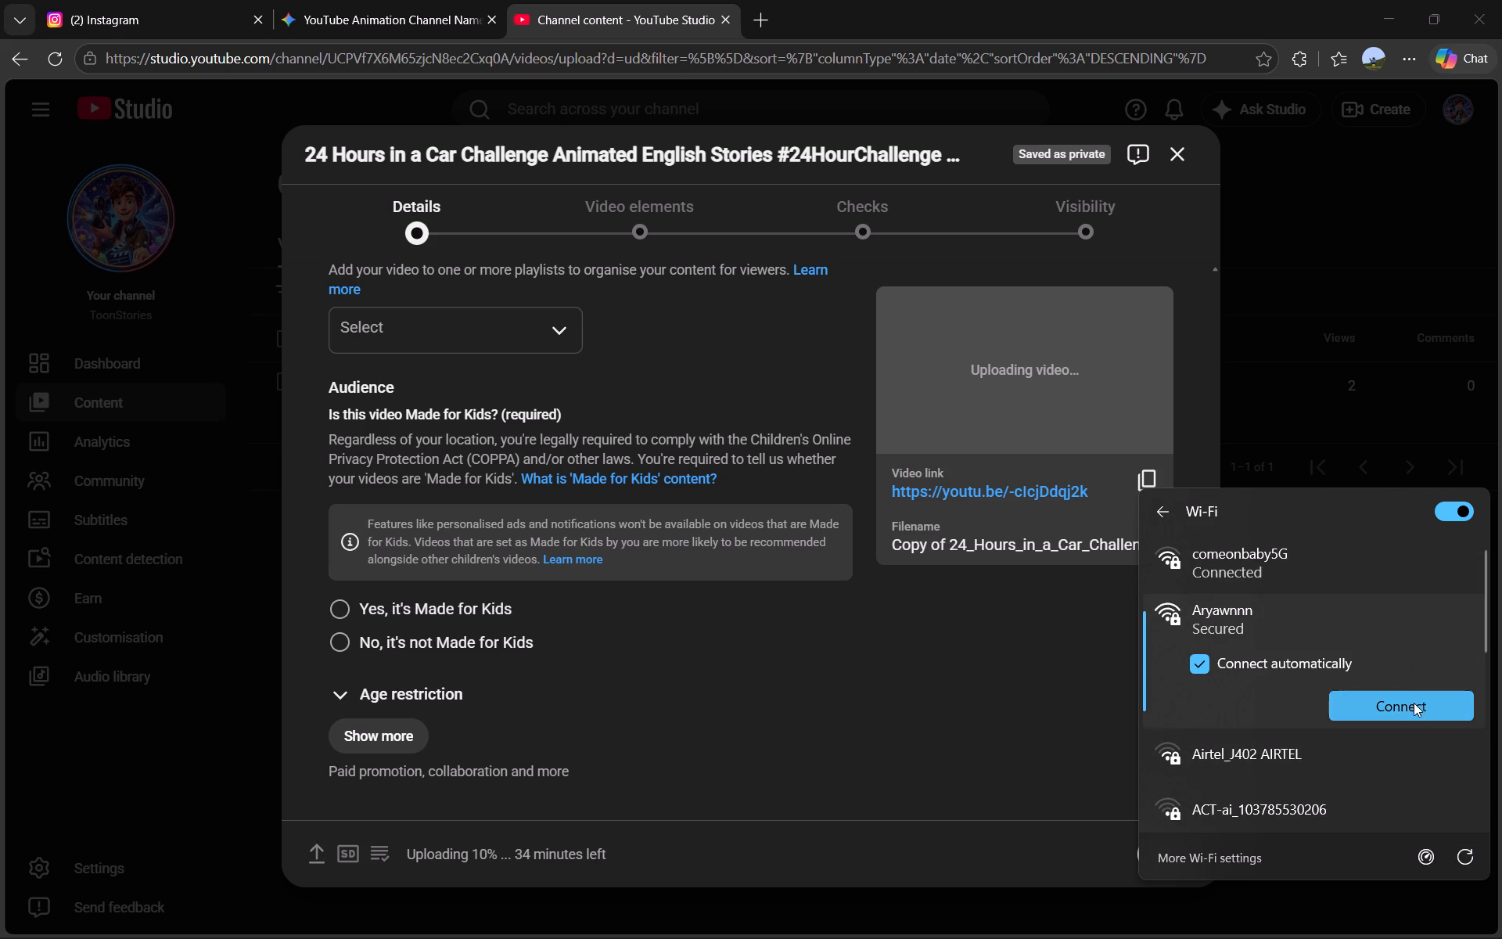
click(1414, 703)
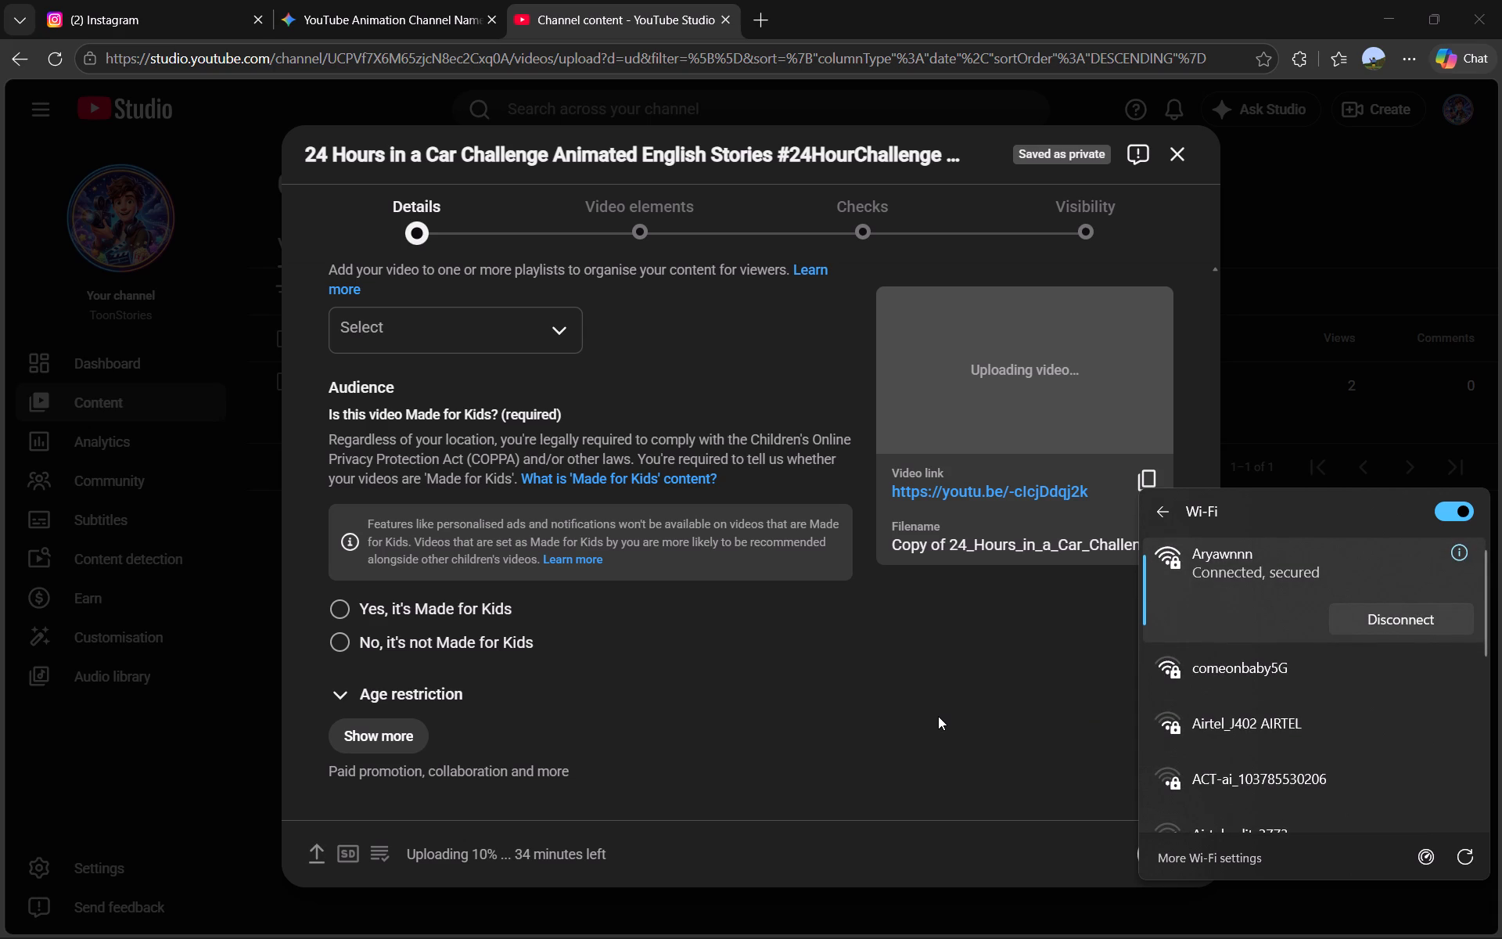
click(577, 657)
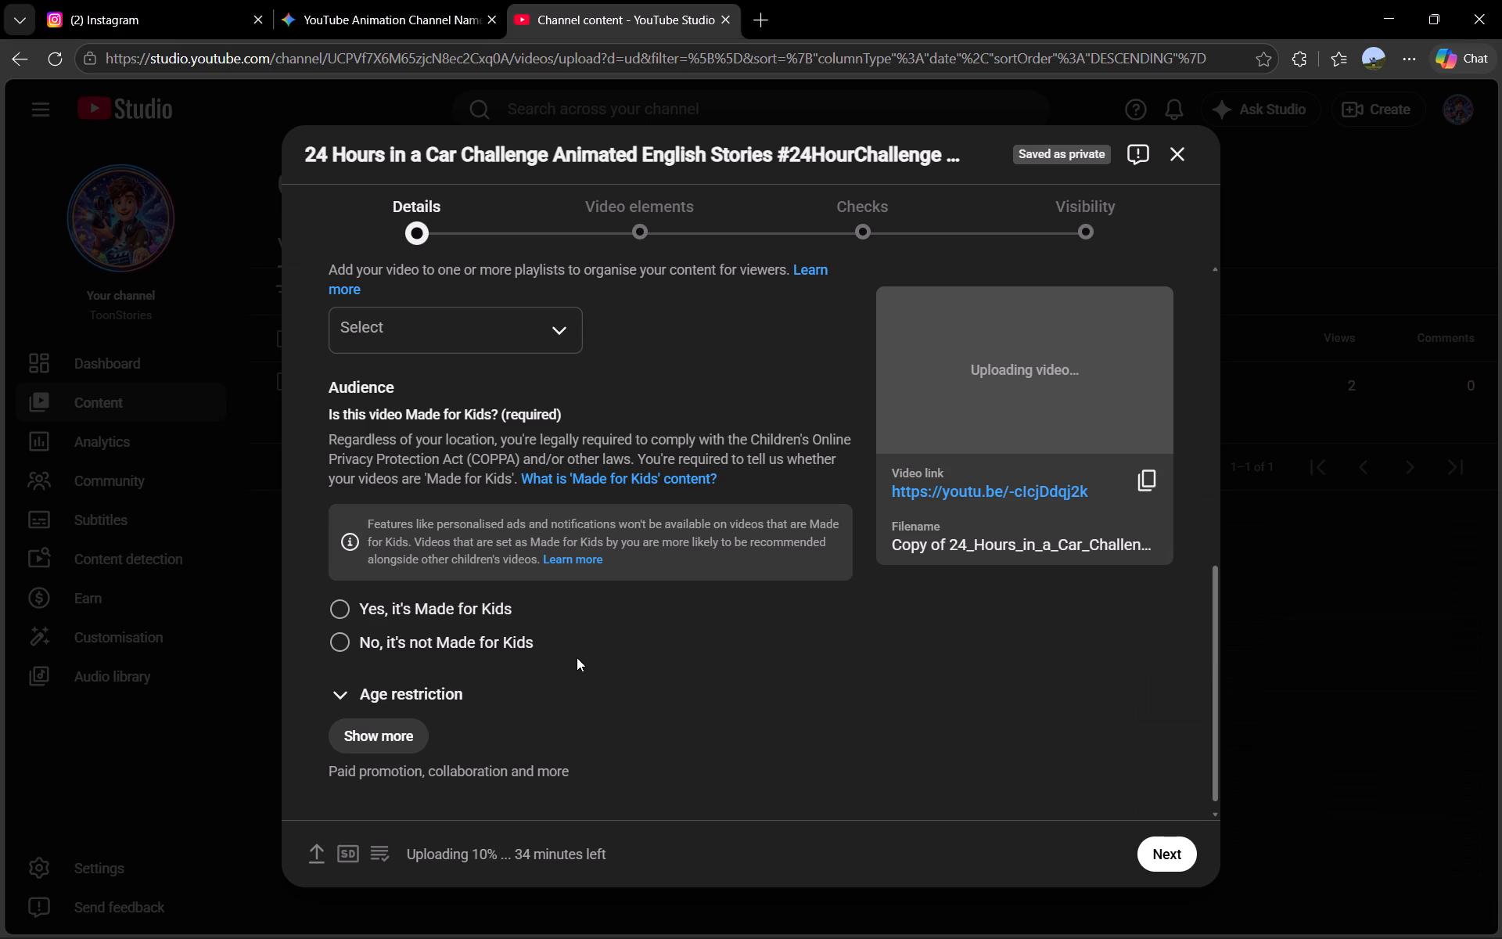
Set the video's audience to "Yes, it's Made for Kids".
click(455, 606)
Examine the age restriction options below the audience setting, leaving the section collapsed.
scroll(455, 606, down, 1)
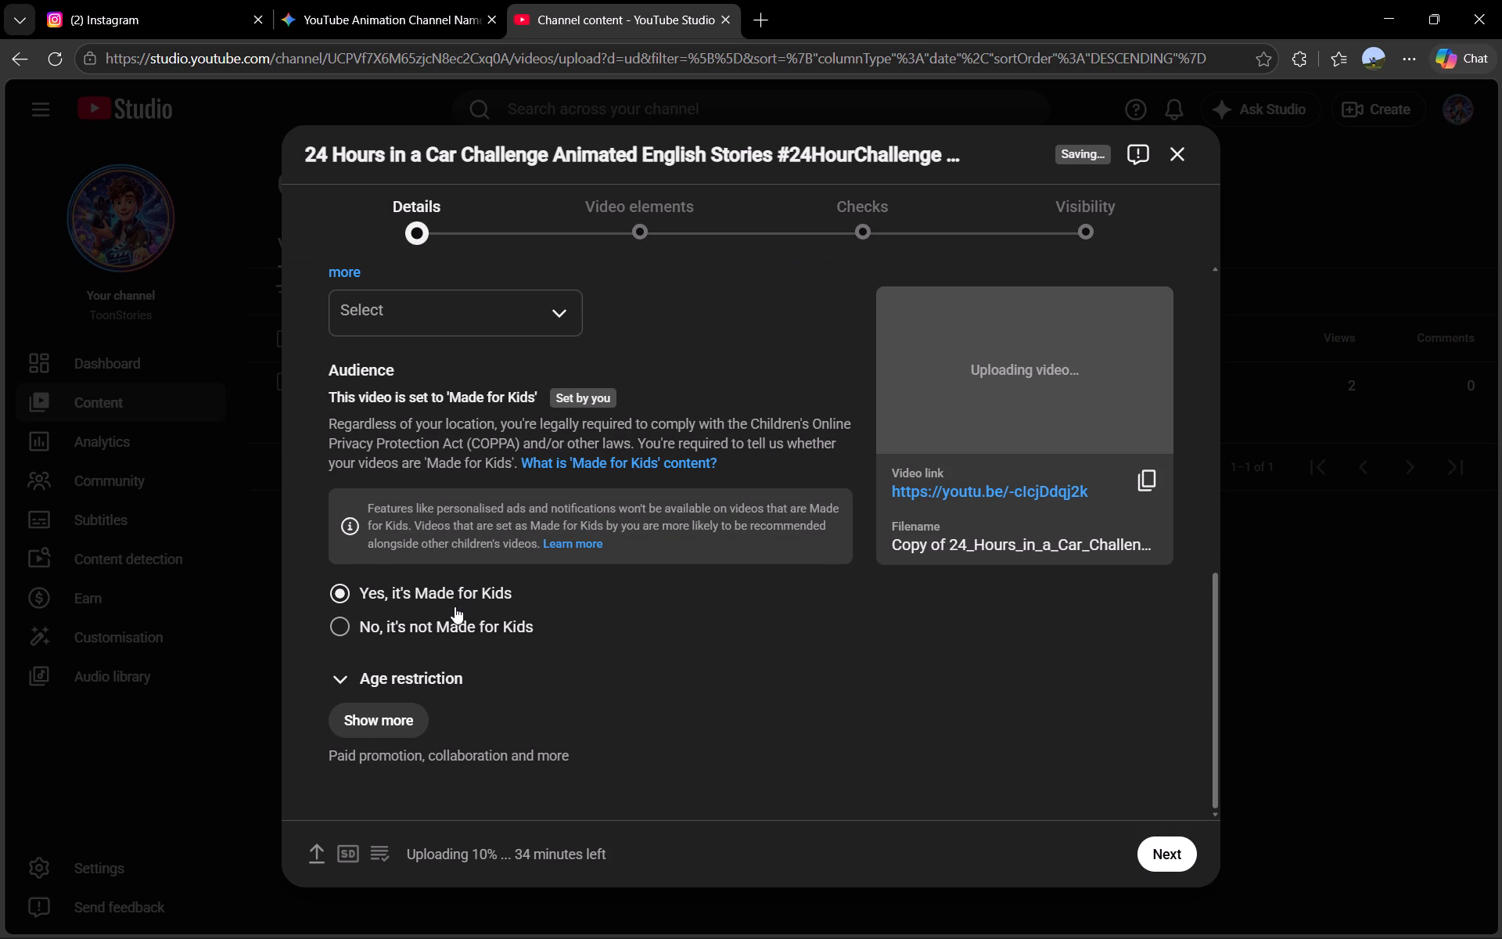
scroll(455, 606, down, 2)
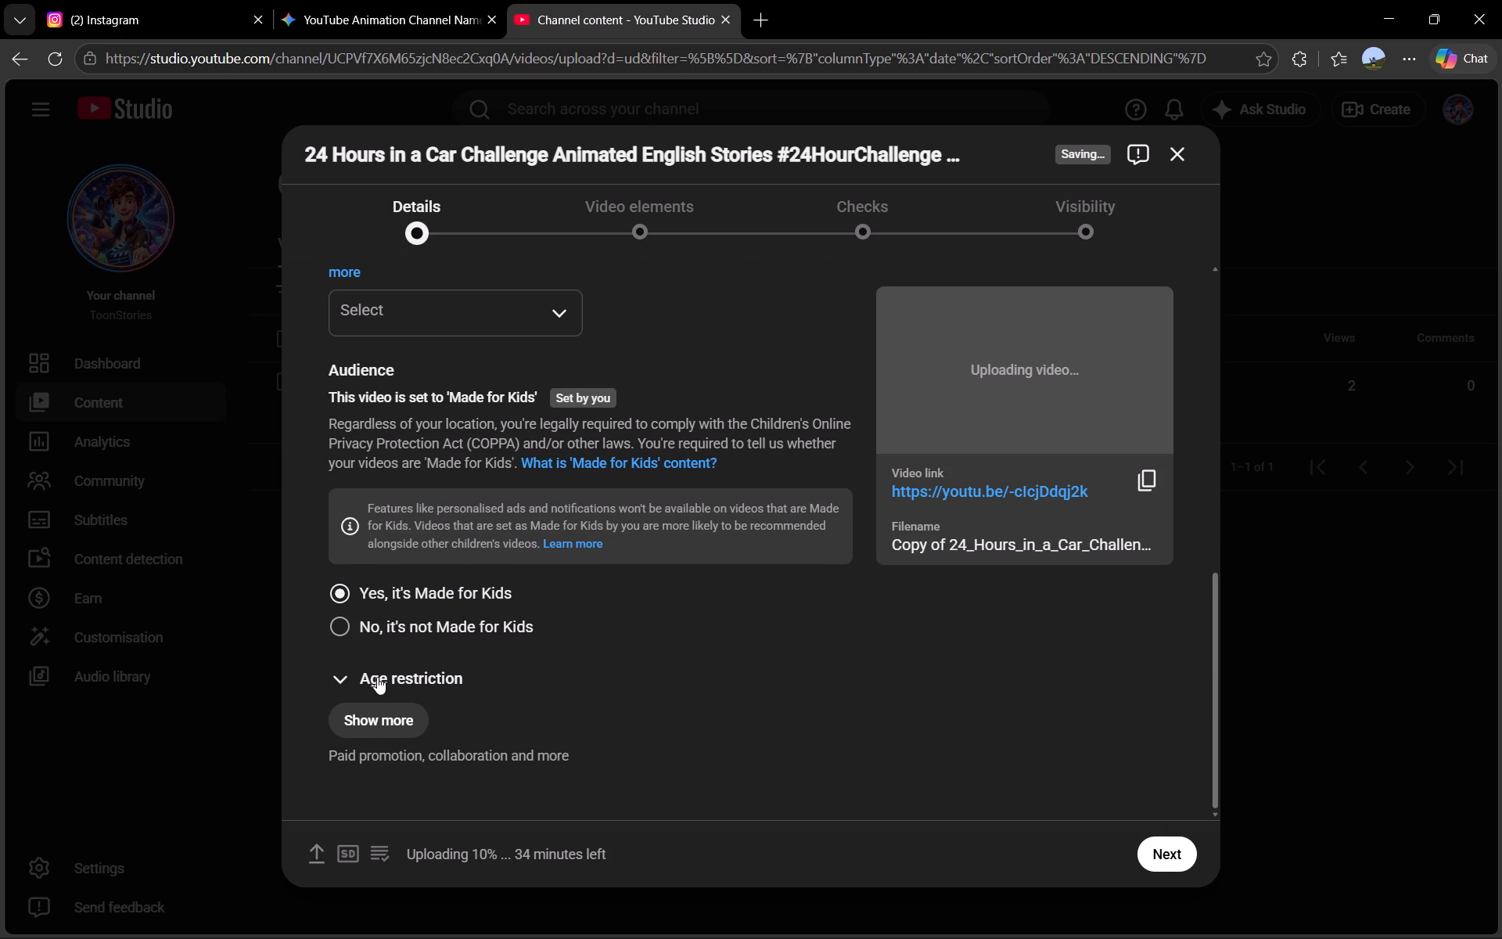
click(376, 677)
scroll(376, 677, down, 2)
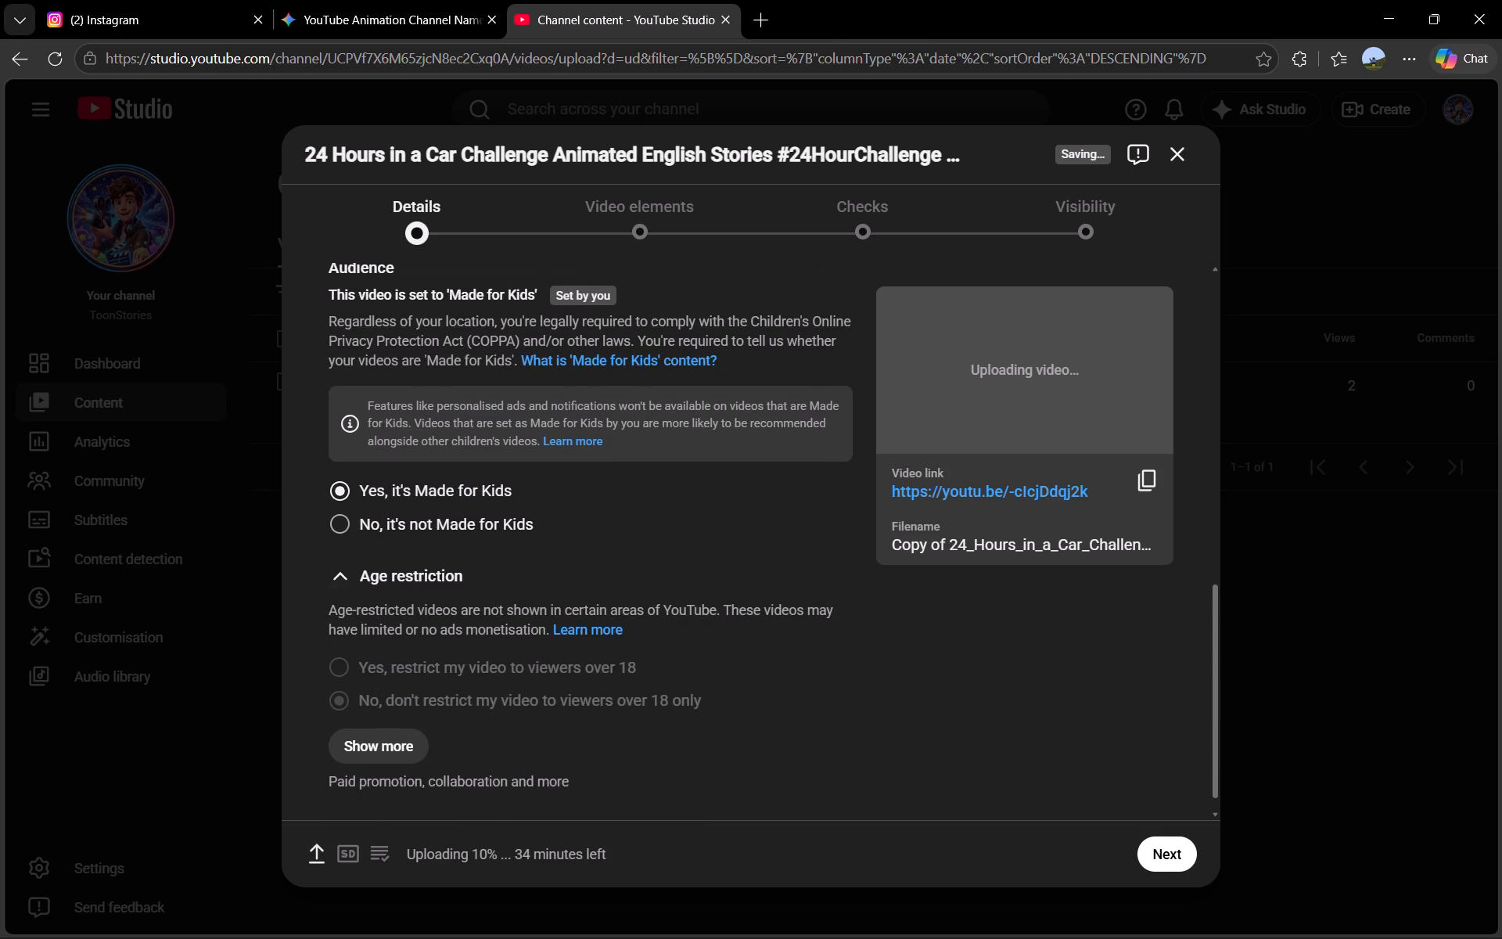
click(357, 574)
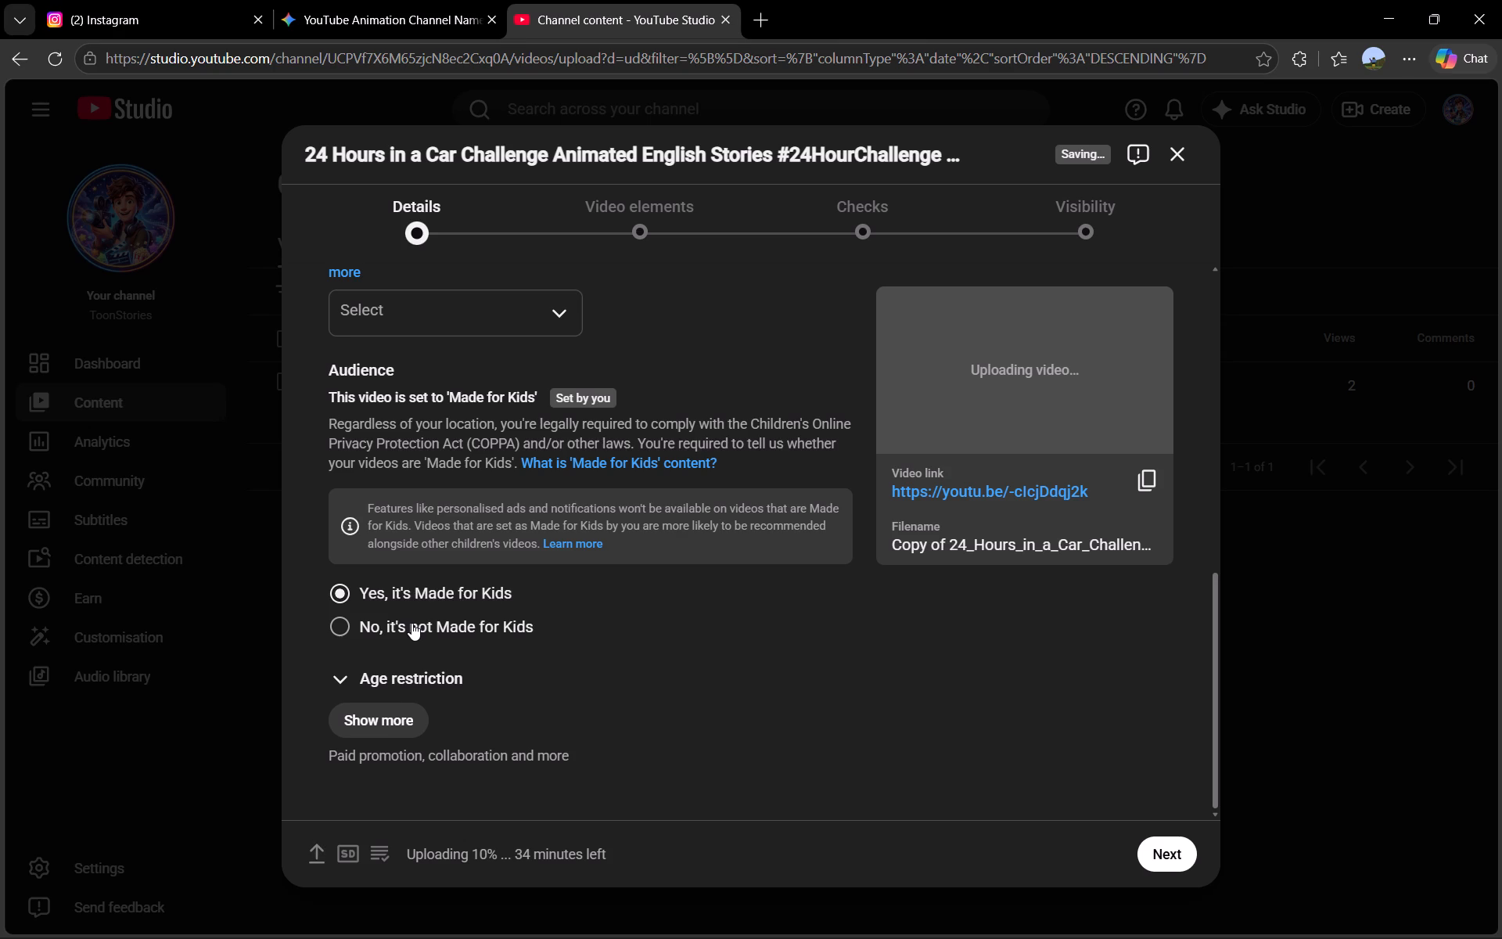
Reveal the additional video details and answer "Yes" to the AI use question about generated or edited content.
scroll(411, 623, down, 2)
click(379, 720)
scroll(379, 720, down, 2)
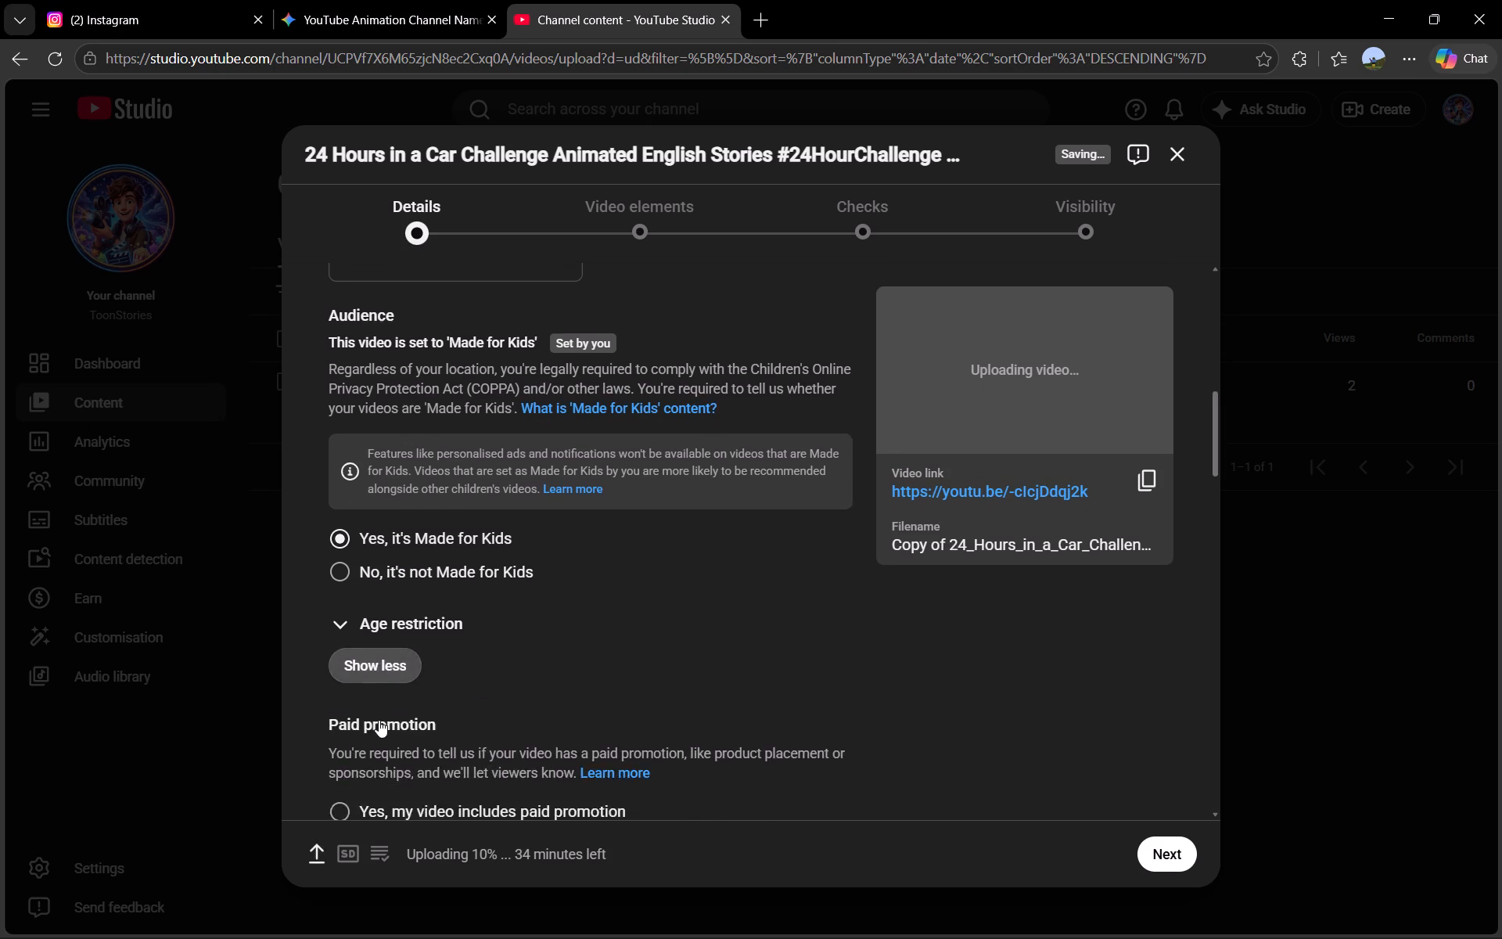
scroll(379, 720, down, 5)
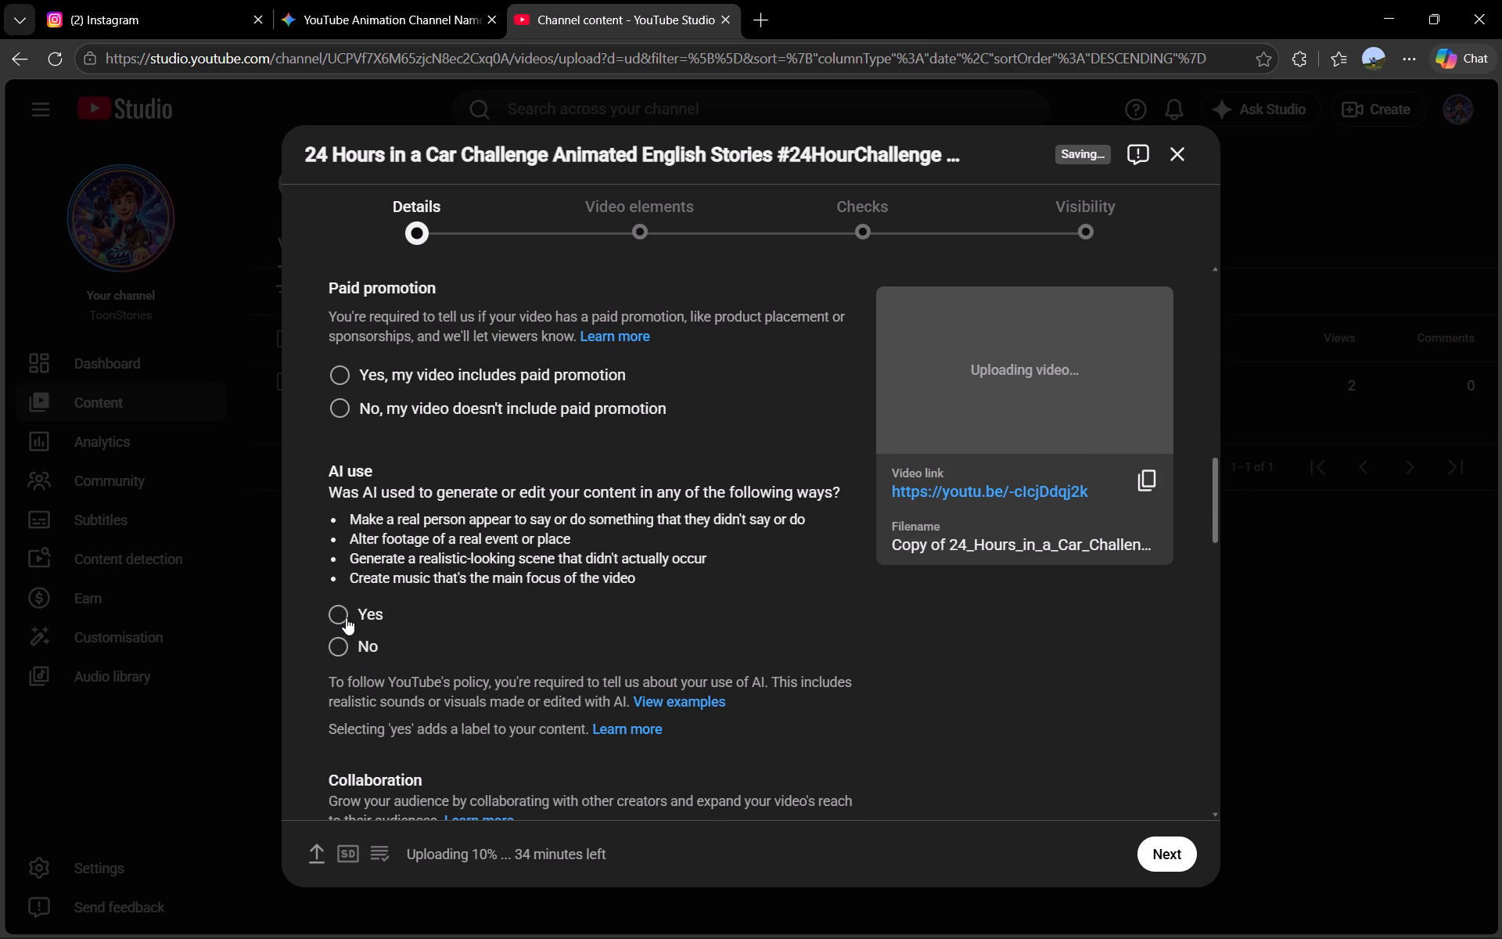
click(346, 617)
Enter USA as the video location in the recording date and location settings.
scroll(346, 617, down, 7)
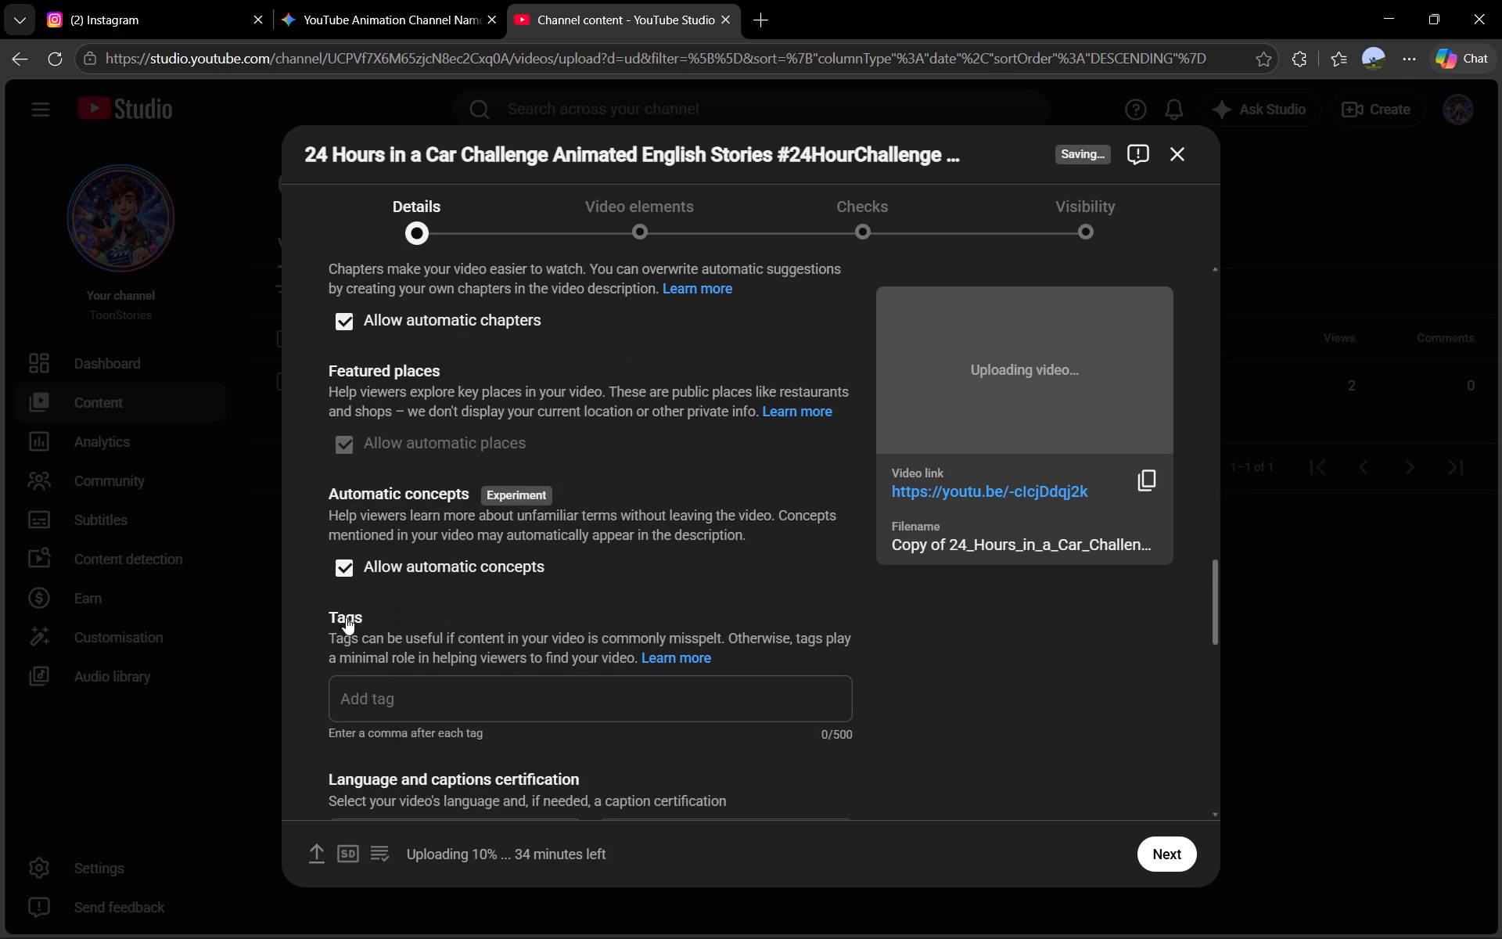
scroll(346, 617, down, 2)
click(628, 543)
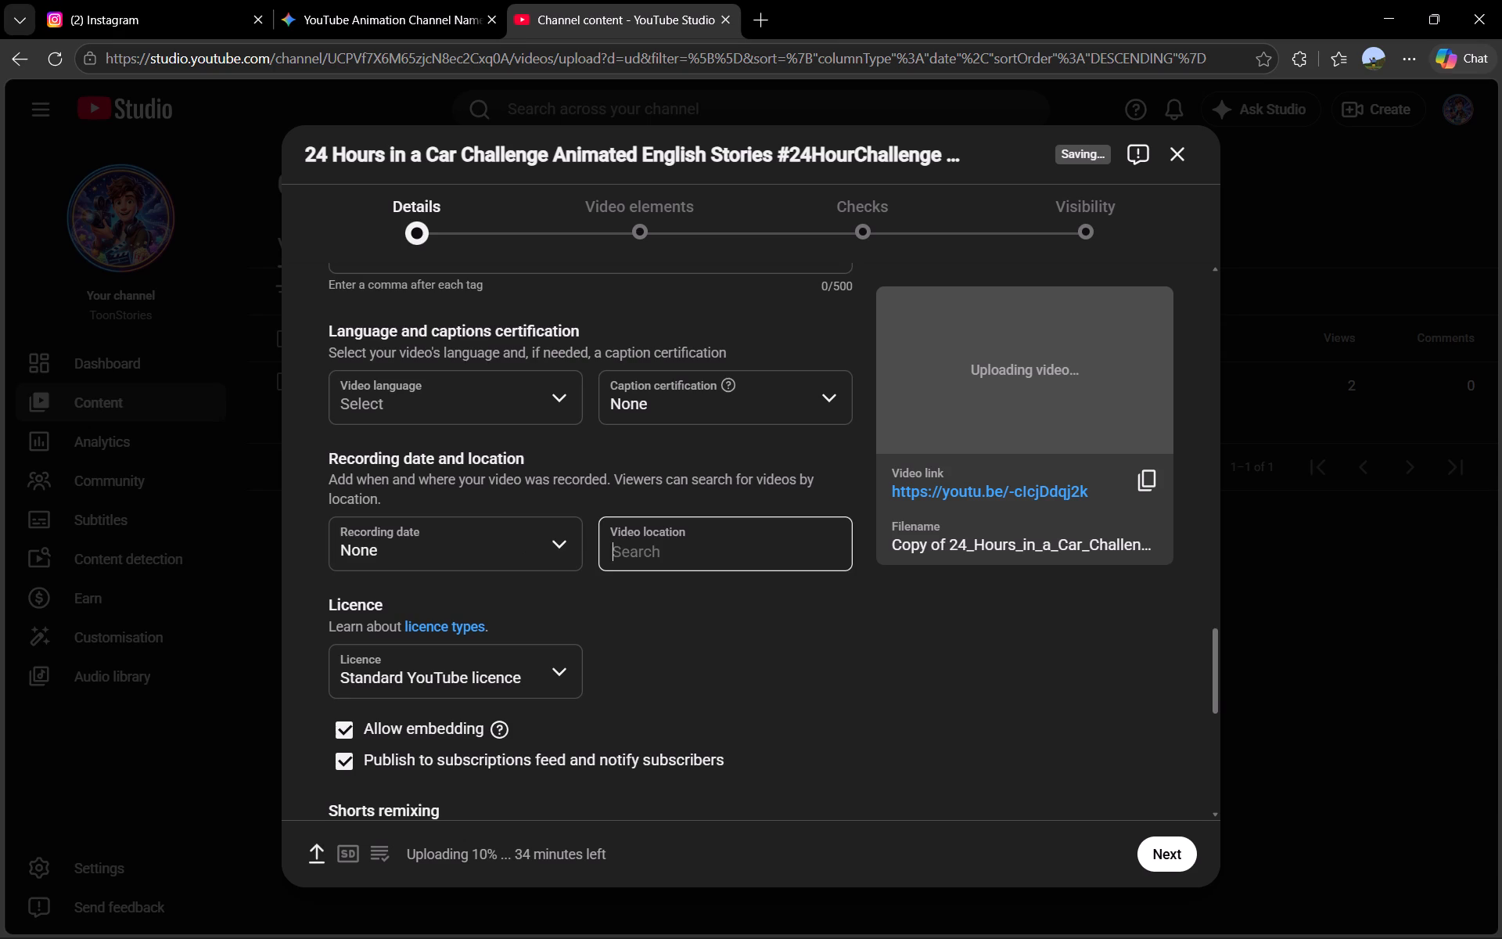
text(usa)
key(BackSpace)
key(BackSpace)
key(BackSpace)
key(shift+u)
key(shift+s)
key(shift+a)
Turn off showing how many viewers like this video in the comments and ratings settings.
scroll(702, 624, down, 2)
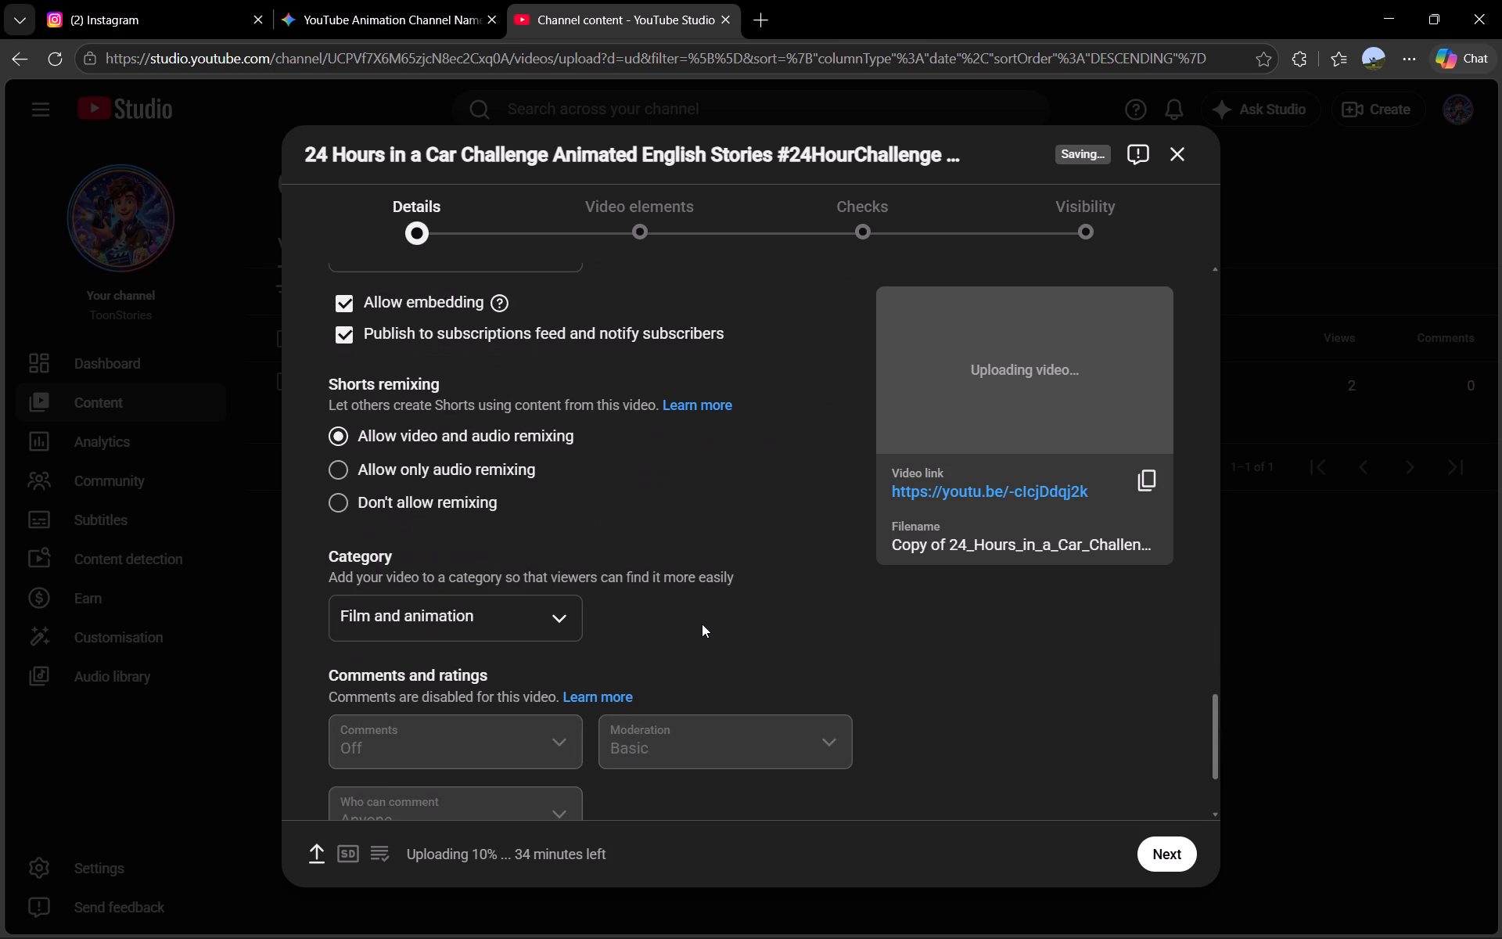
scroll(702, 624, down, 1)
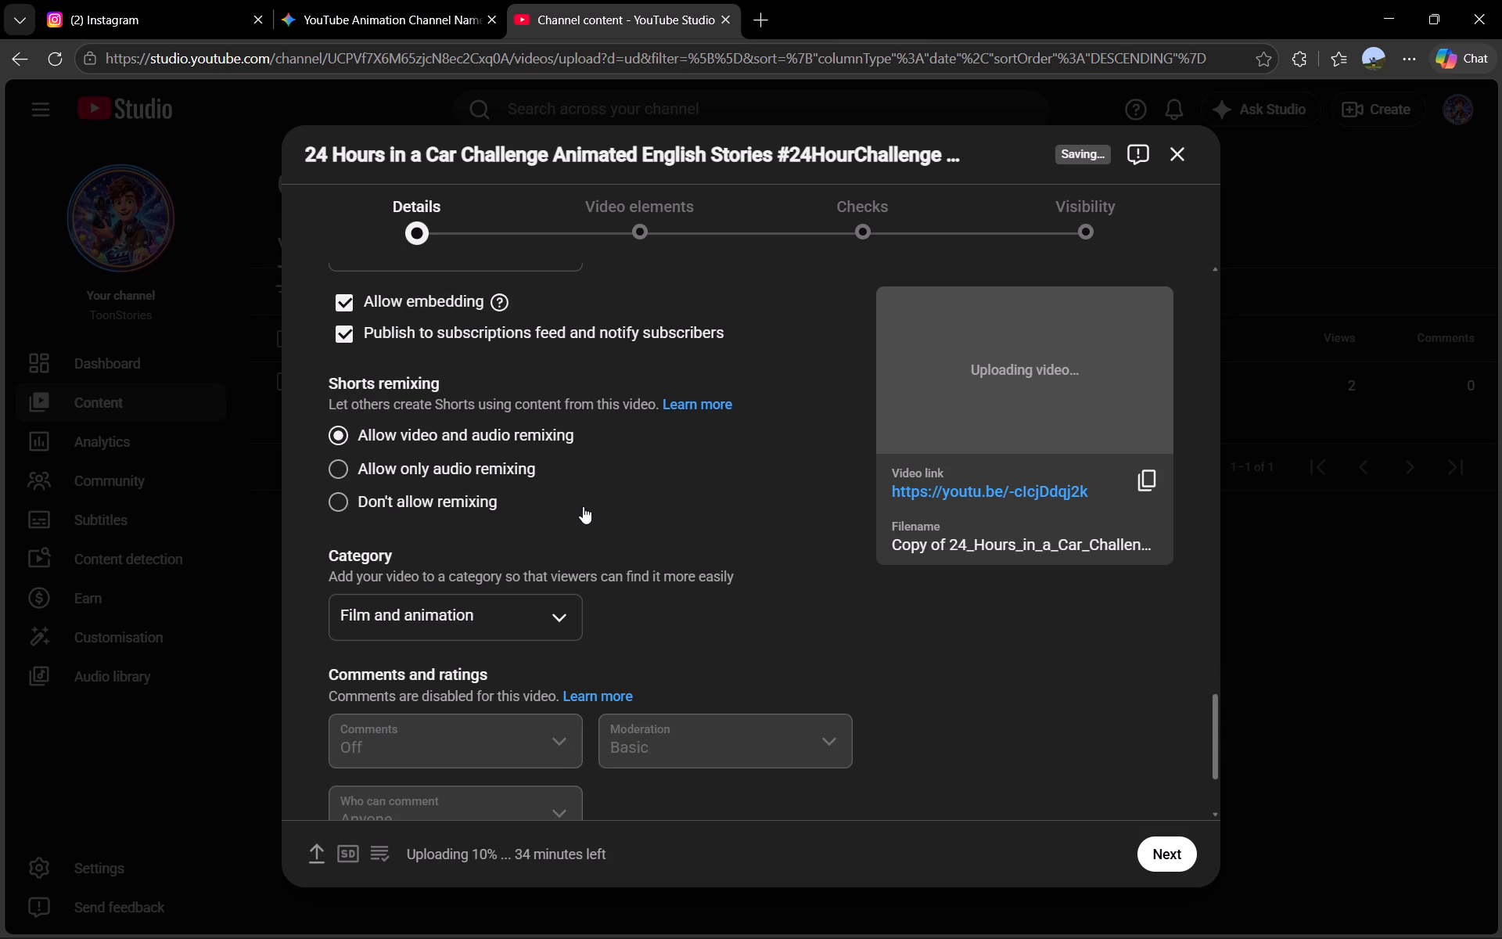
scroll(583, 506, down, 5)
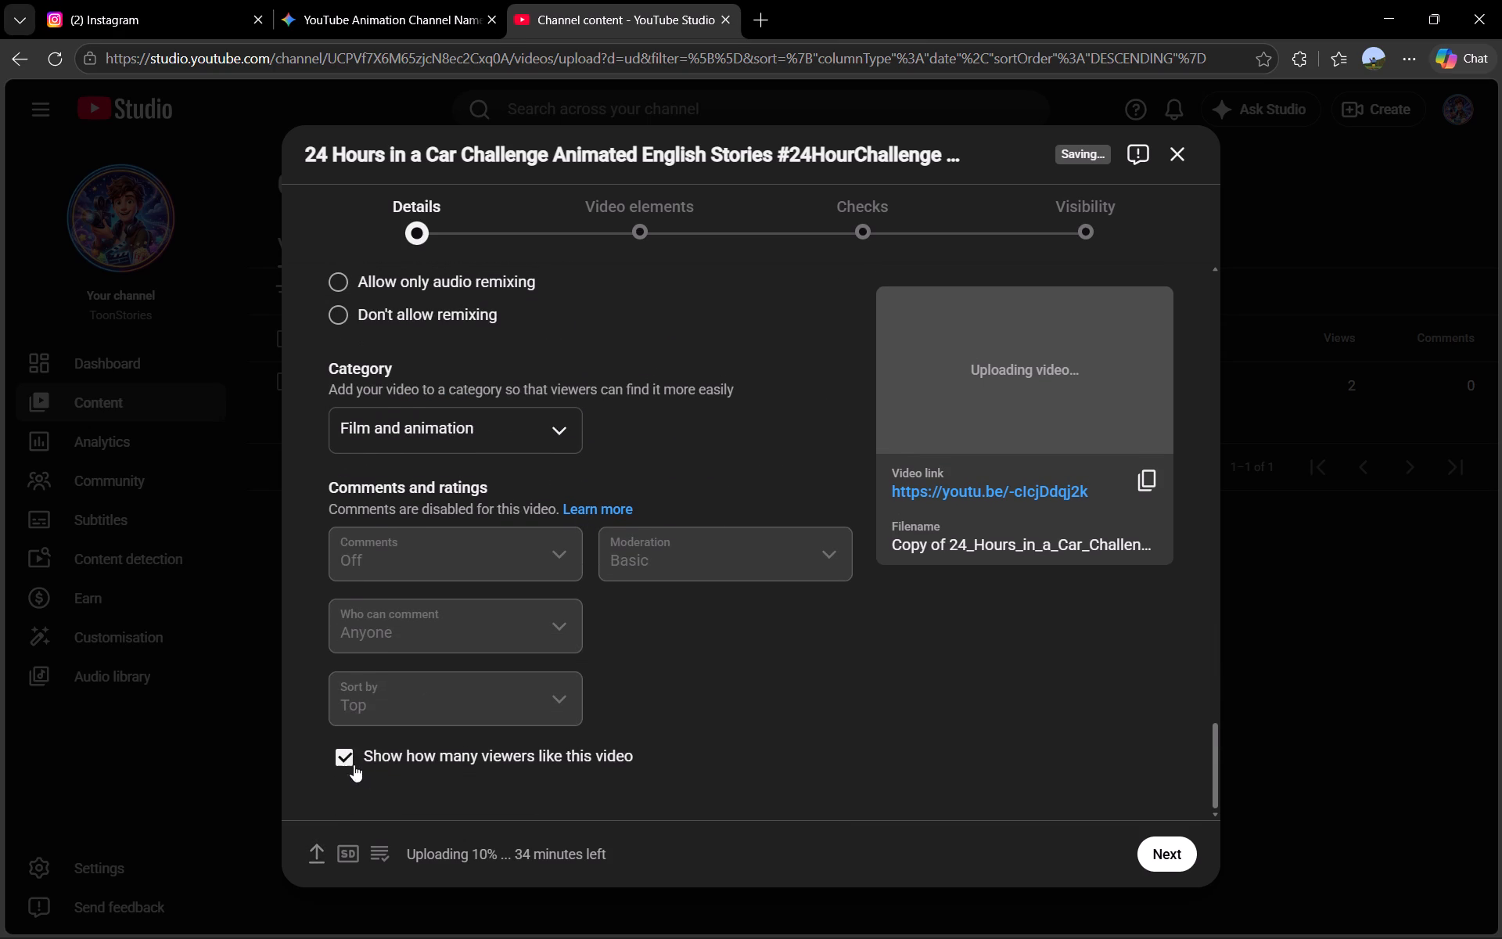
click(349, 761)
Change the audience setting to "No, it's not Made for Kids".
scroll(555, 556, up, 7)
scroll(475, 538, up, 3)
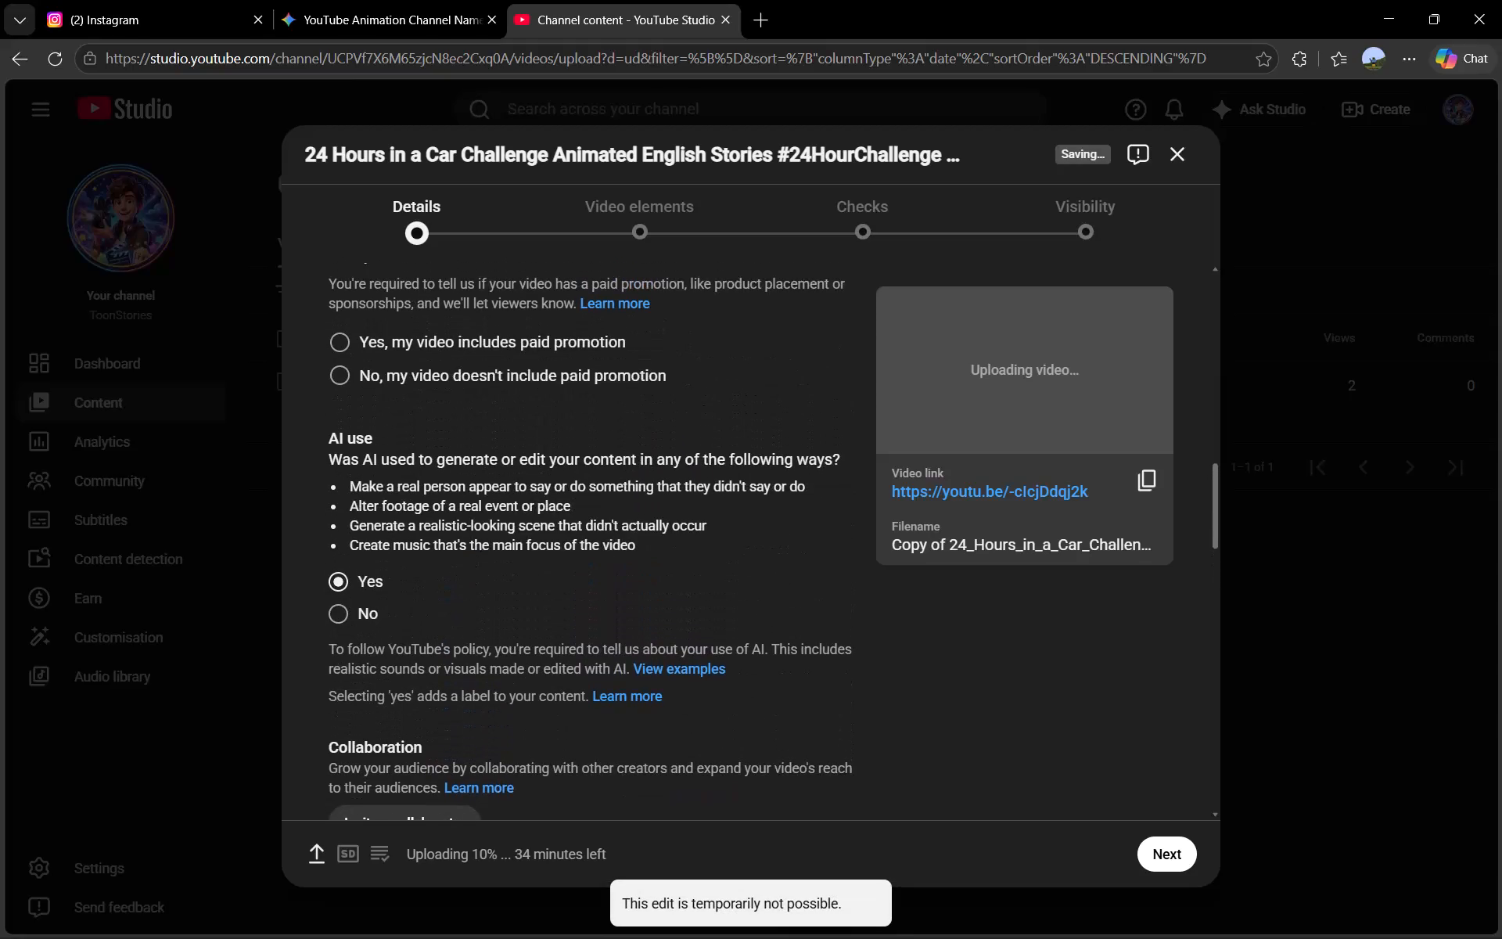
scroll(430, 509, up, 5)
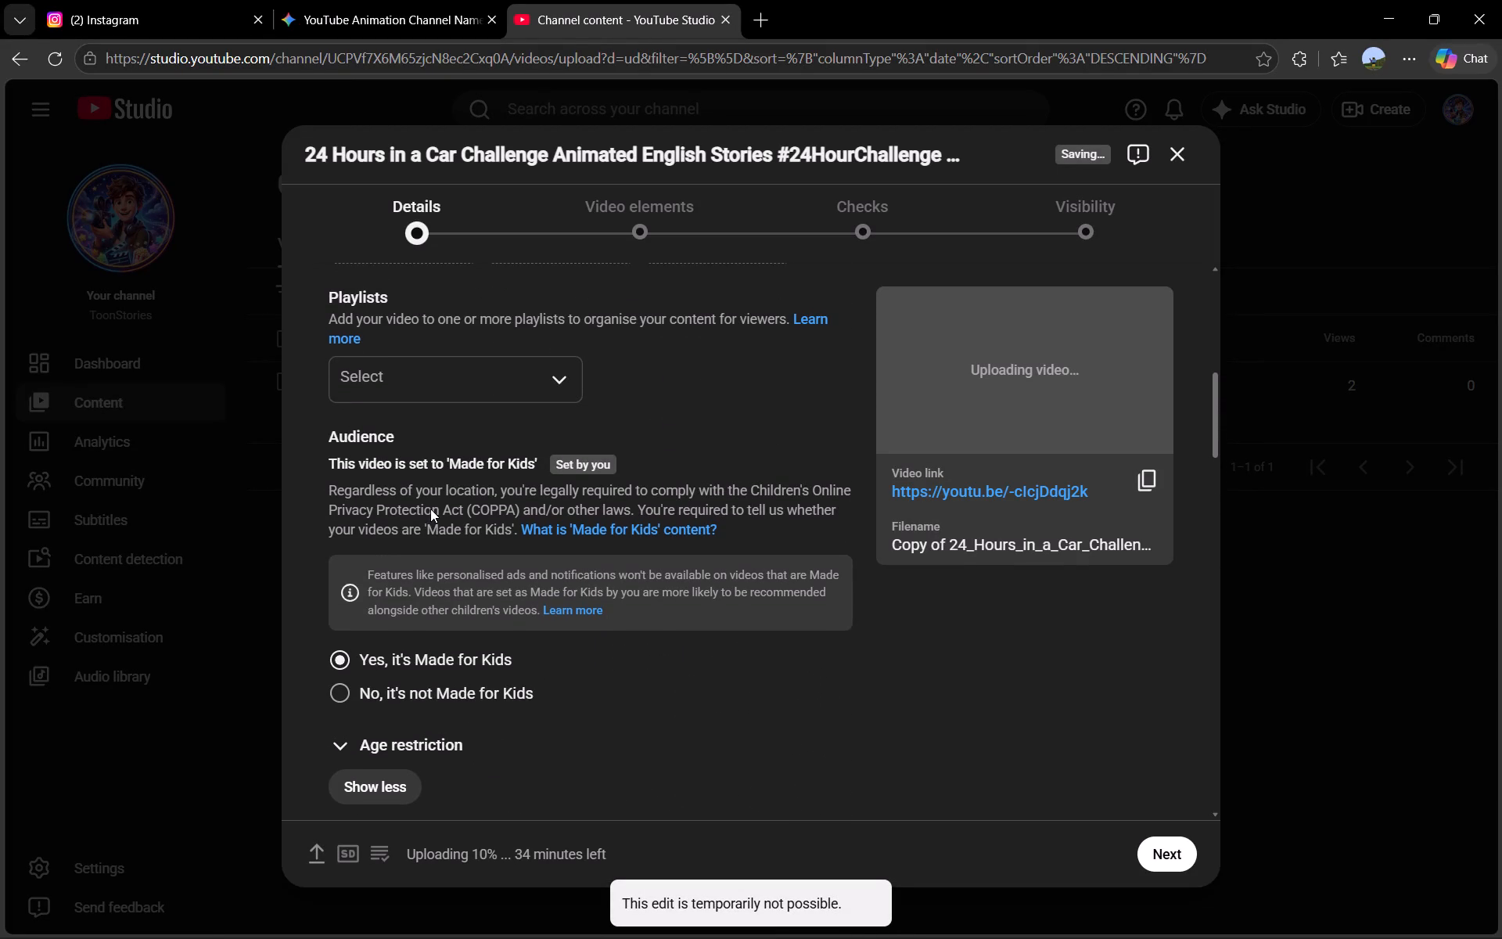
scroll(430, 509, up, 1)
click(340, 705)
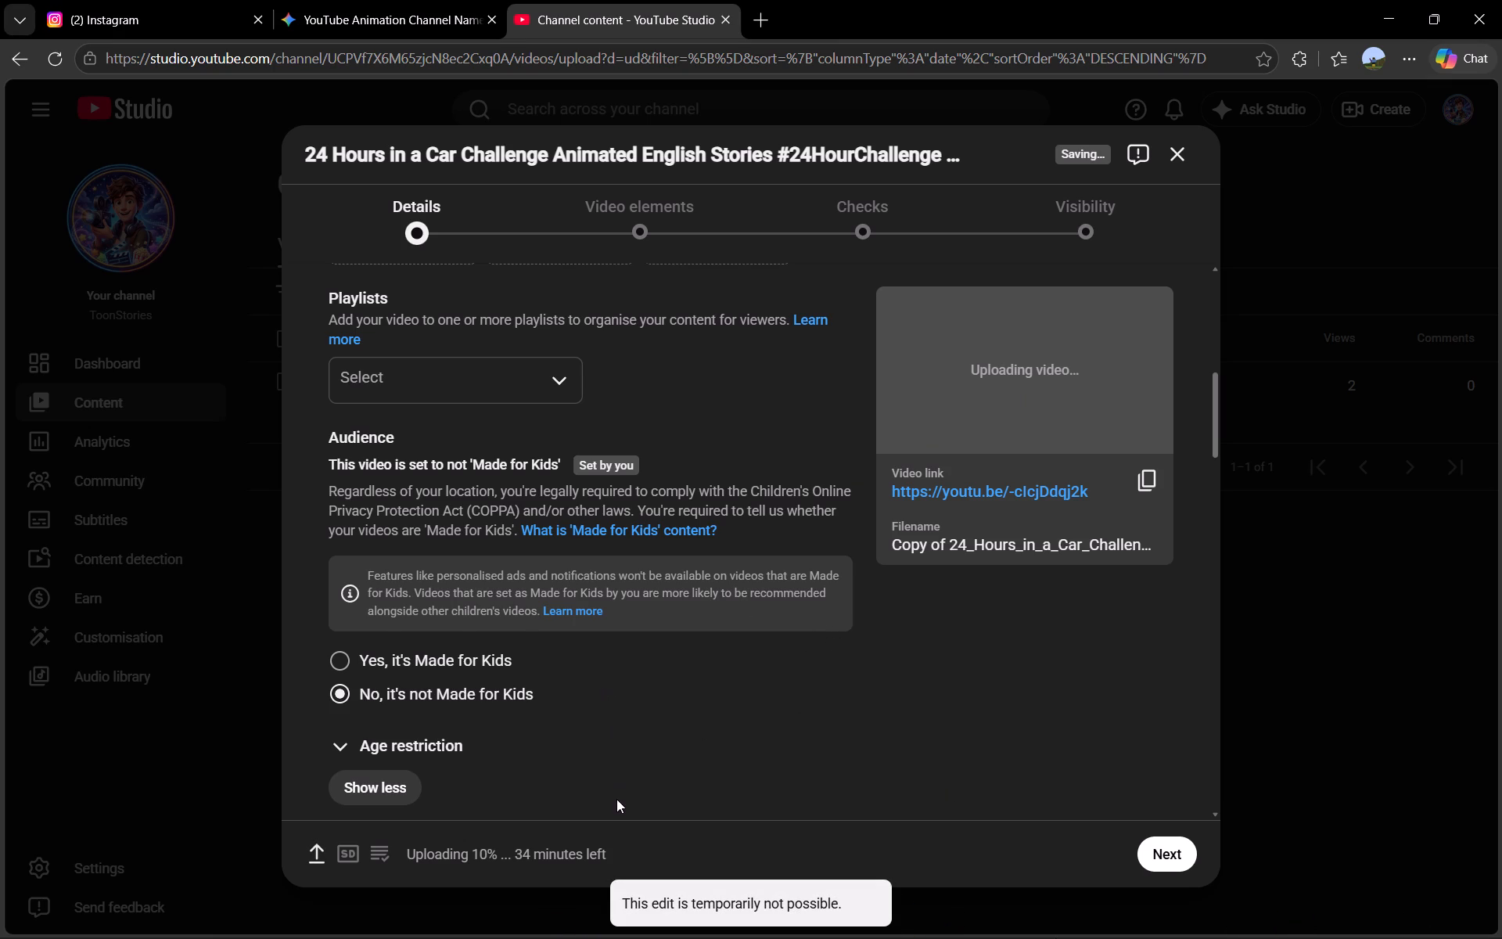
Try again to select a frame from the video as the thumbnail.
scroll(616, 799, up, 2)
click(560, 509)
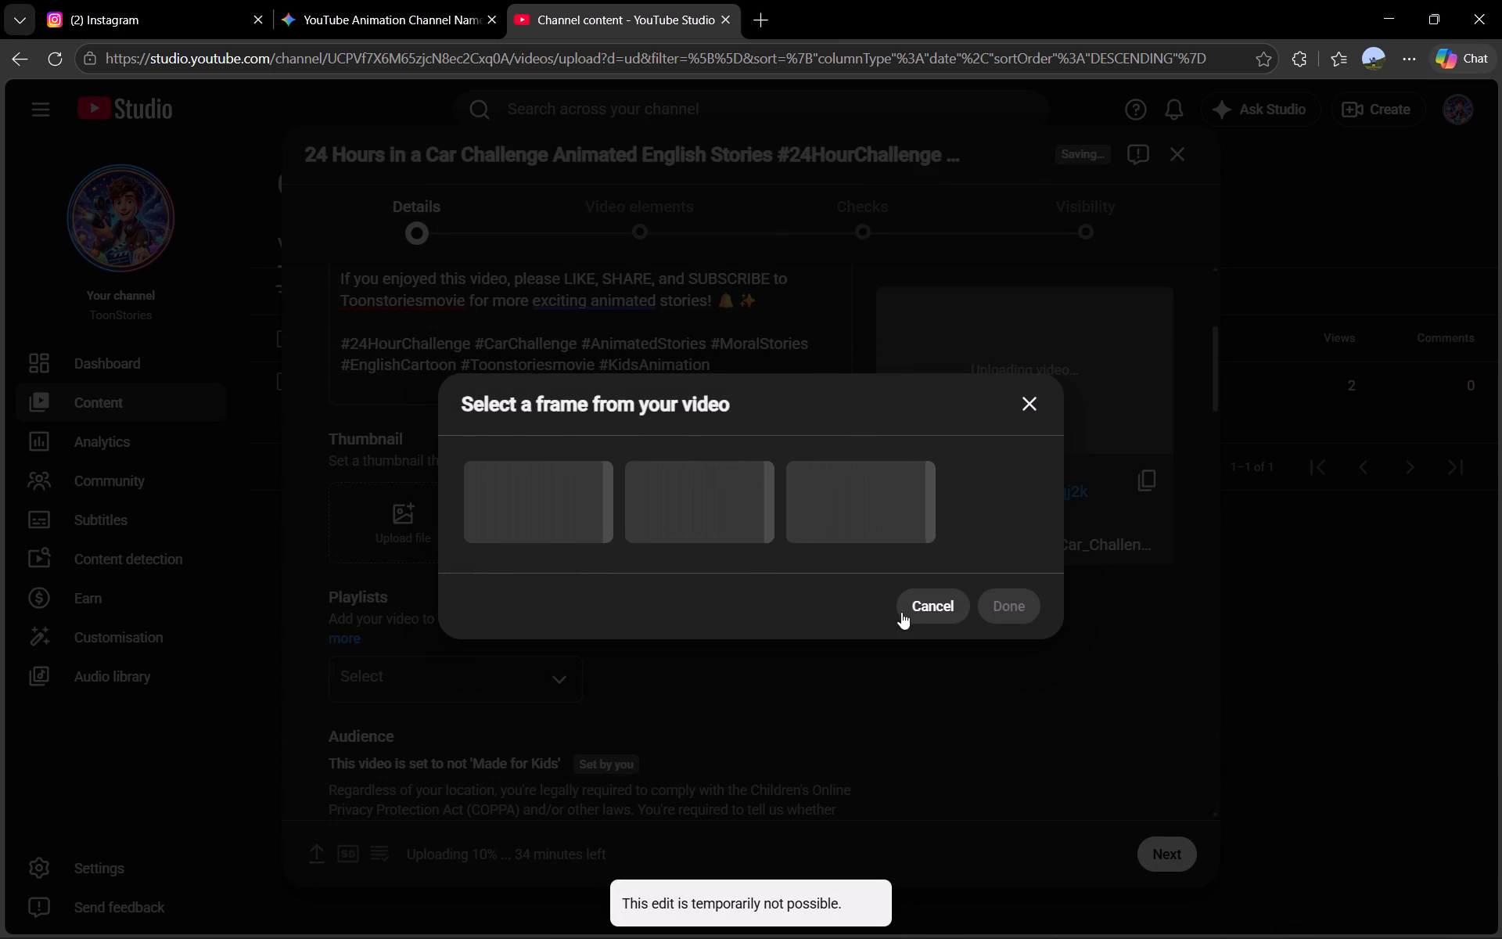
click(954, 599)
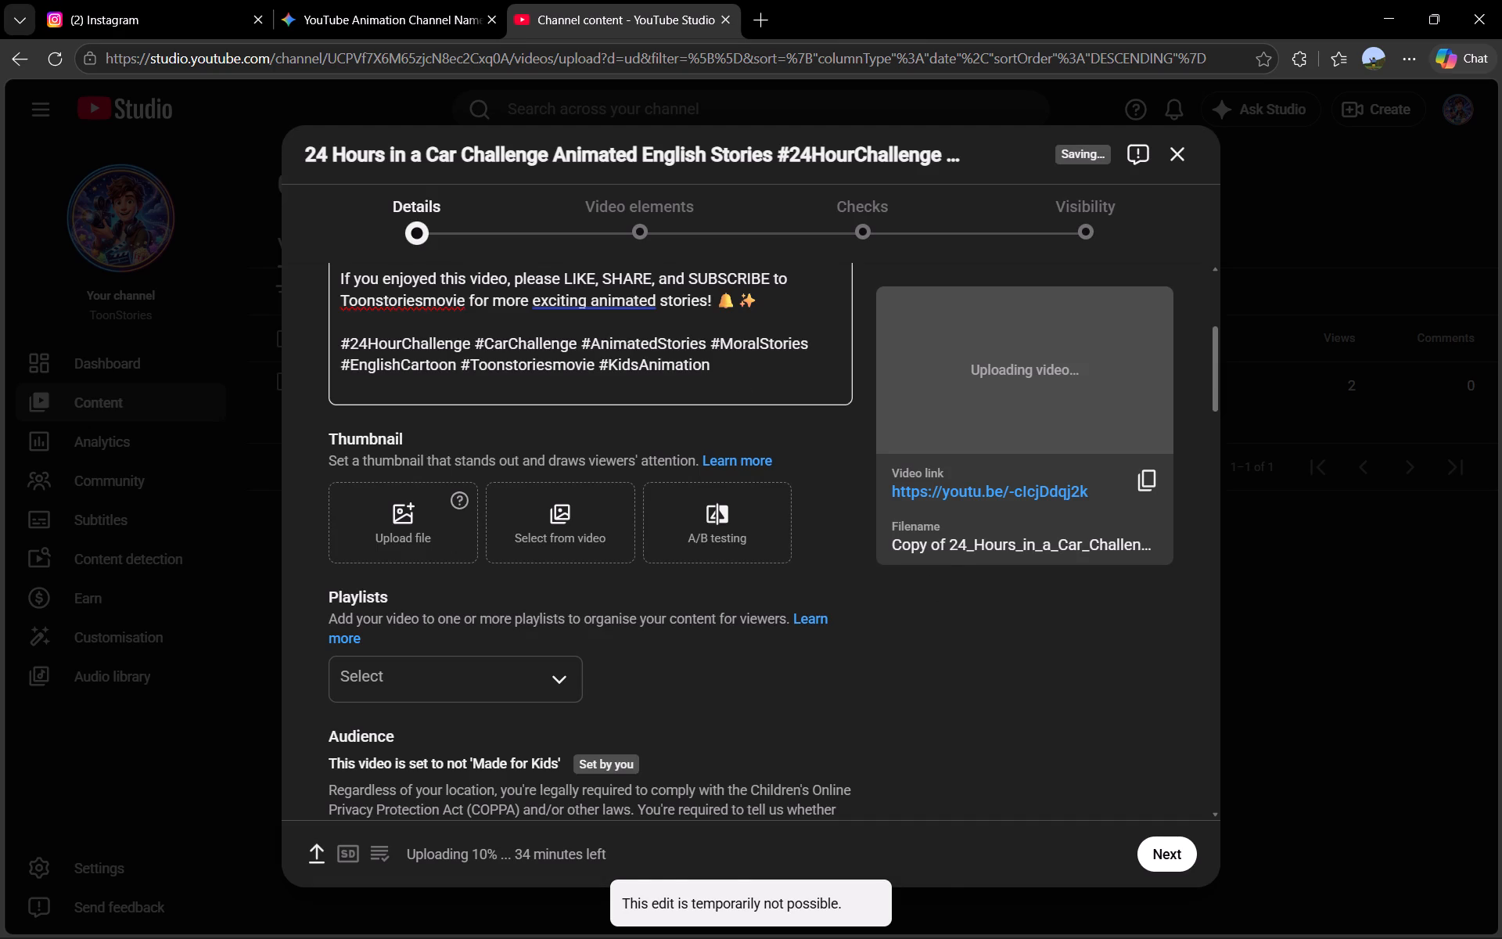
Copy the entire video description to the clipboard.
click(750, 372)
key(ctrl+a)
key(ctrl+c)
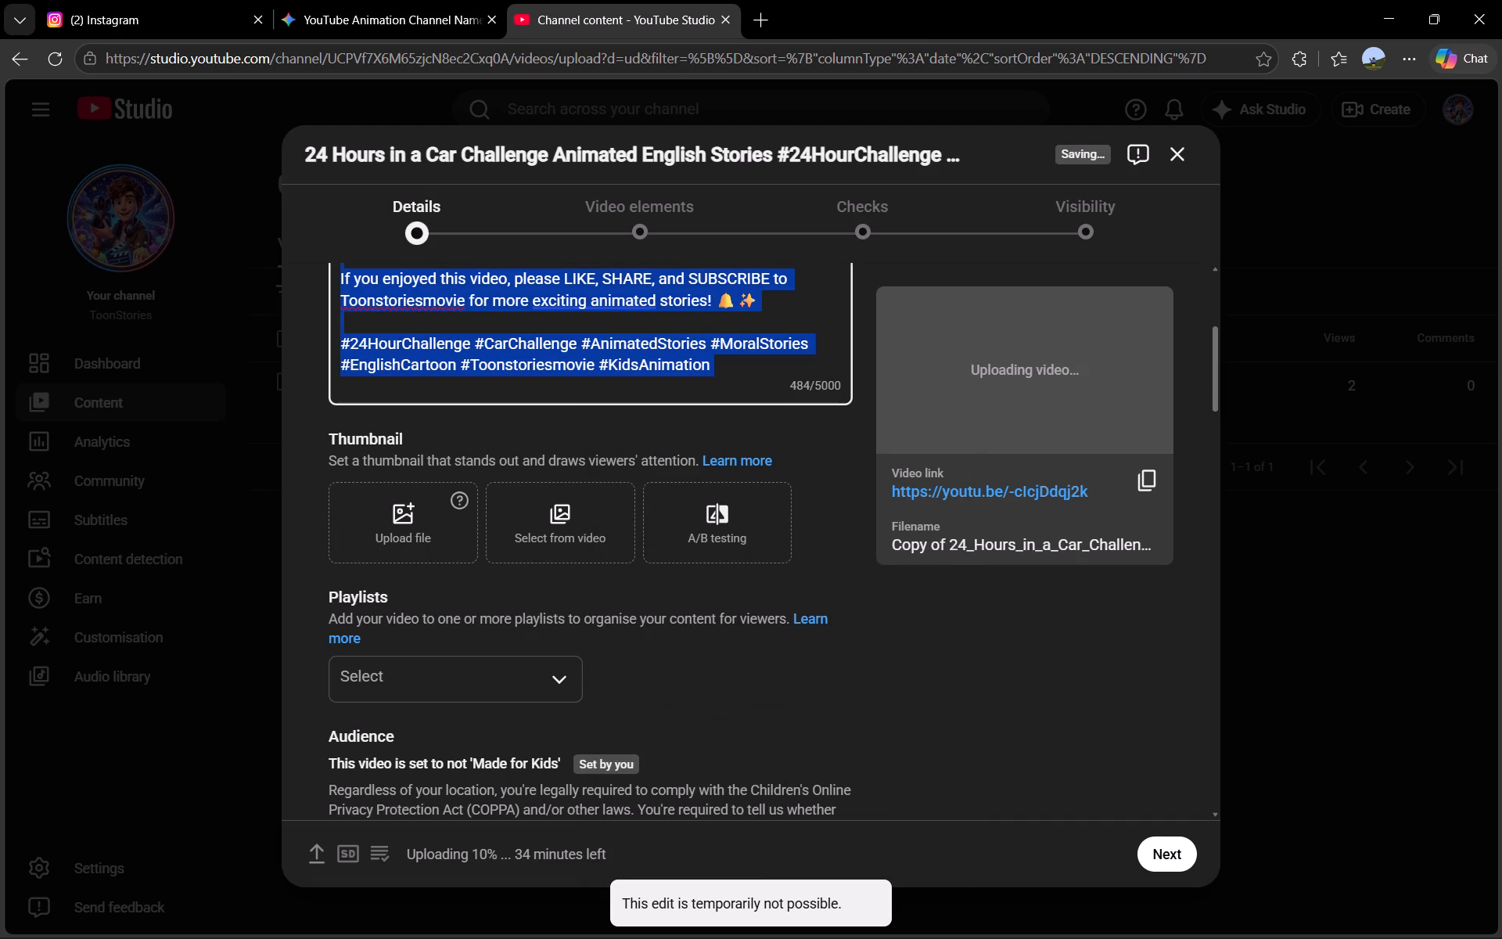
Reload the YouTube Studio page, accepting that changes may not be saved.
click(56, 60)
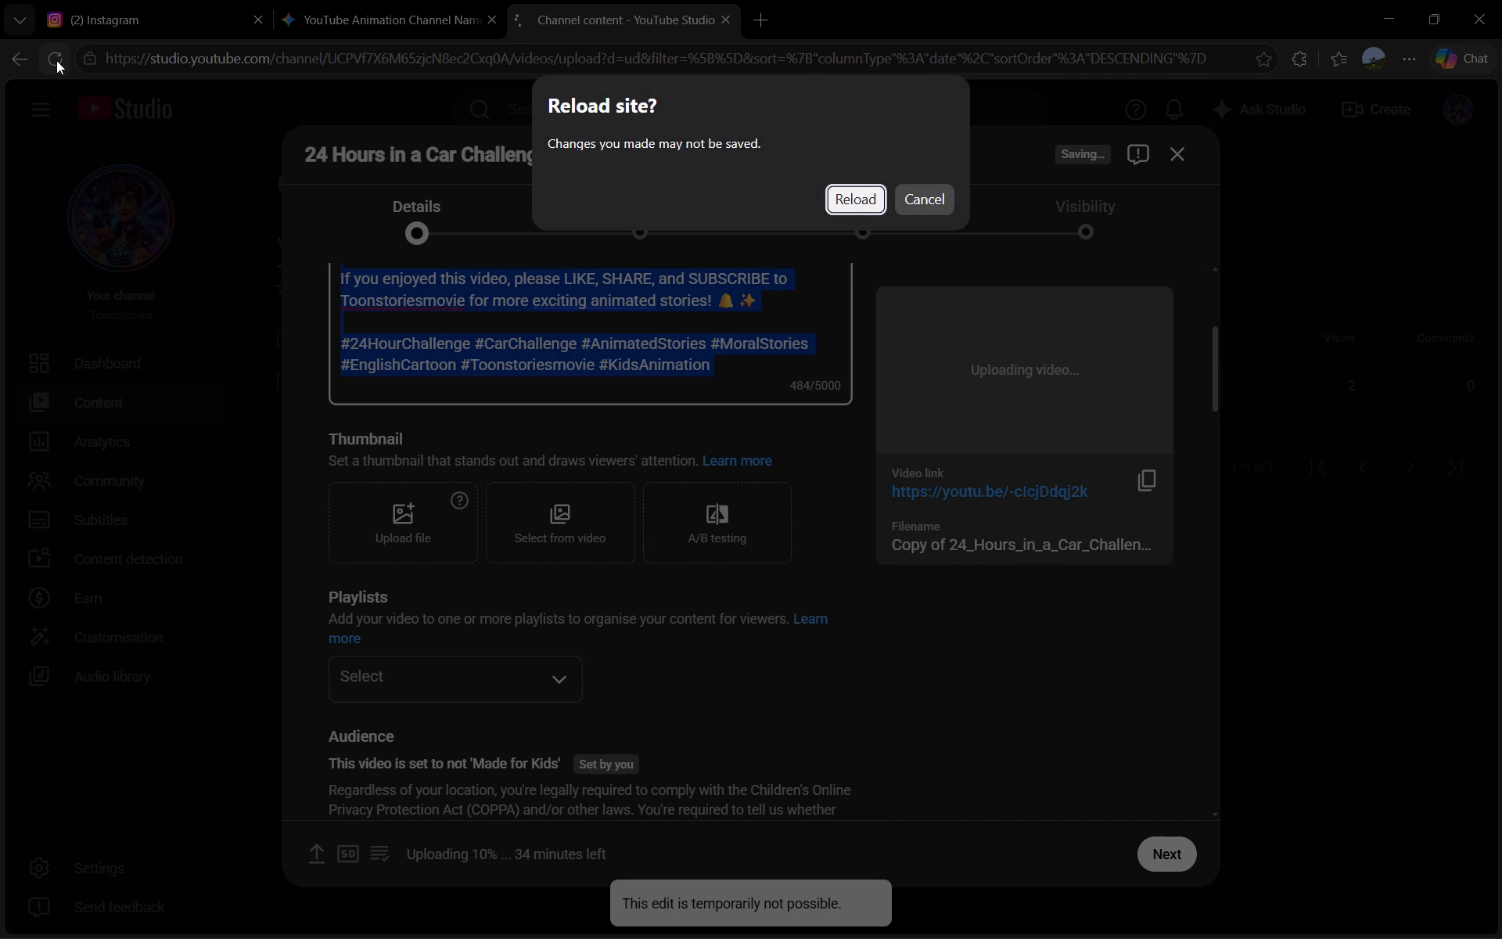
click(861, 189)
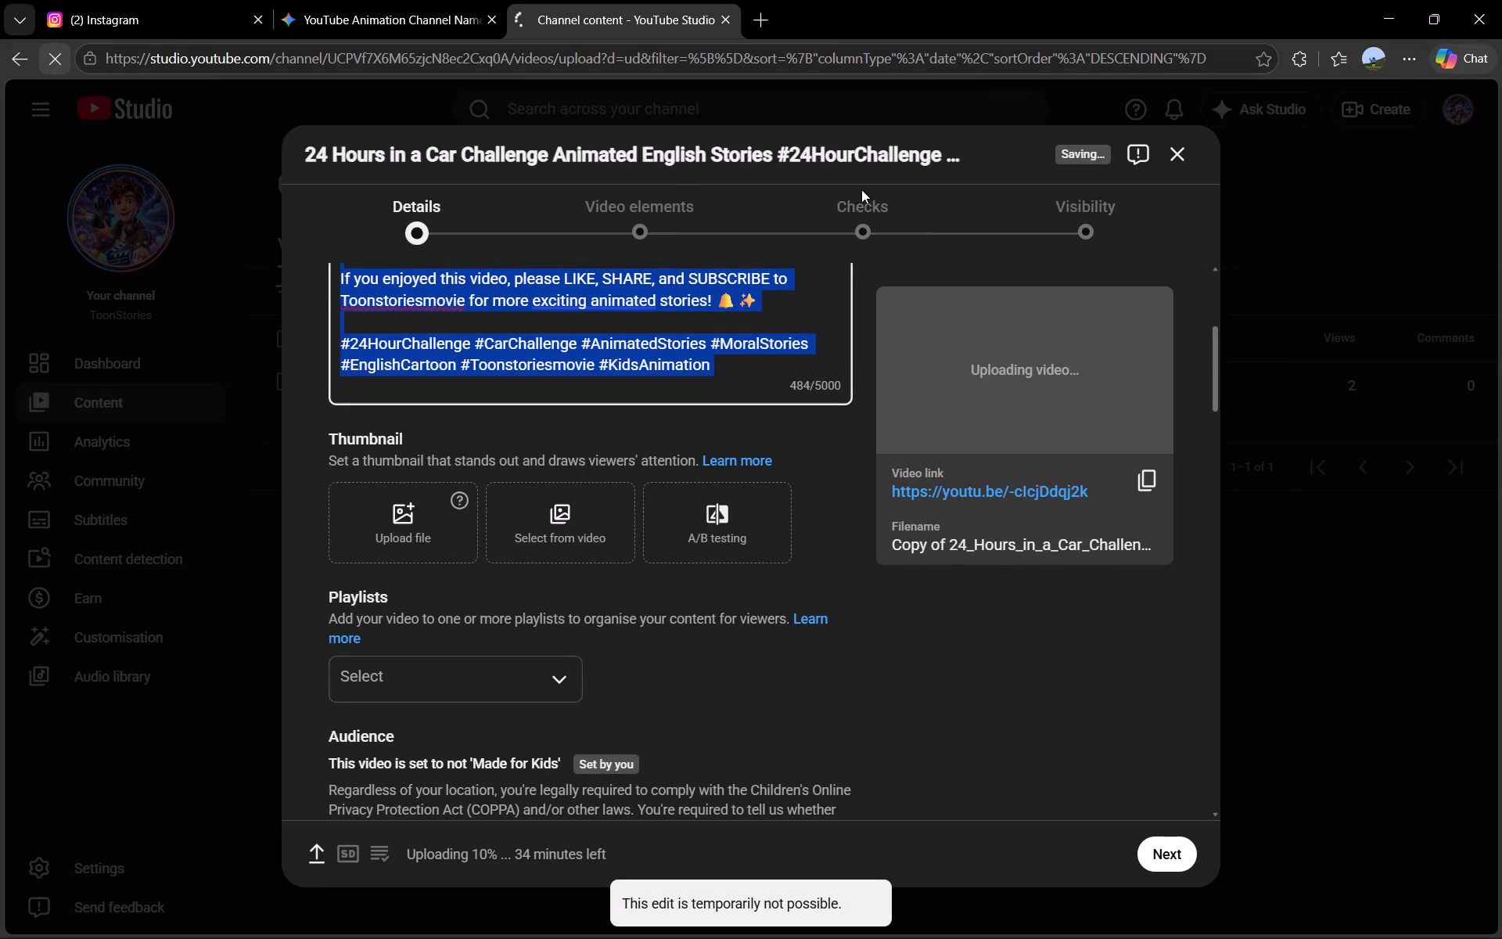
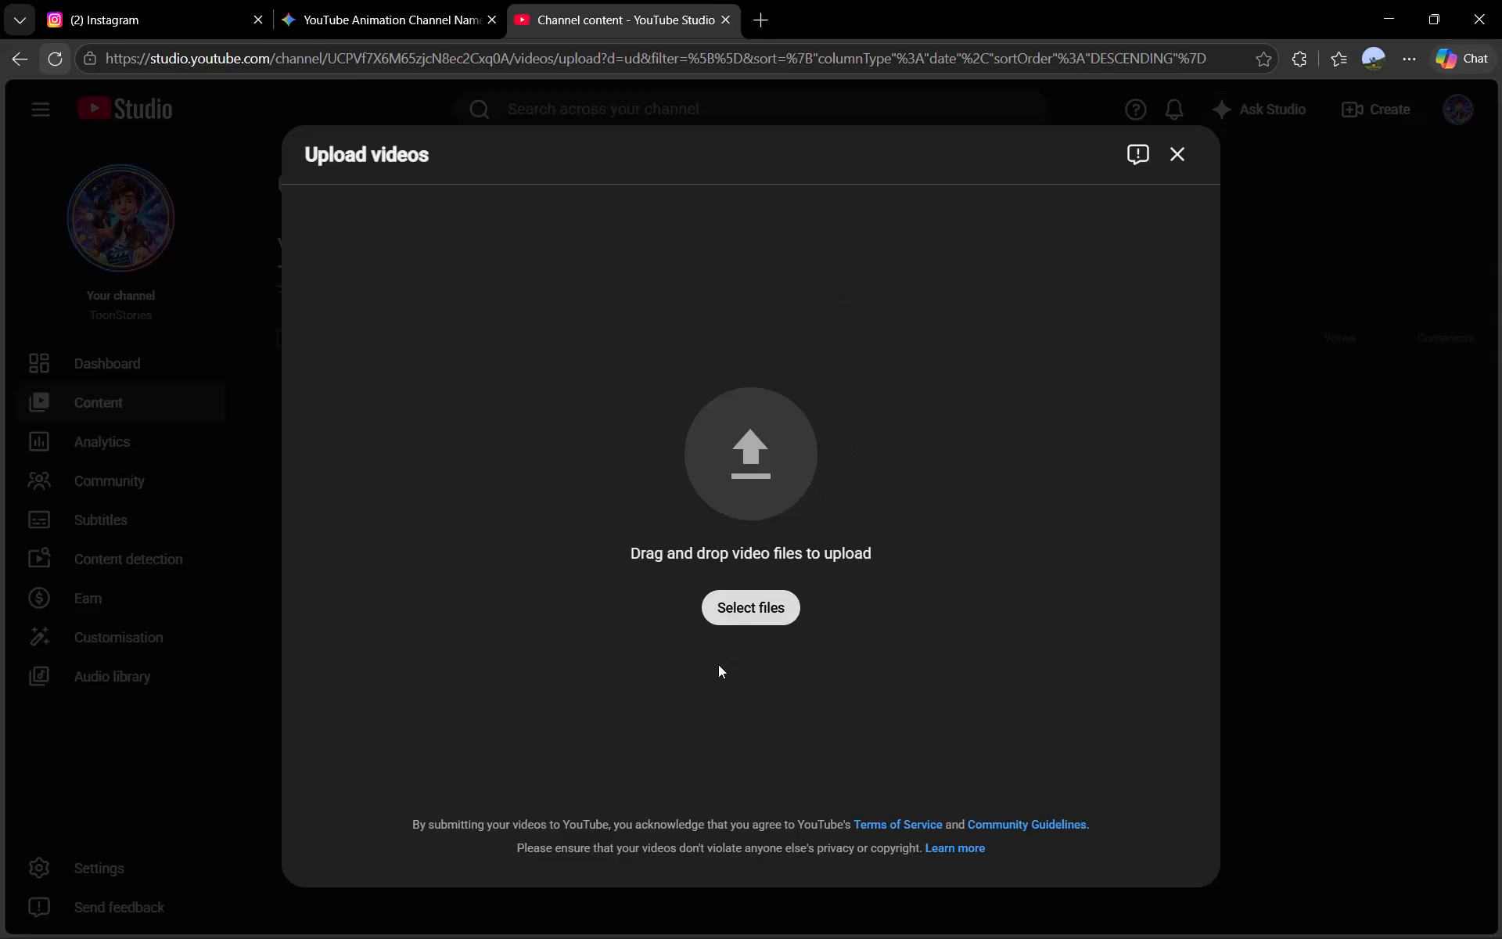
Select the "Copy of 24_Hours_in_a_Car_Challenge" MP4 from the Downloads folder for upload.
click(754, 594)
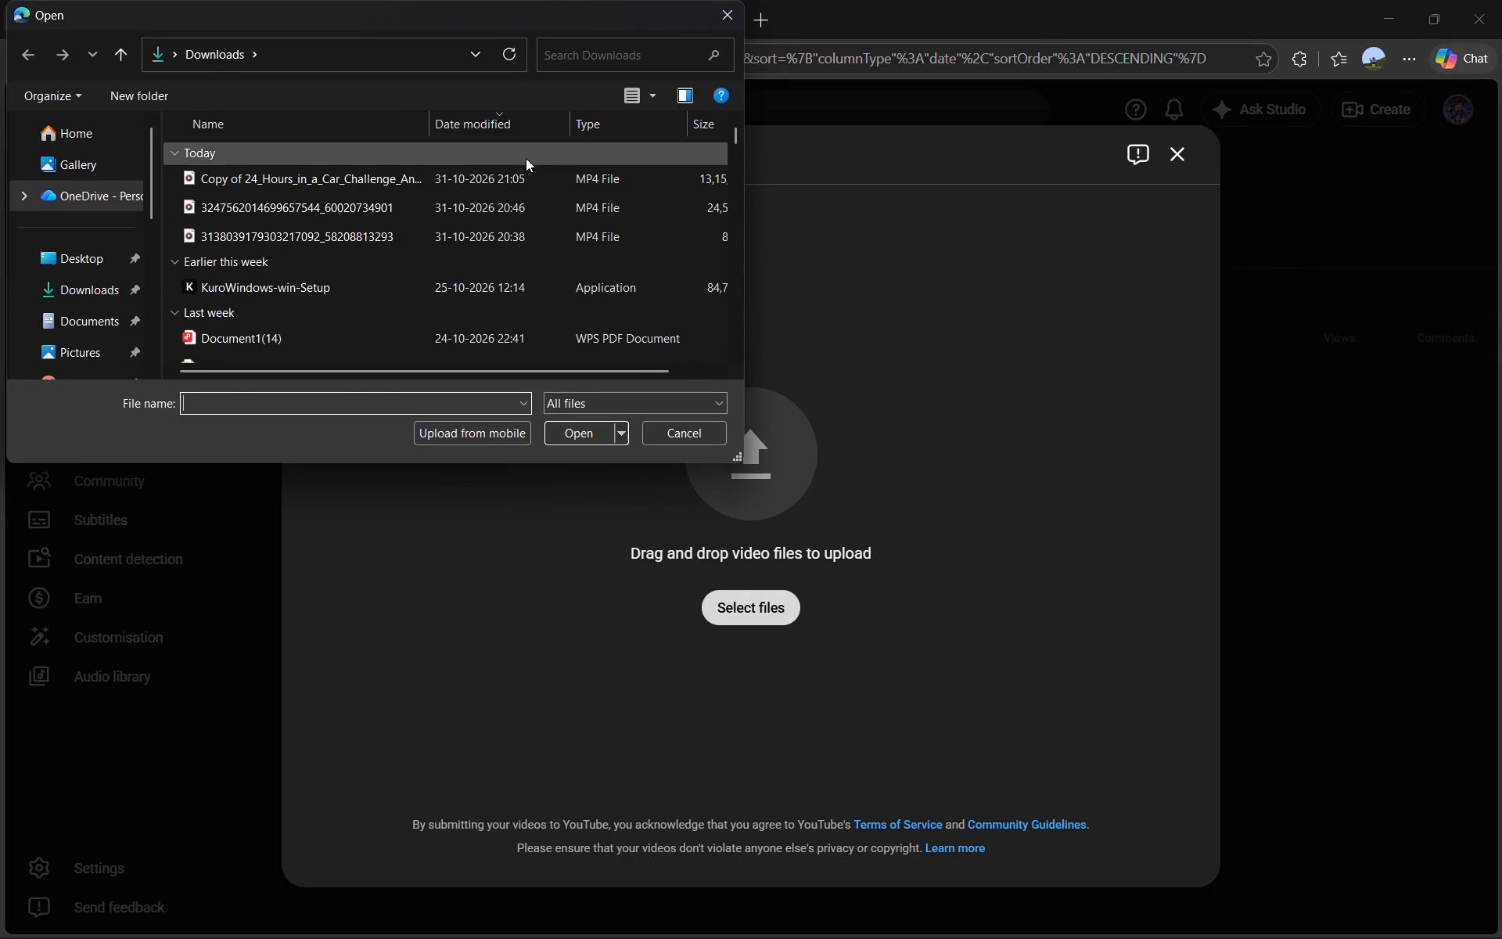
click(524, 182)
key(Return)
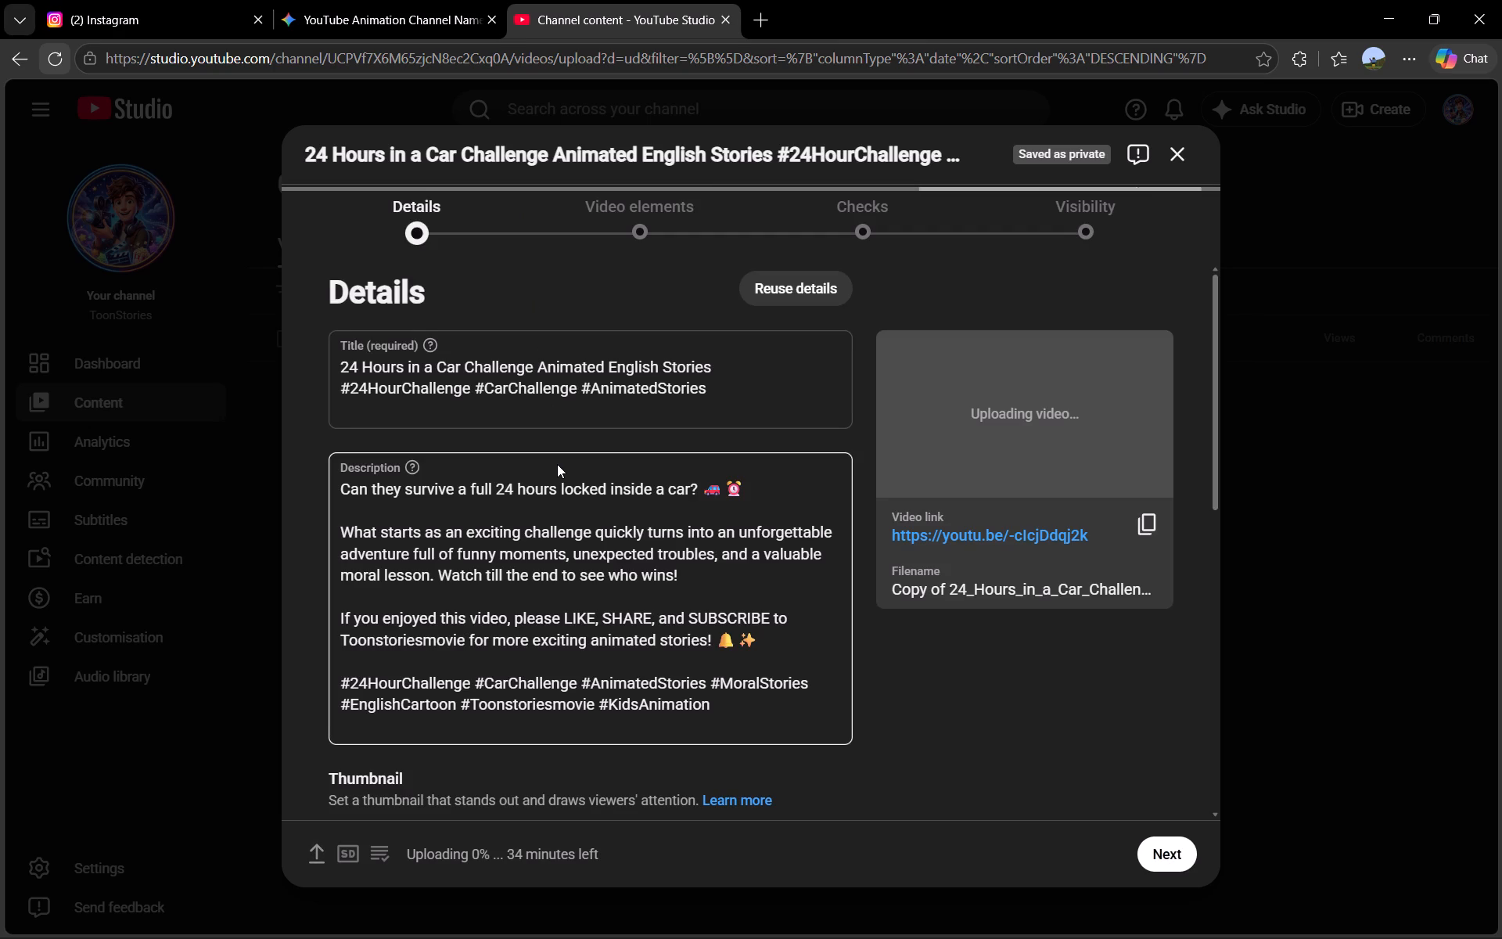
Expand the additional options and review all the video's details, from title and description through audience, AI use, tags, licence, category and comments.
scroll(557, 464, down, 2)
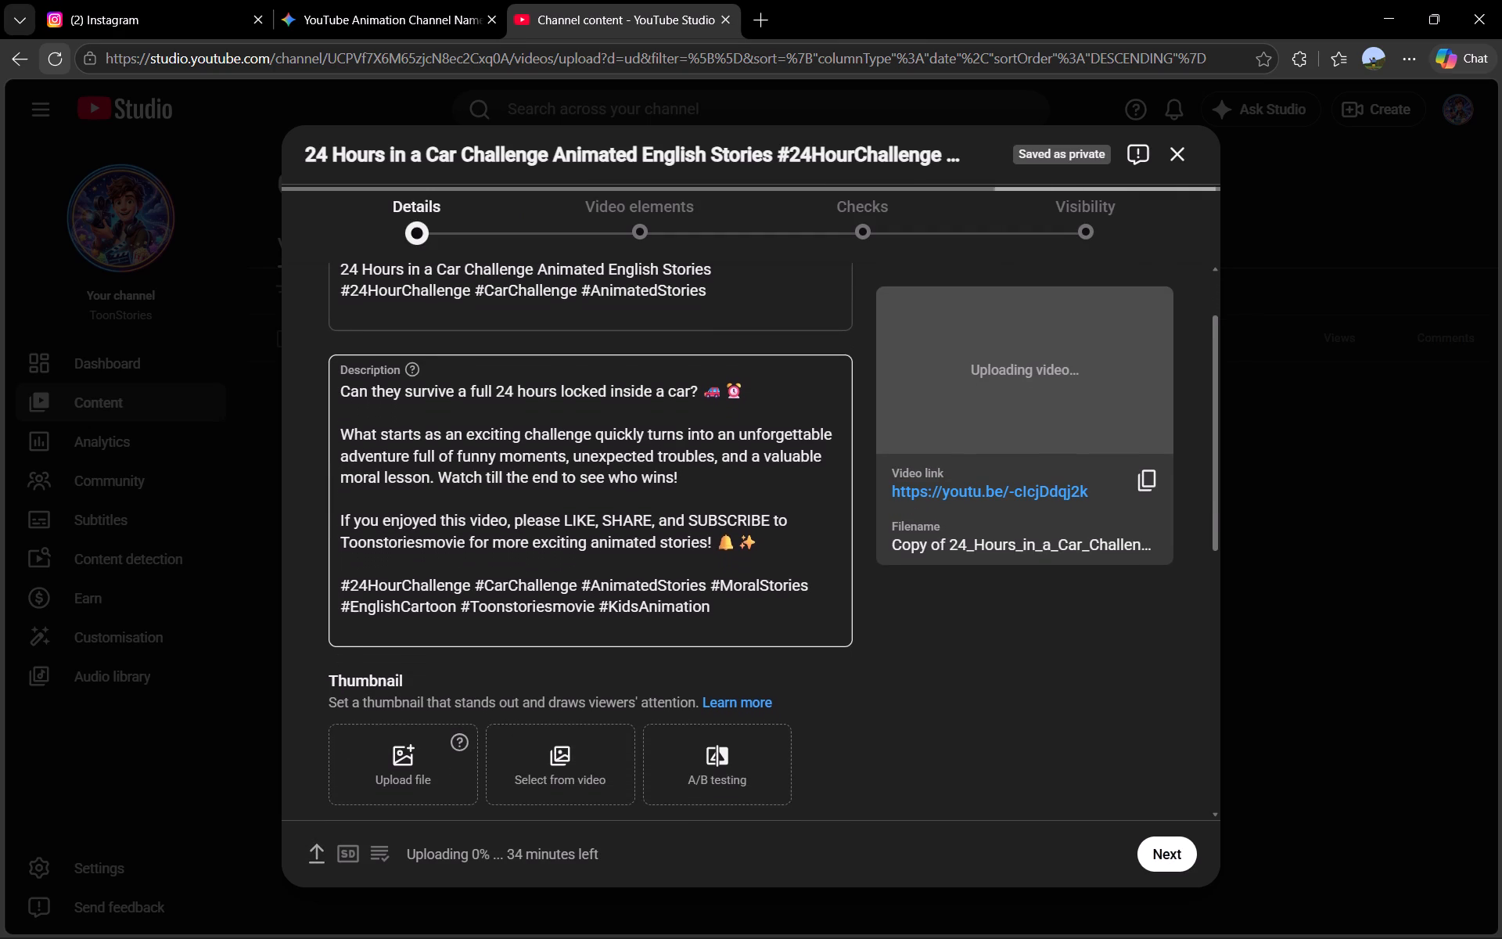
scroll(557, 464, down, 6)
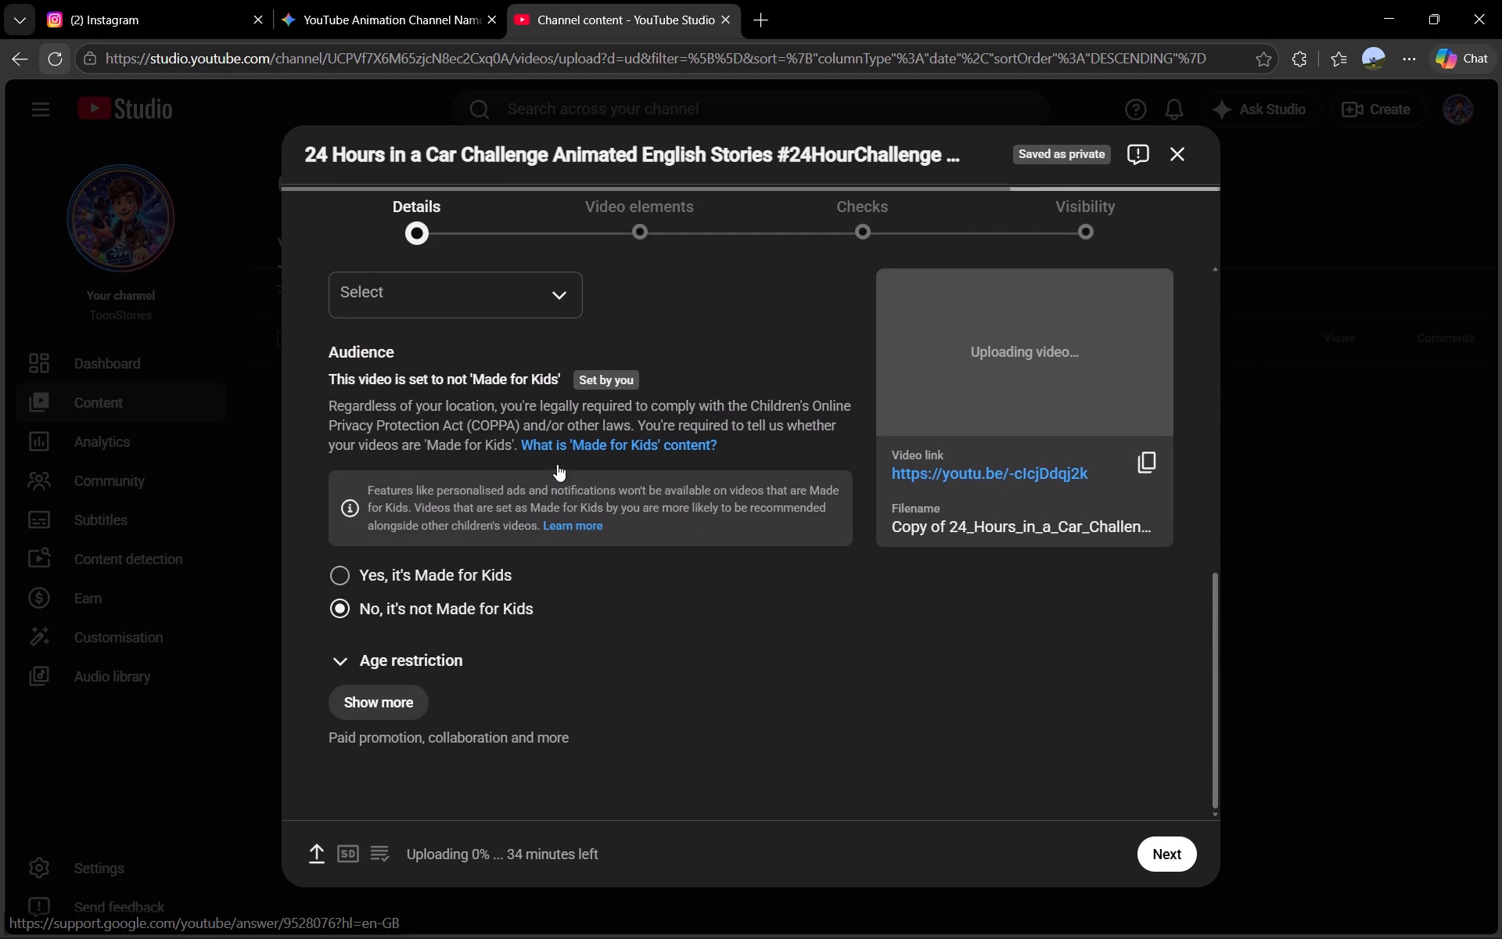
scroll(557, 464, down, 1)
click(399, 718)
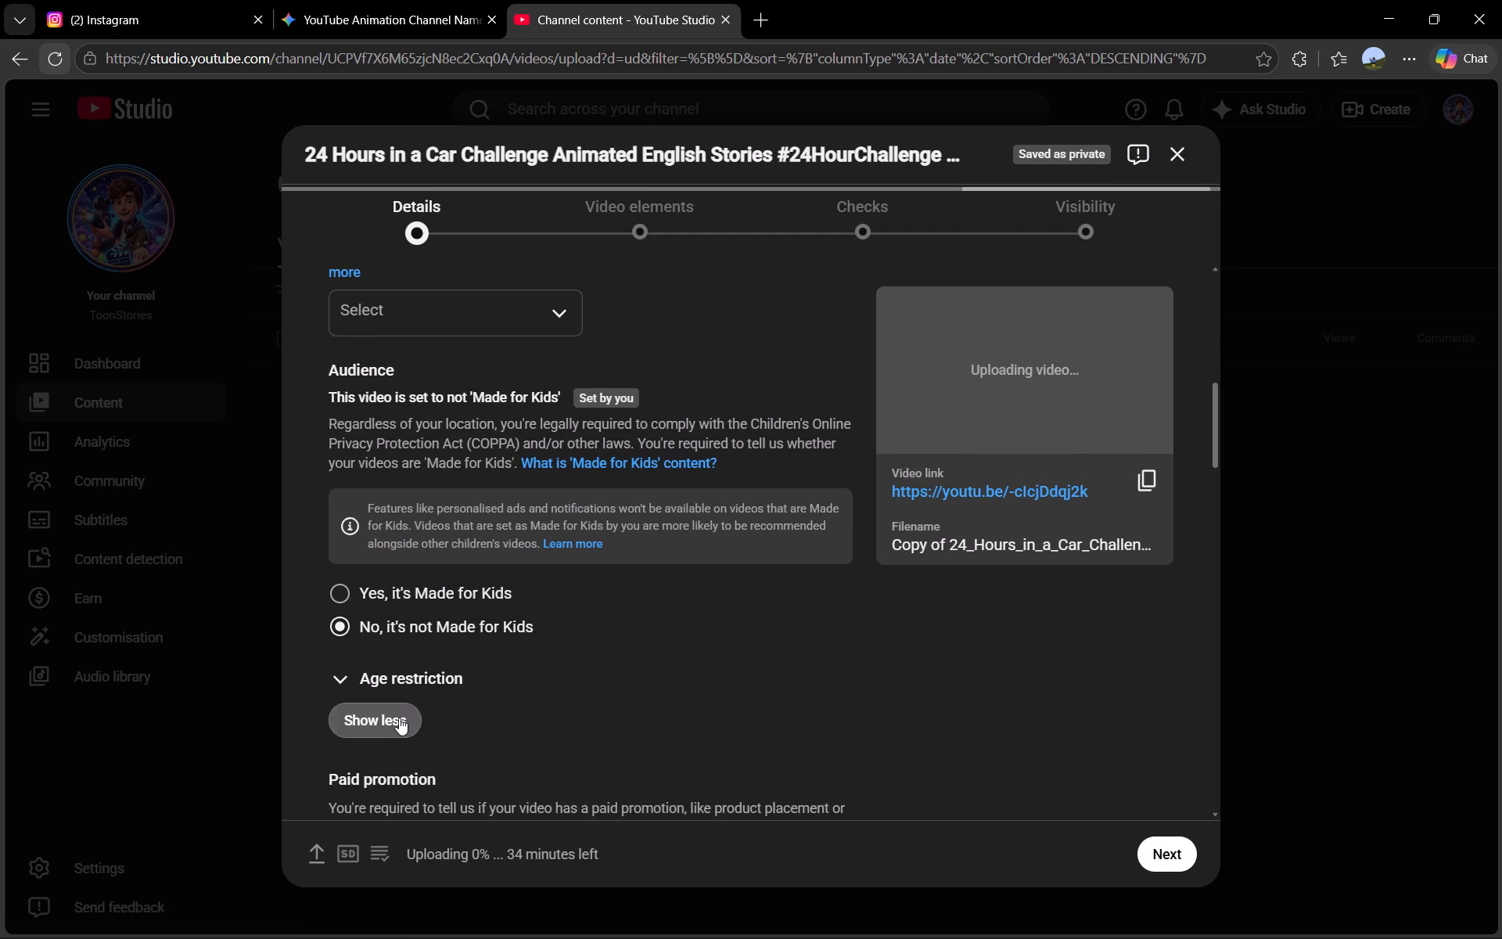
scroll(399, 718, down, 8)
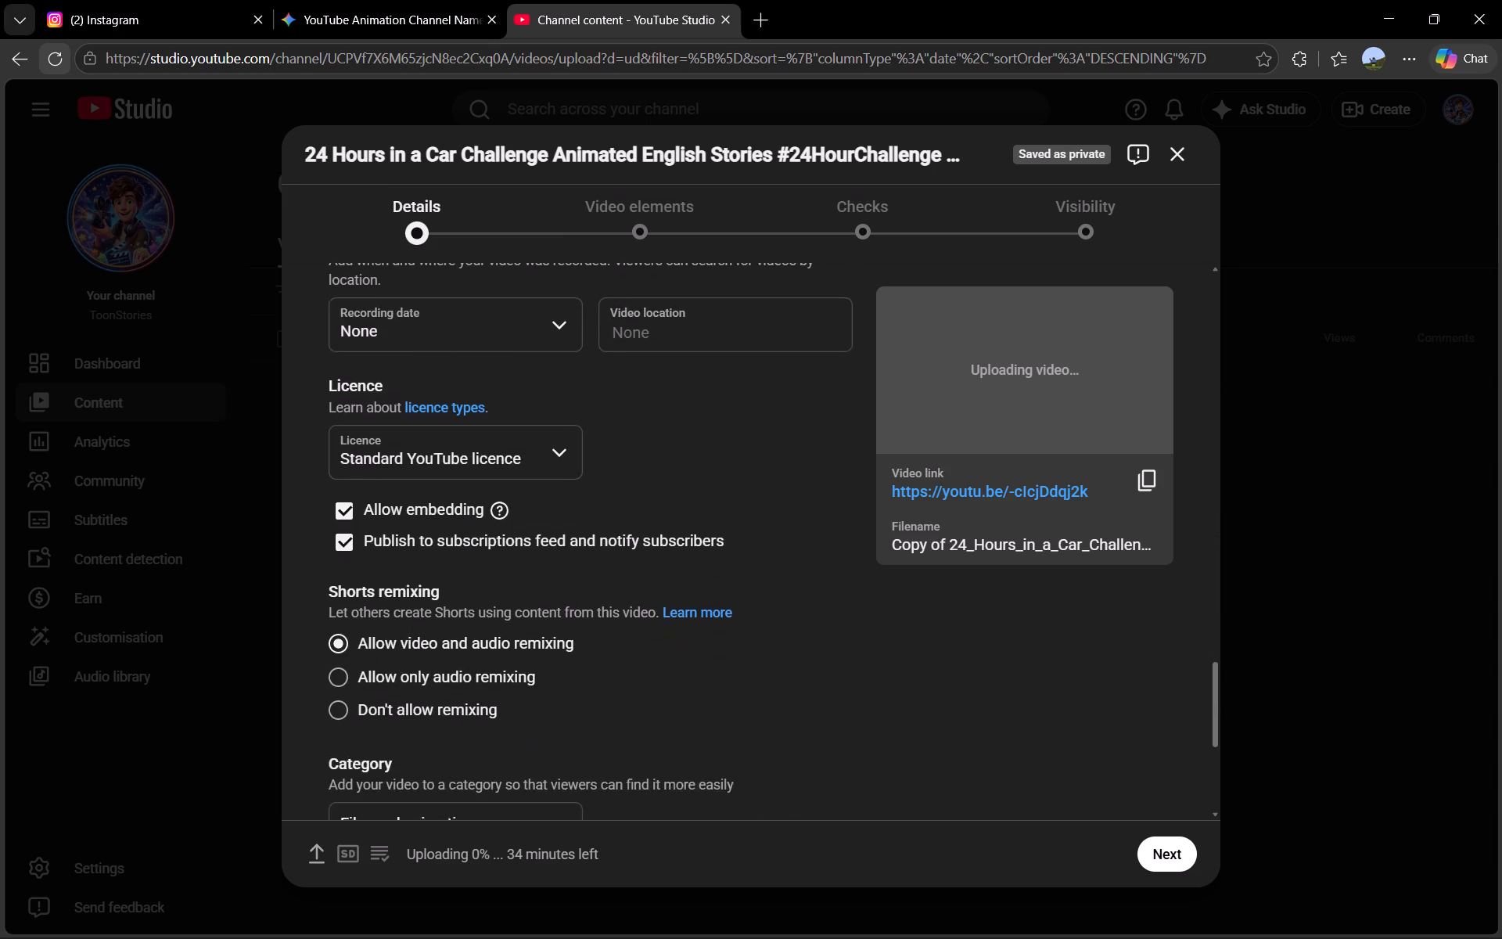
scroll(399, 718, down, 6)
scroll(399, 718, up, 1)
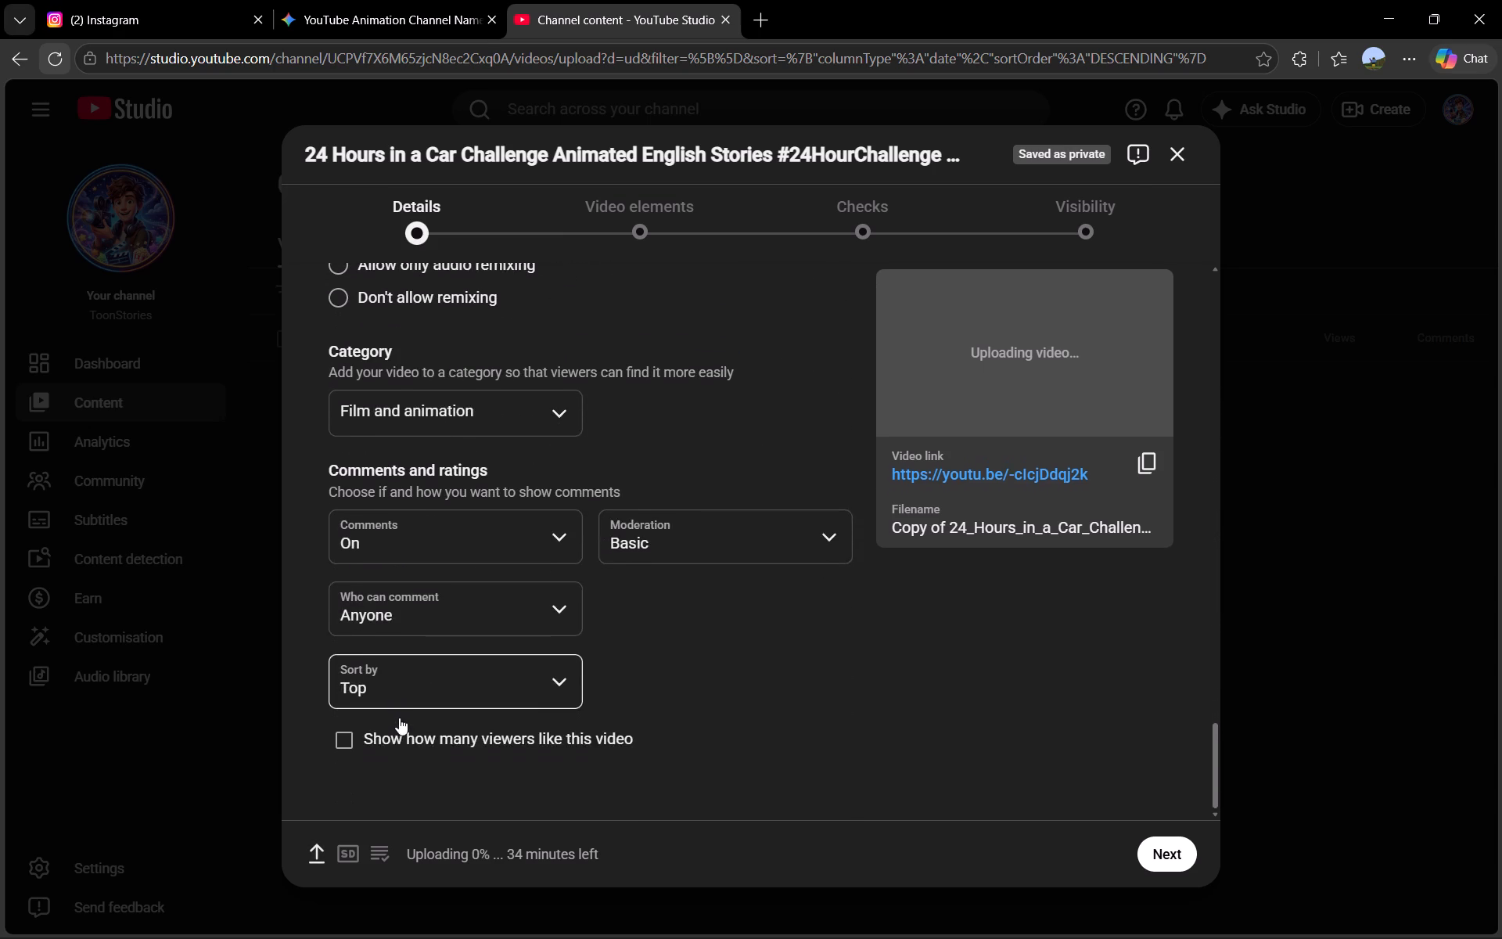
scroll(399, 718, up, 1)
scroll(399, 718, down, 2)
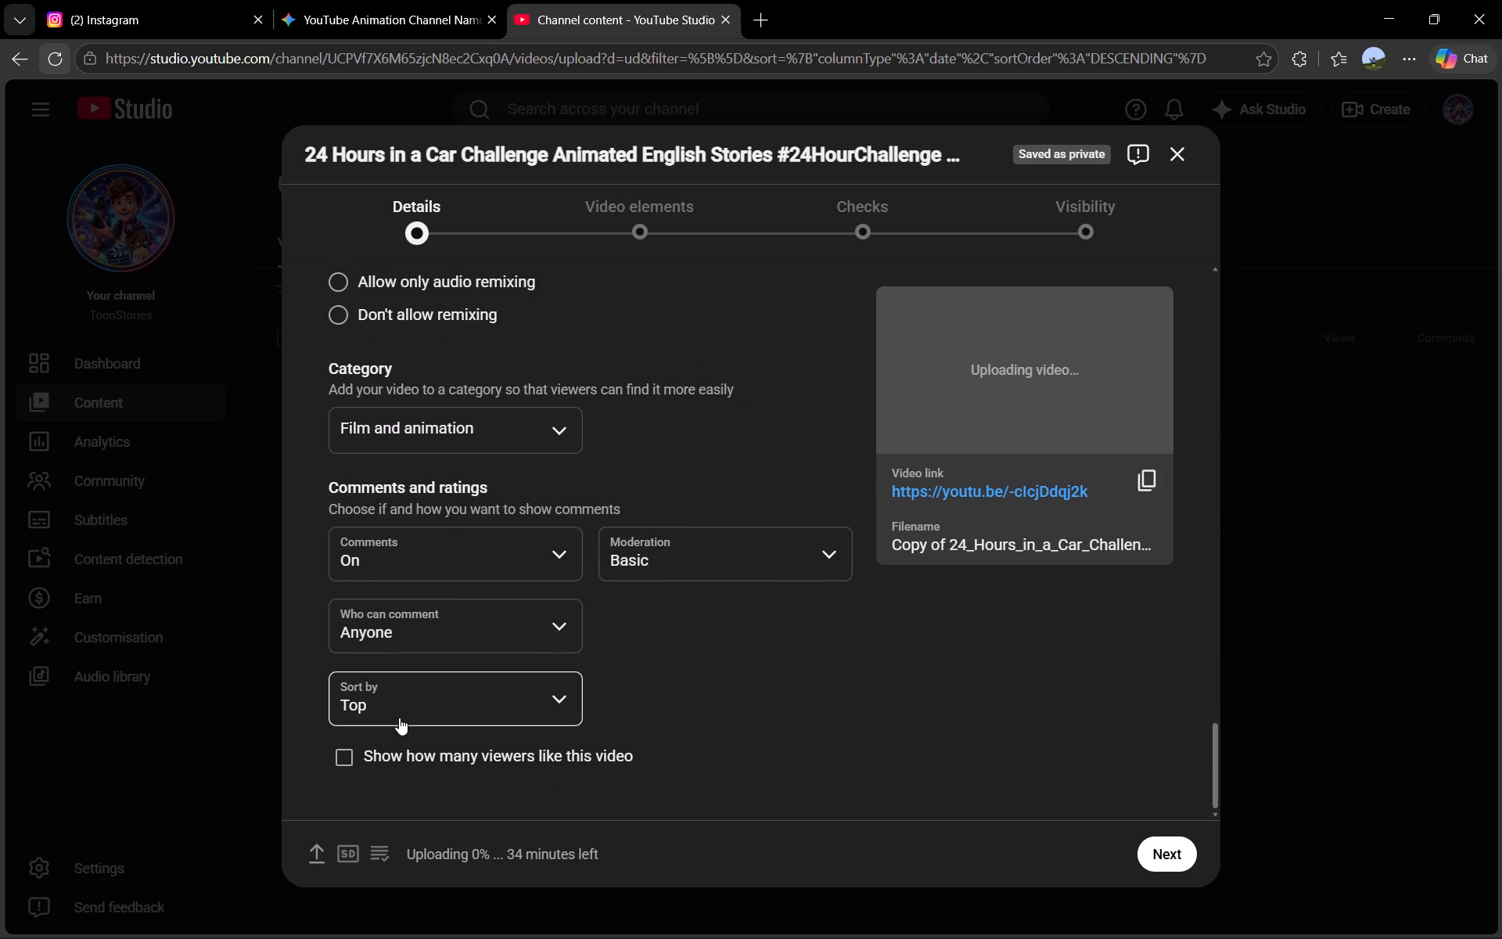
scroll(458, 635, up, 5)
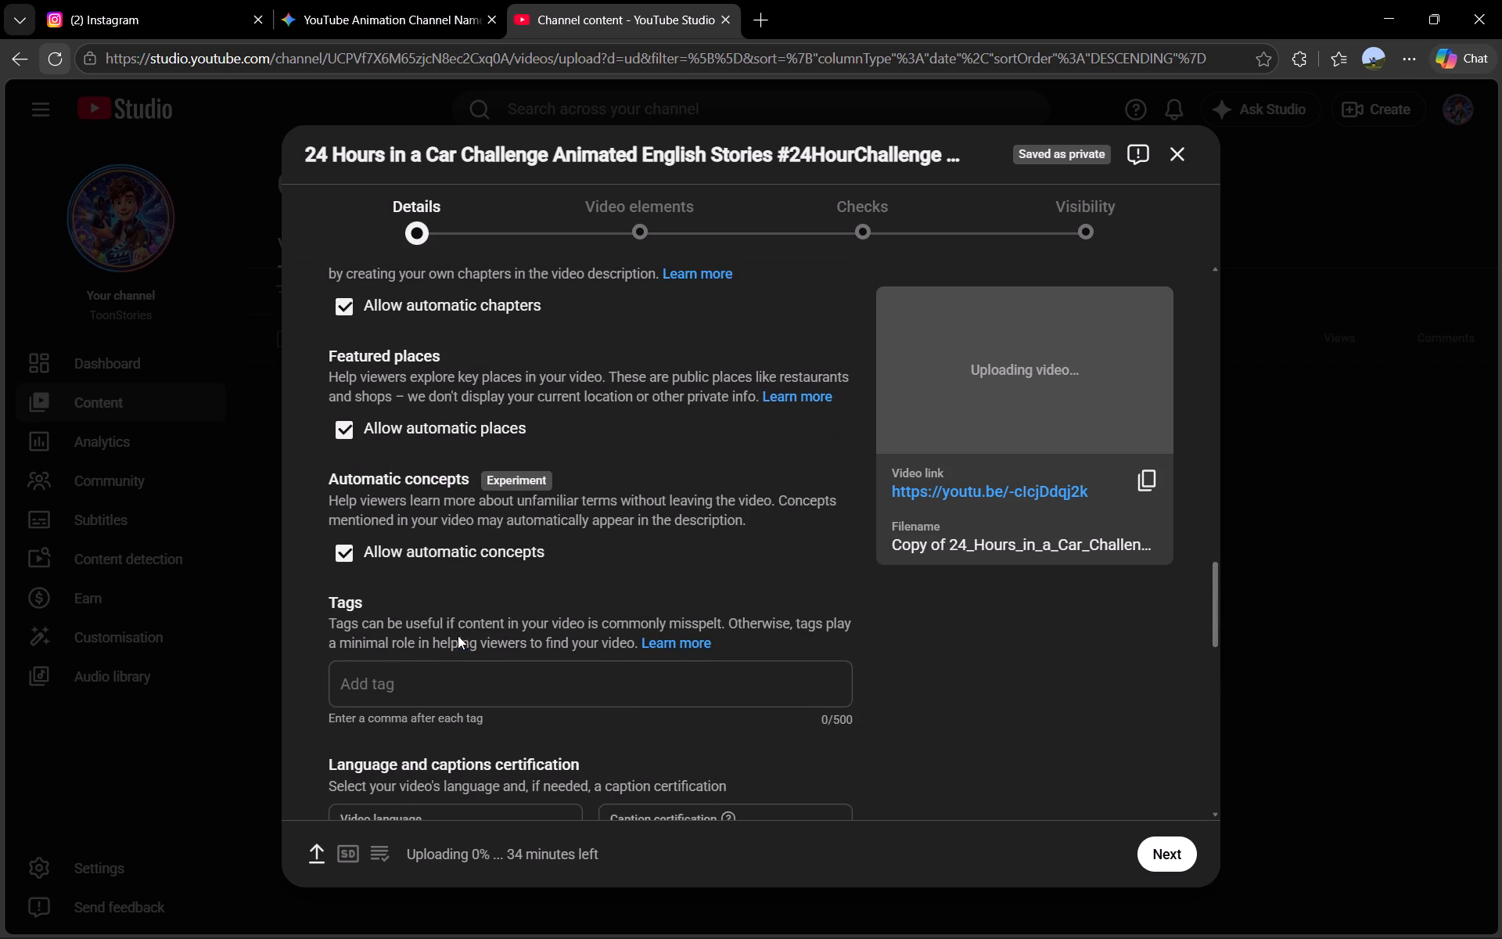
scroll(458, 635, up, 7)
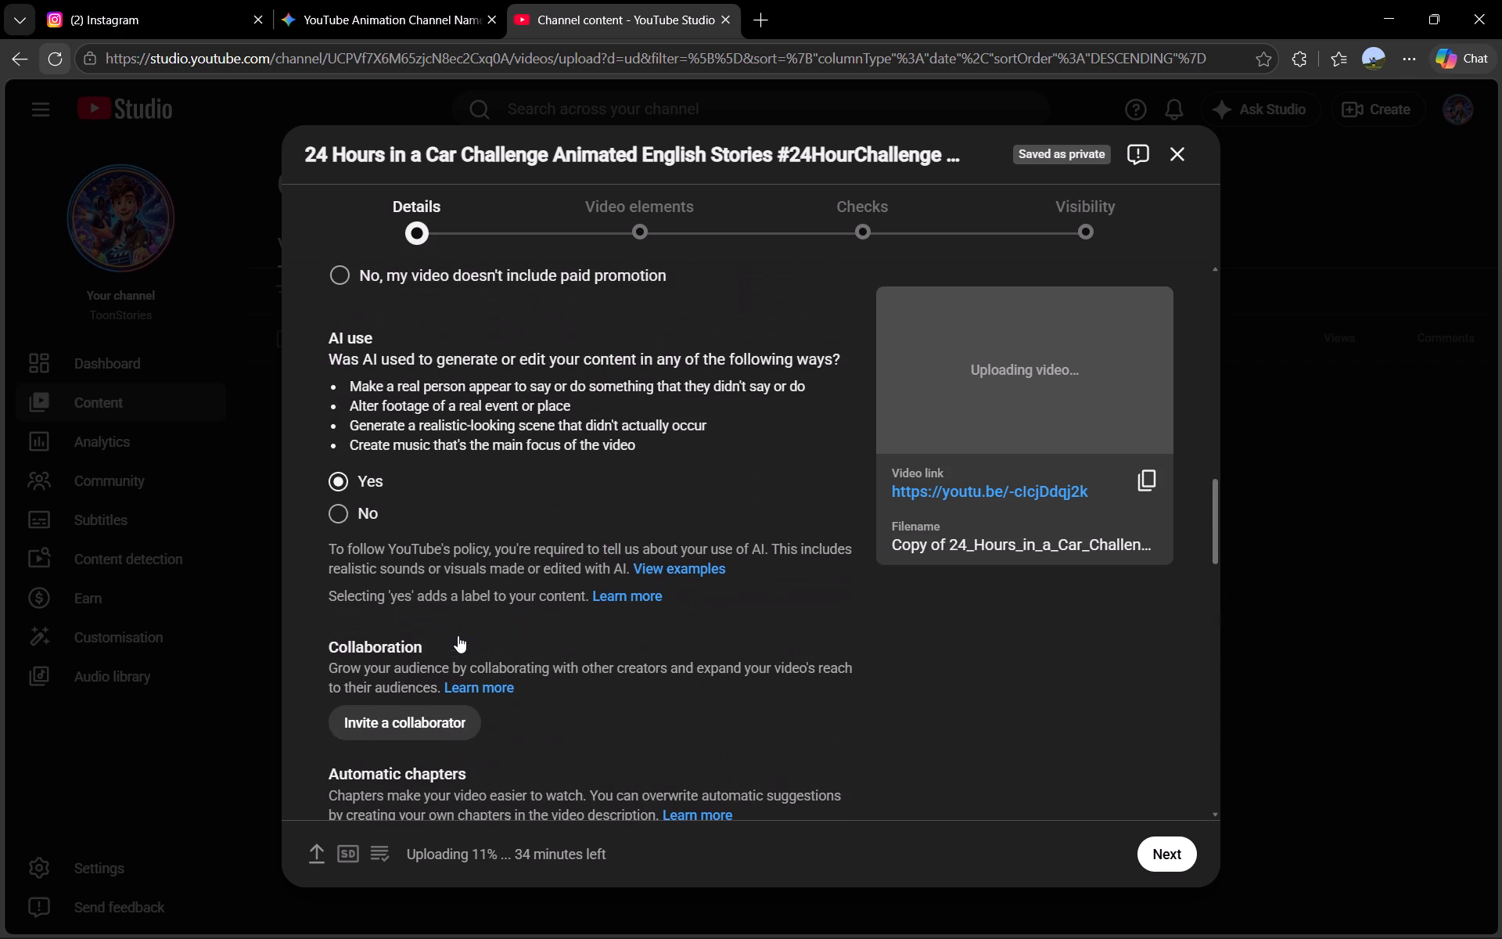
scroll(458, 635, up, 8)
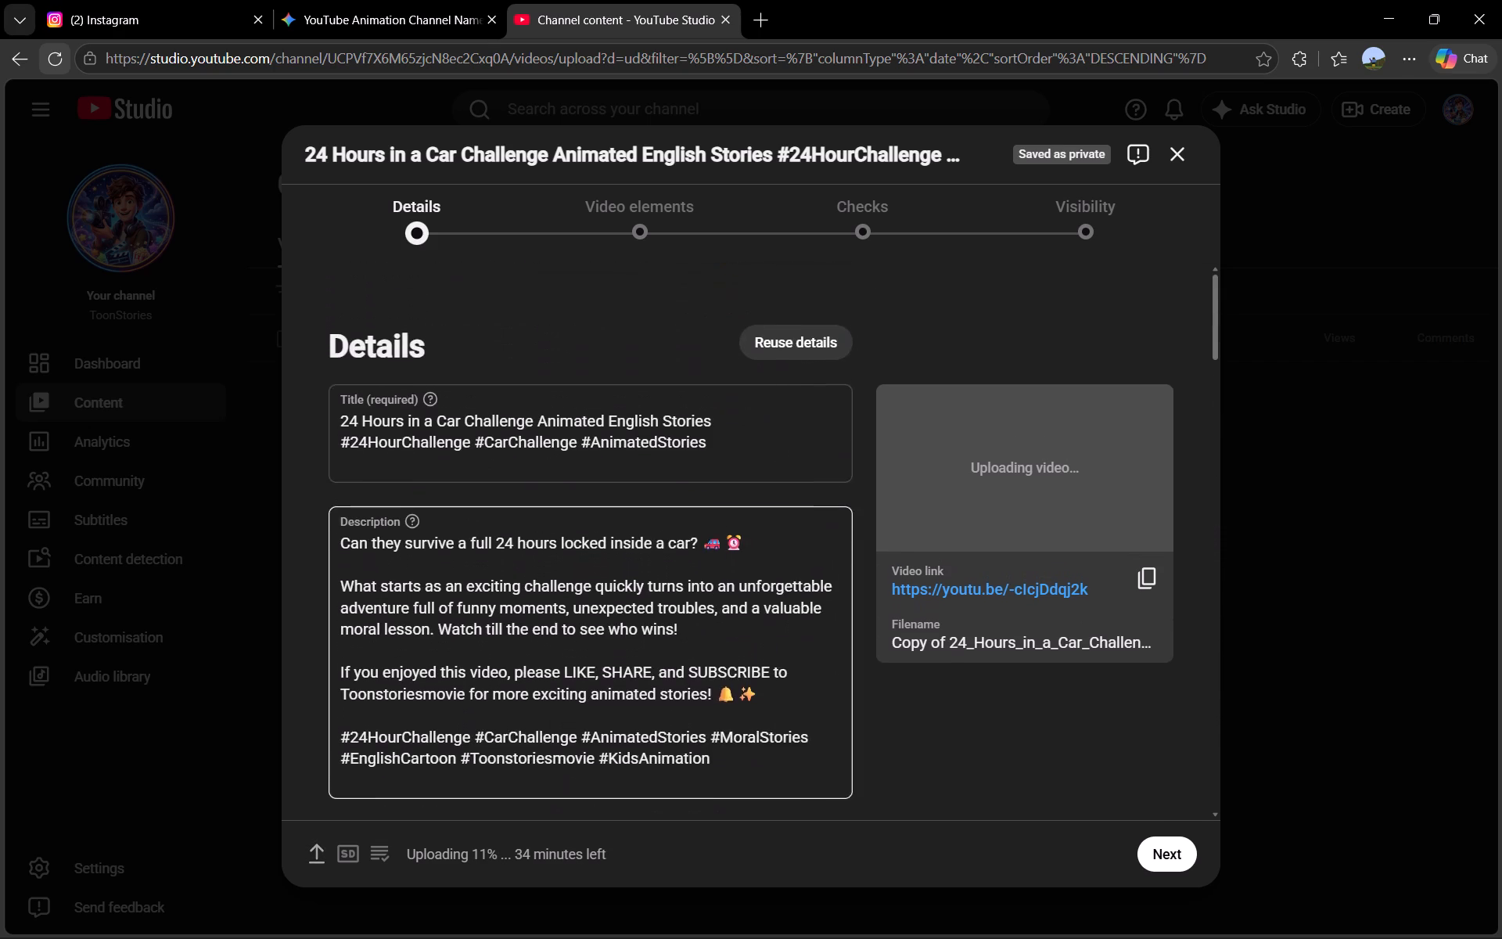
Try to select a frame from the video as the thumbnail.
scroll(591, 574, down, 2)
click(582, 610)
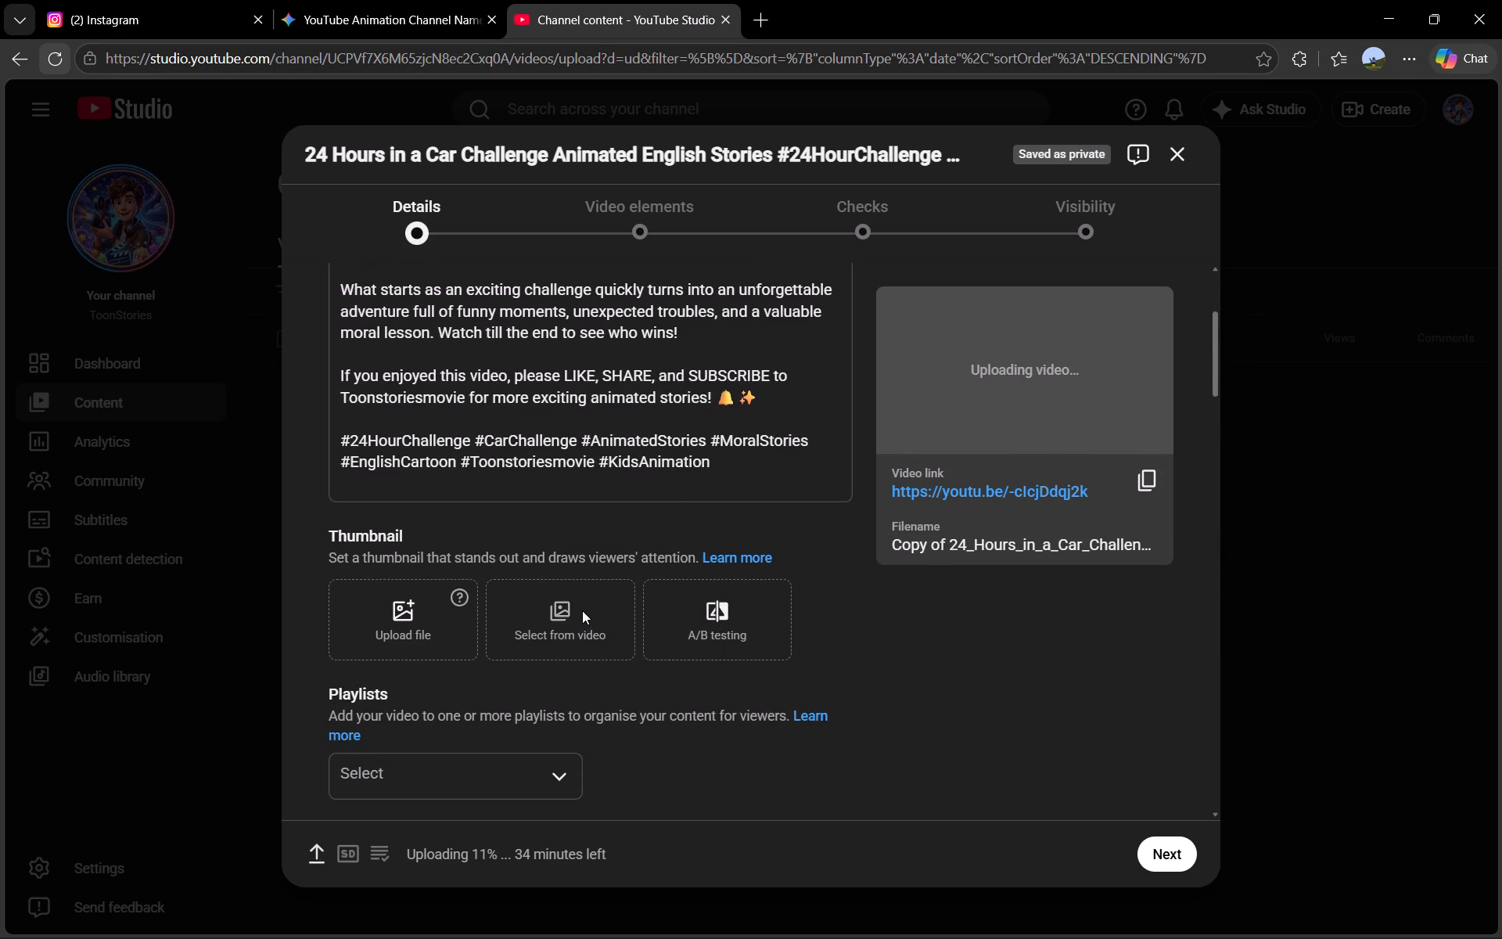
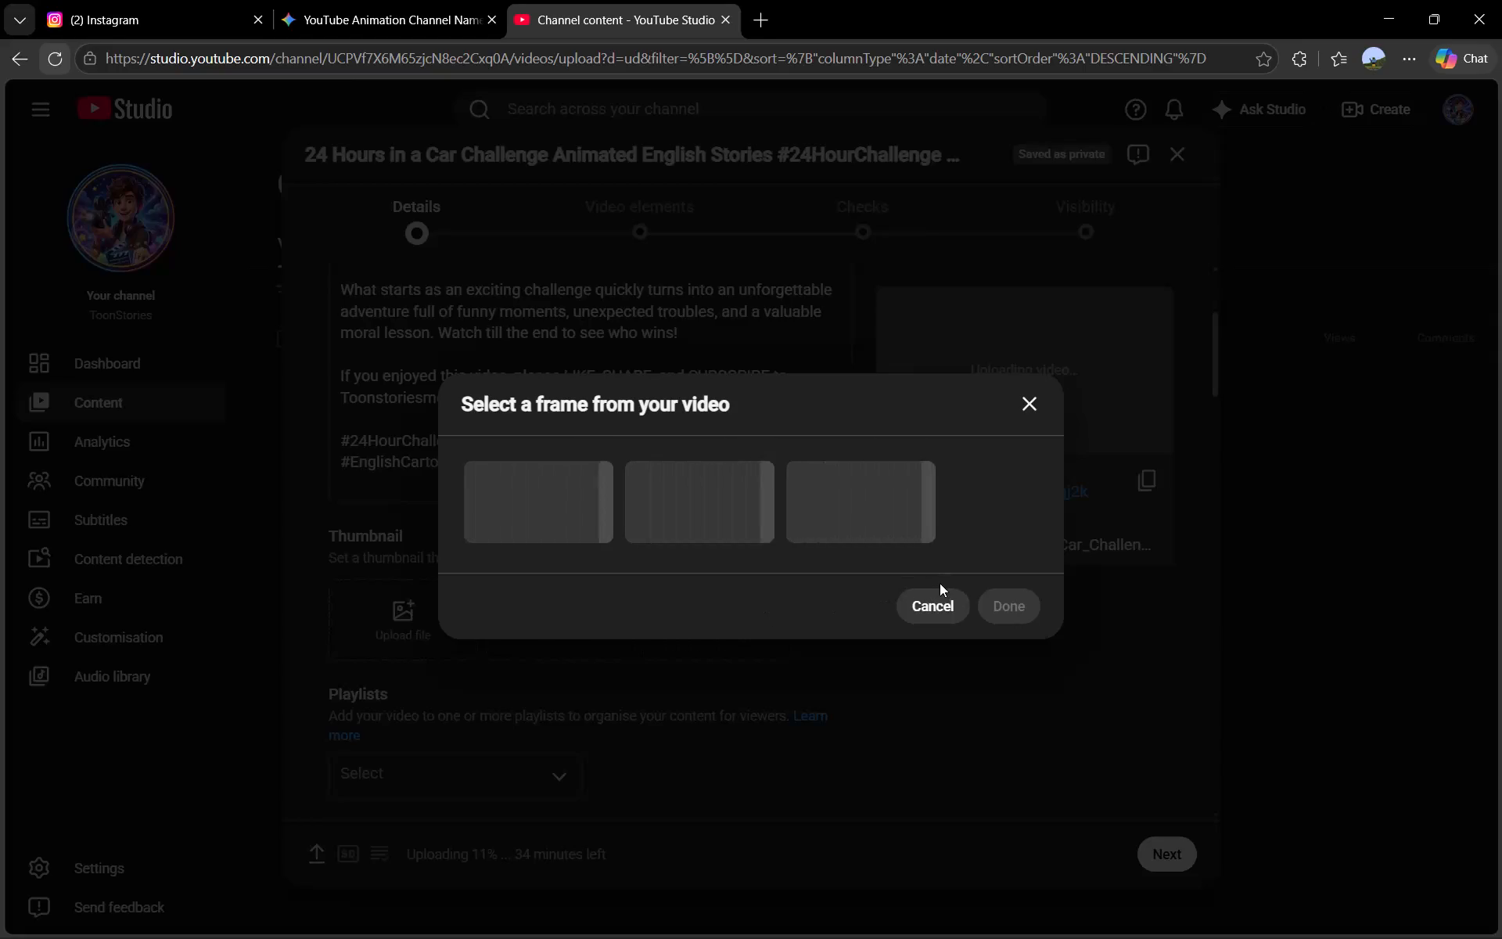
Cancel the thumbnail frame selection and reopen it to retry choosing a frame from the video.
click(936, 614)
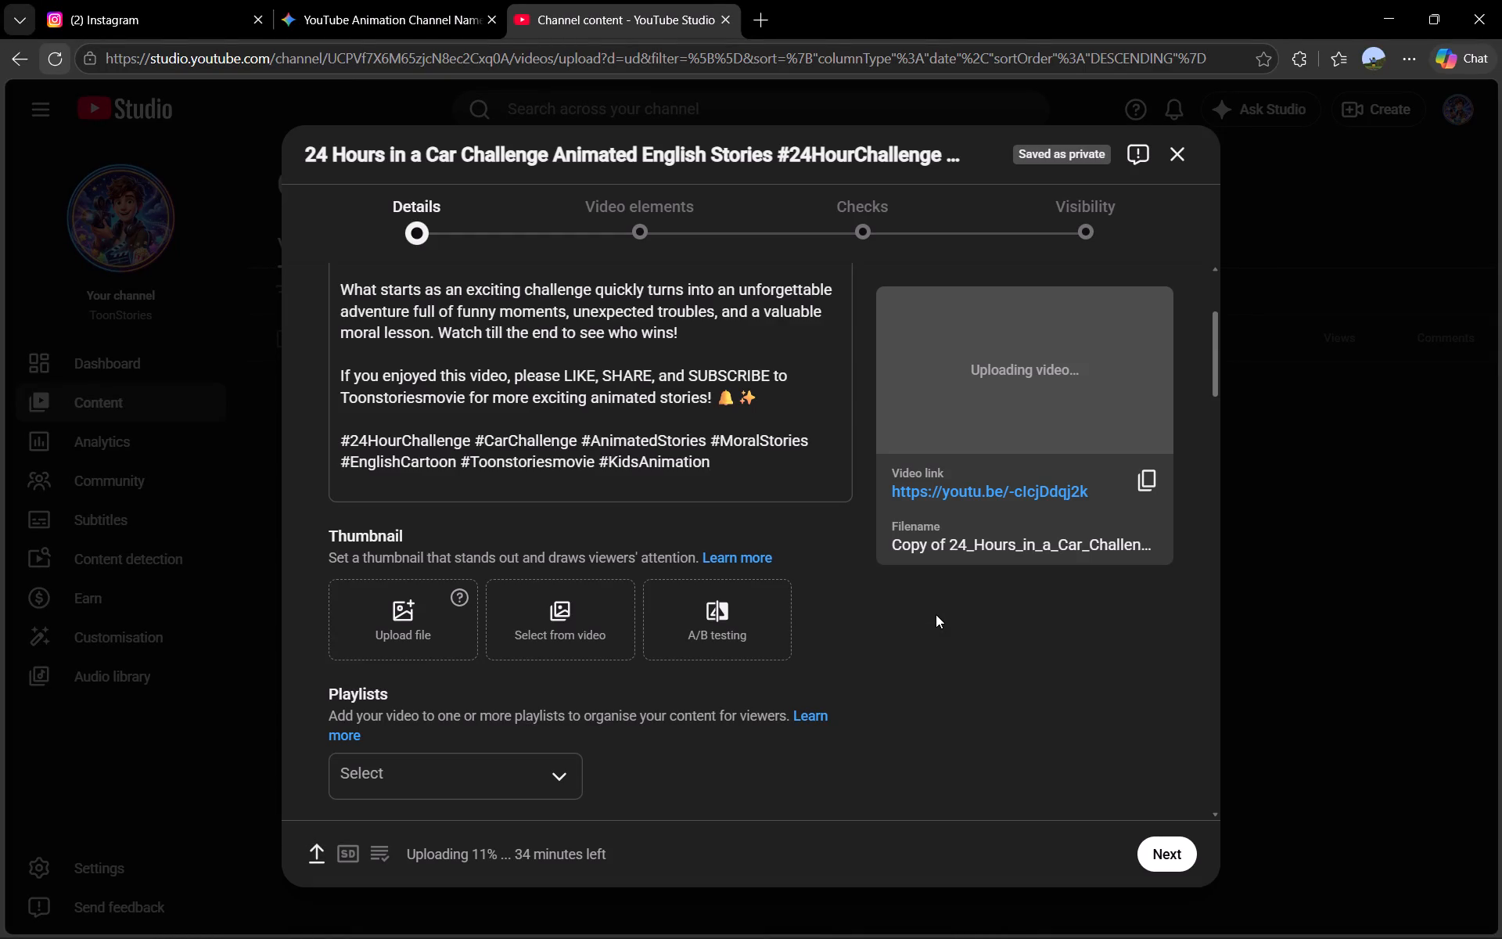
click(559, 628)
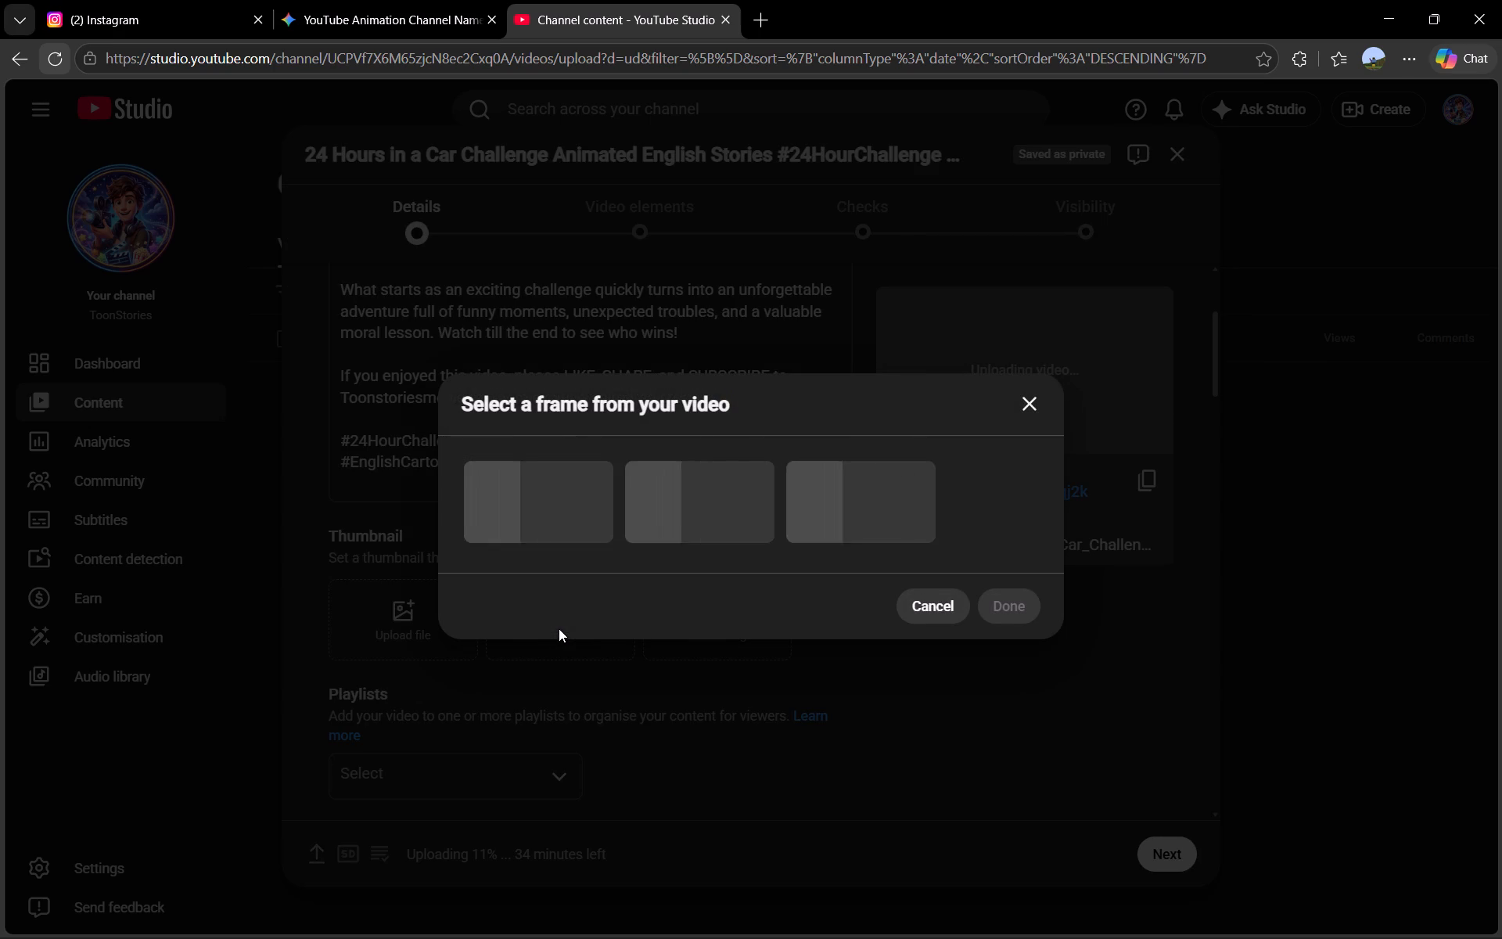
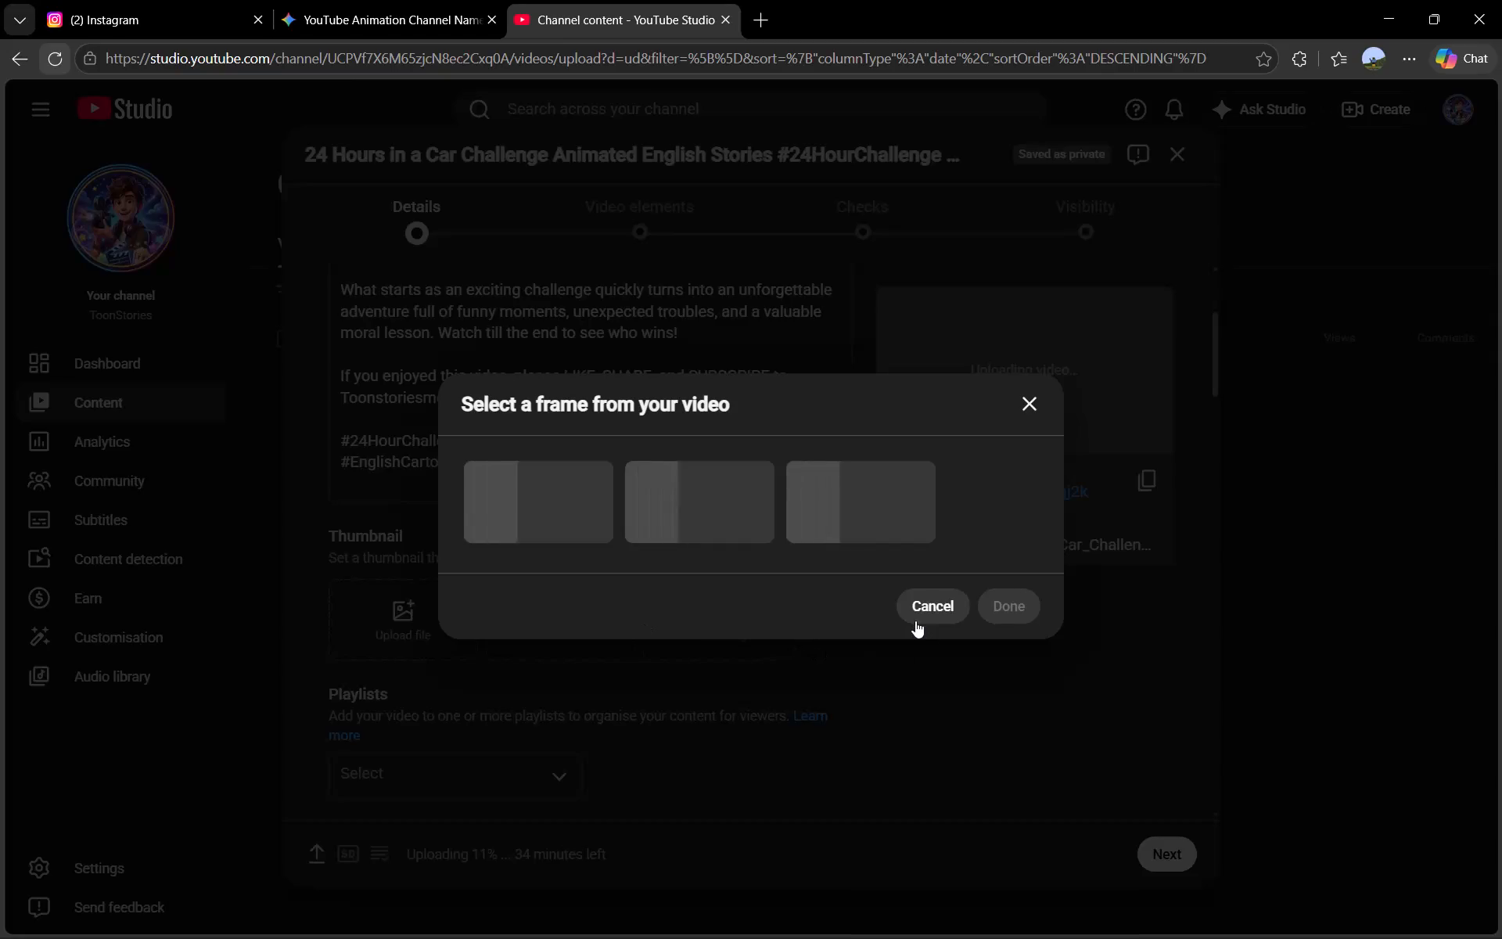
Cancel the thumbnail frame selection and advance past Video elements and Checks to the Visibility stage.
click(918, 606)
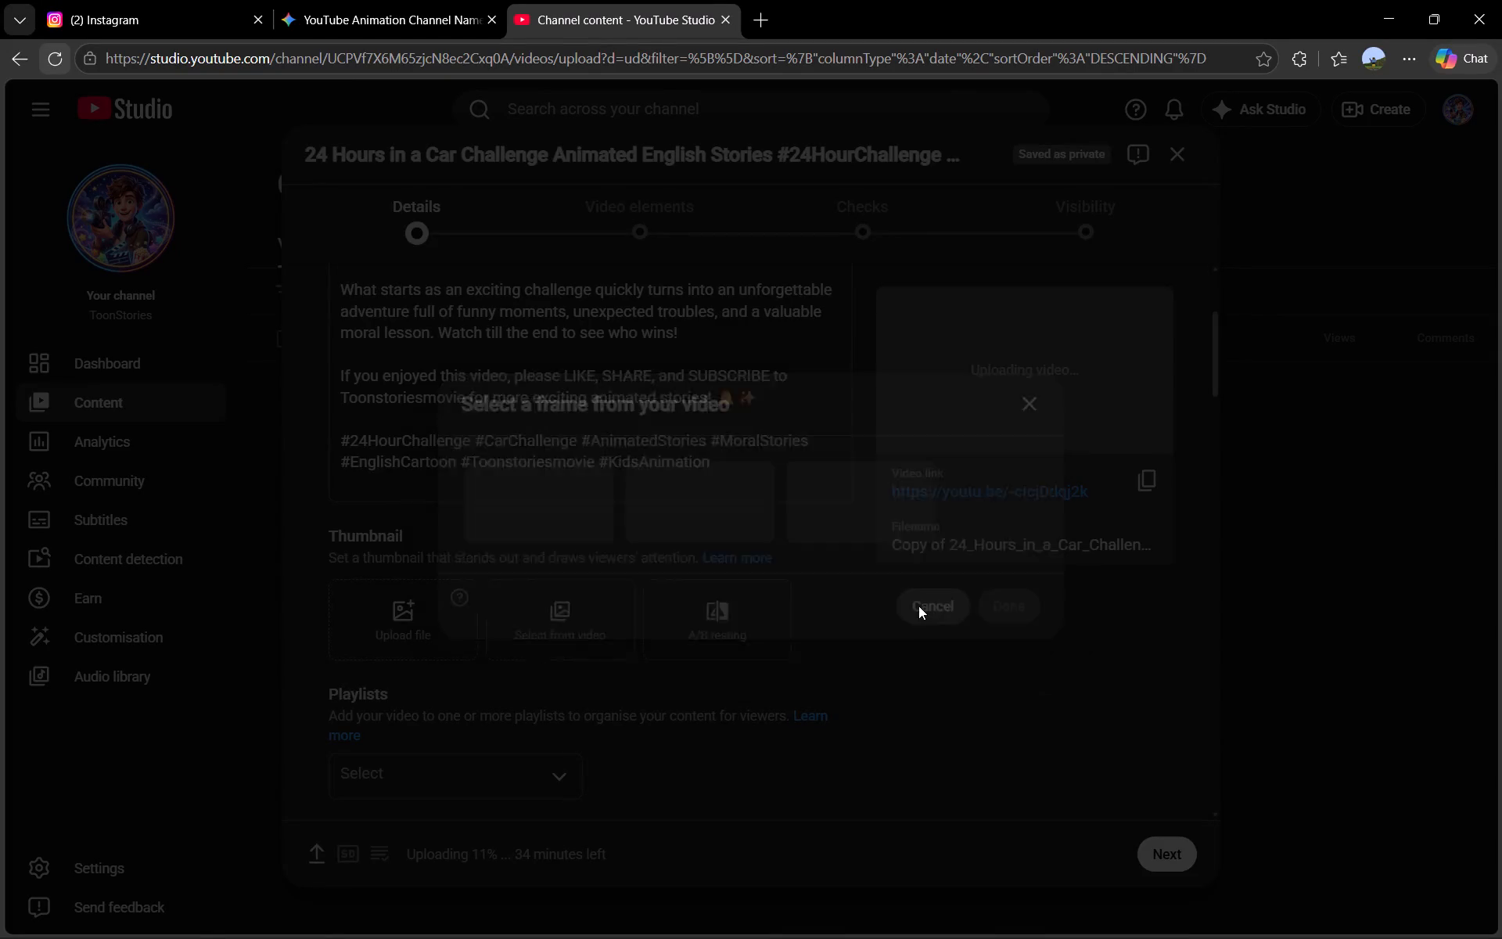
click(1161, 859)
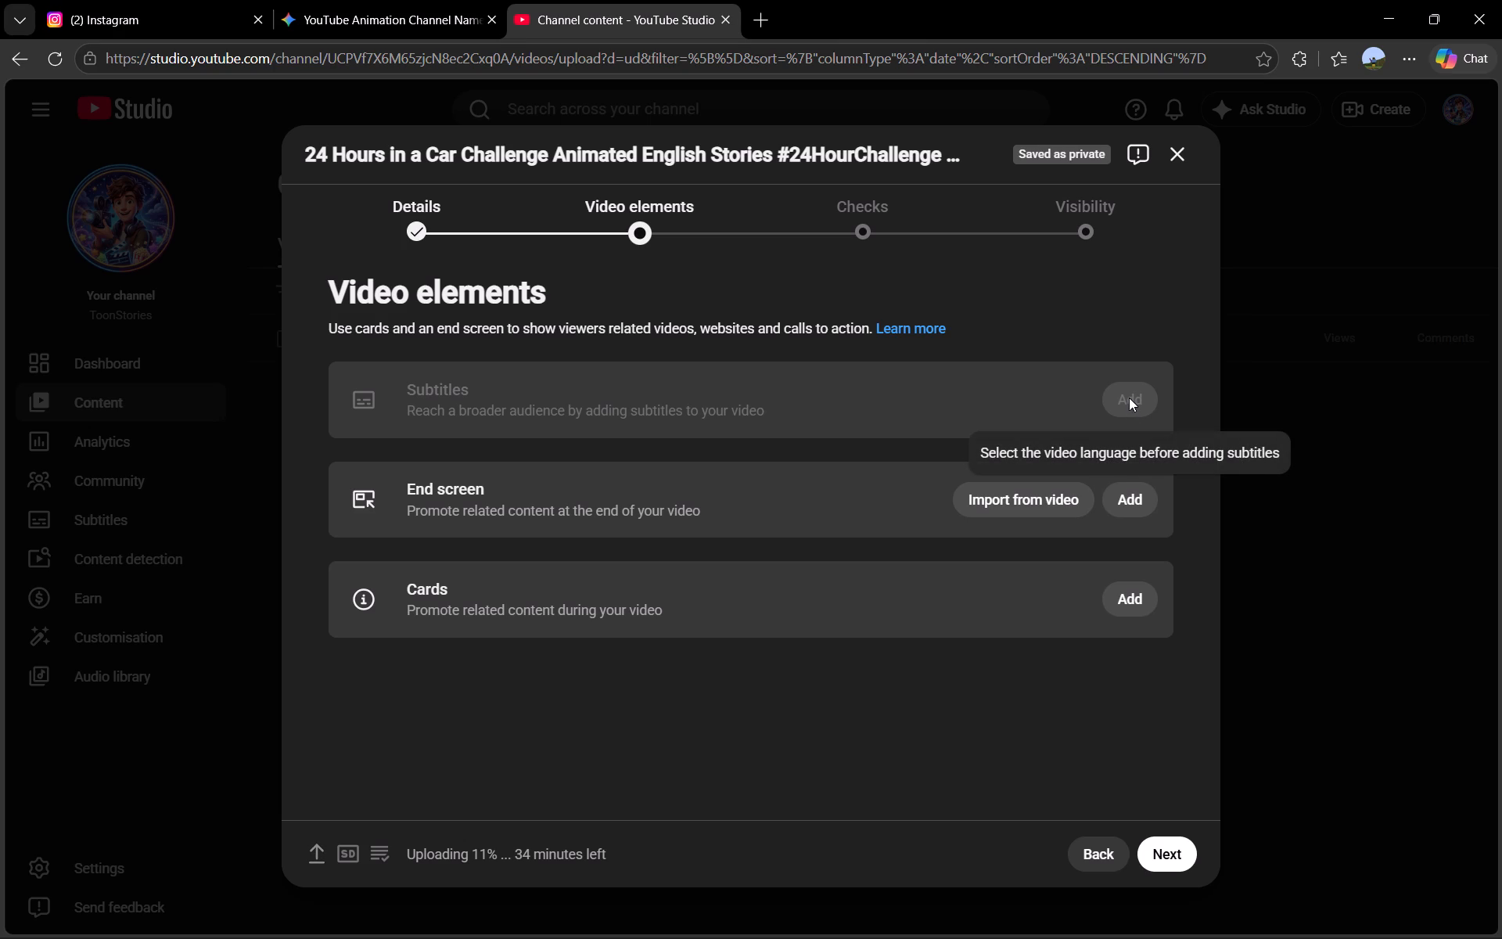
click(1169, 839)
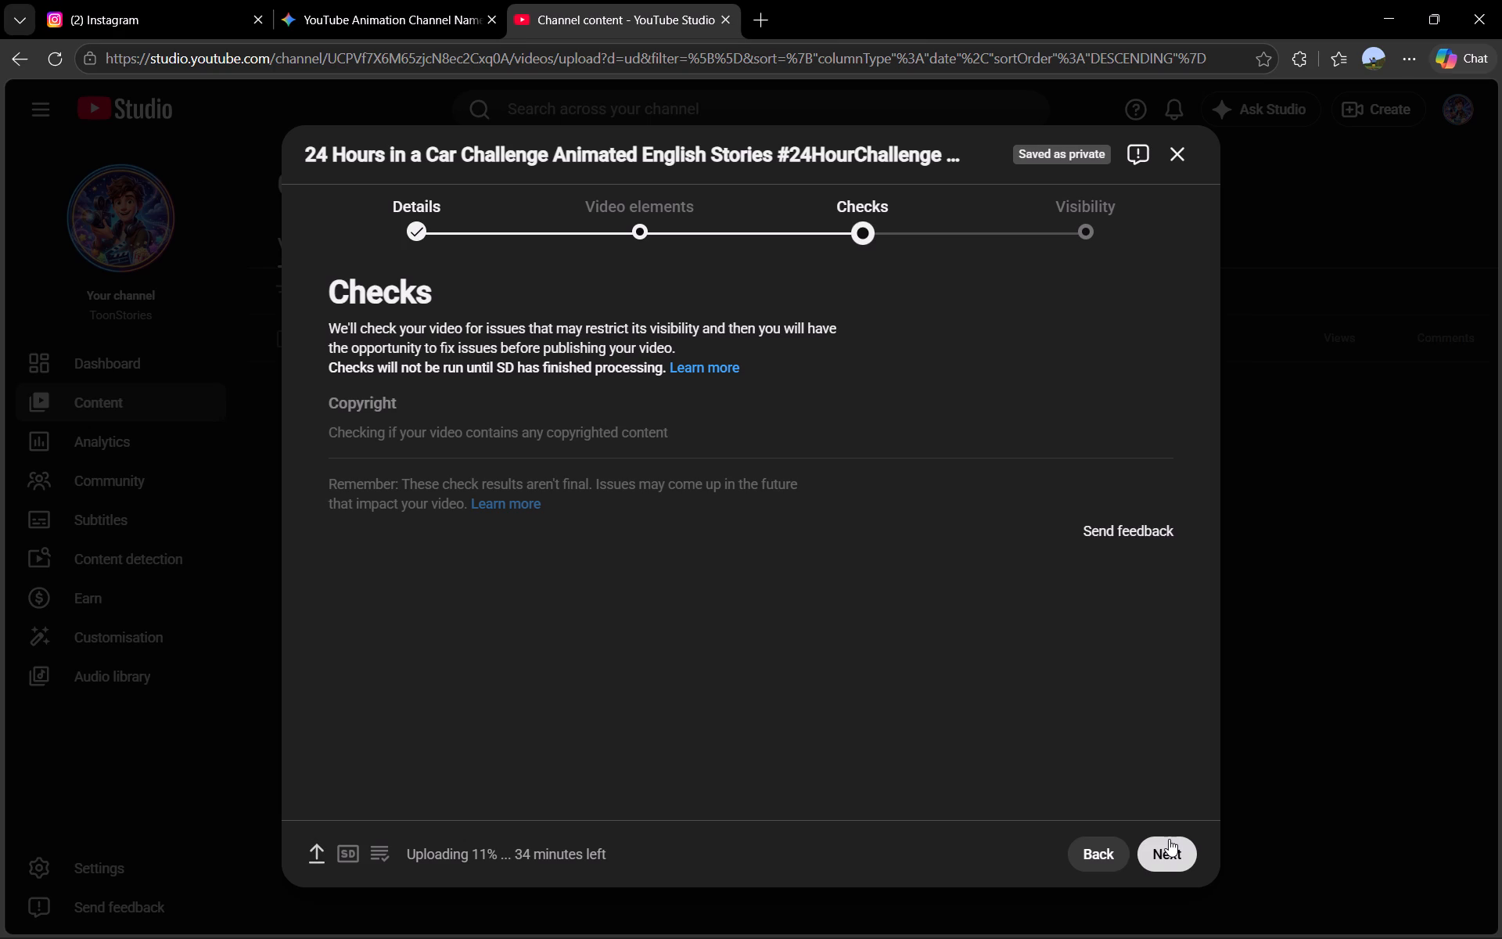
click(1169, 839)
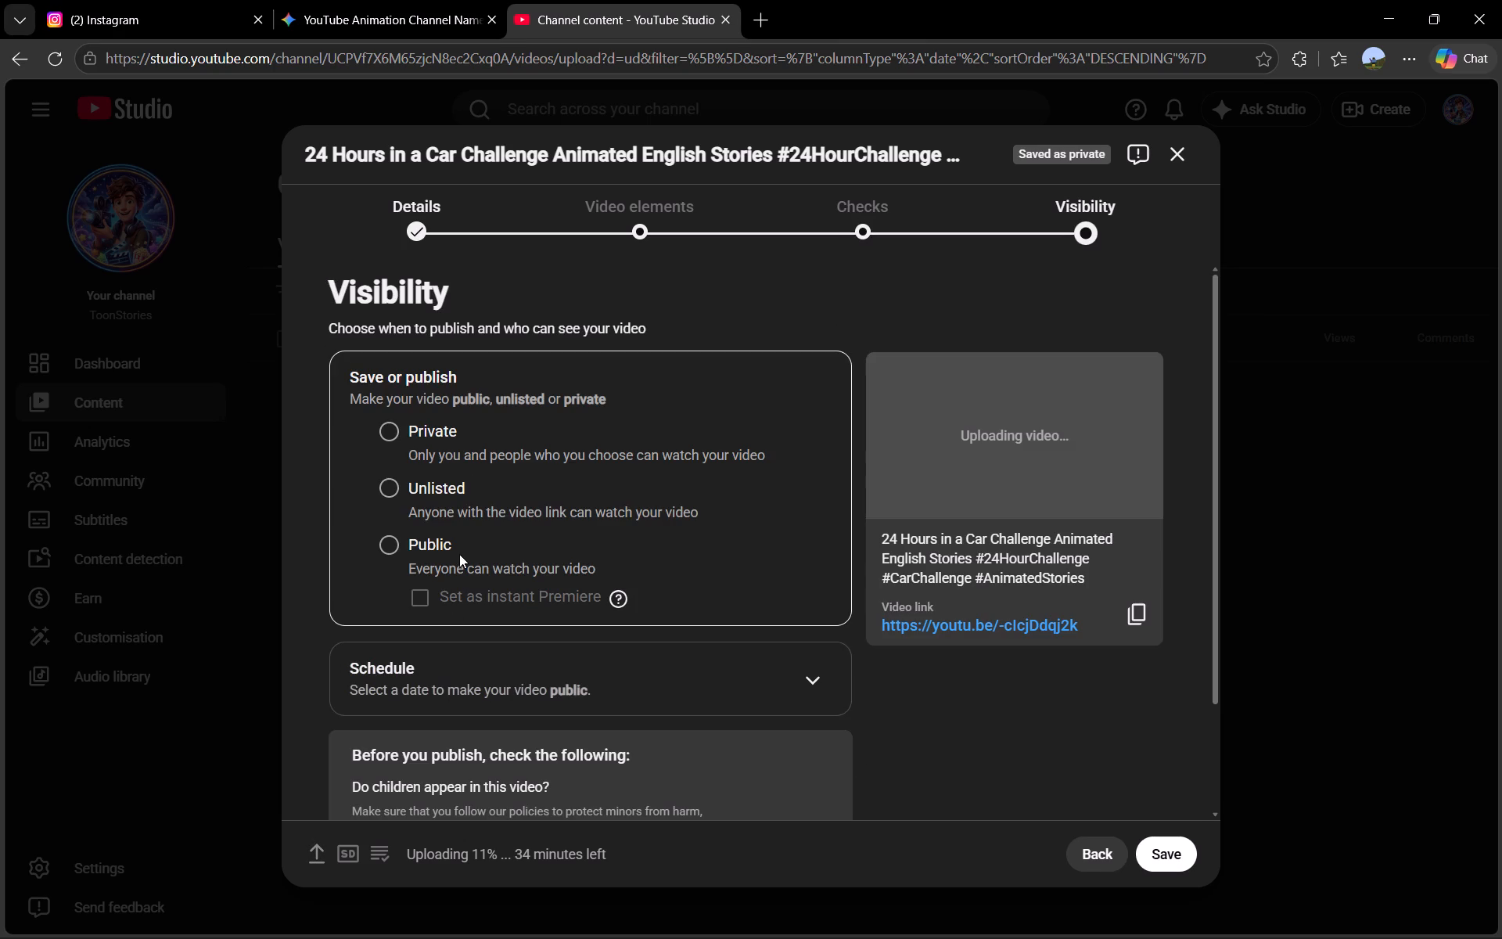
Schedule the video to become public on 1 Nov 2026 at 02:30.
click(390, 535)
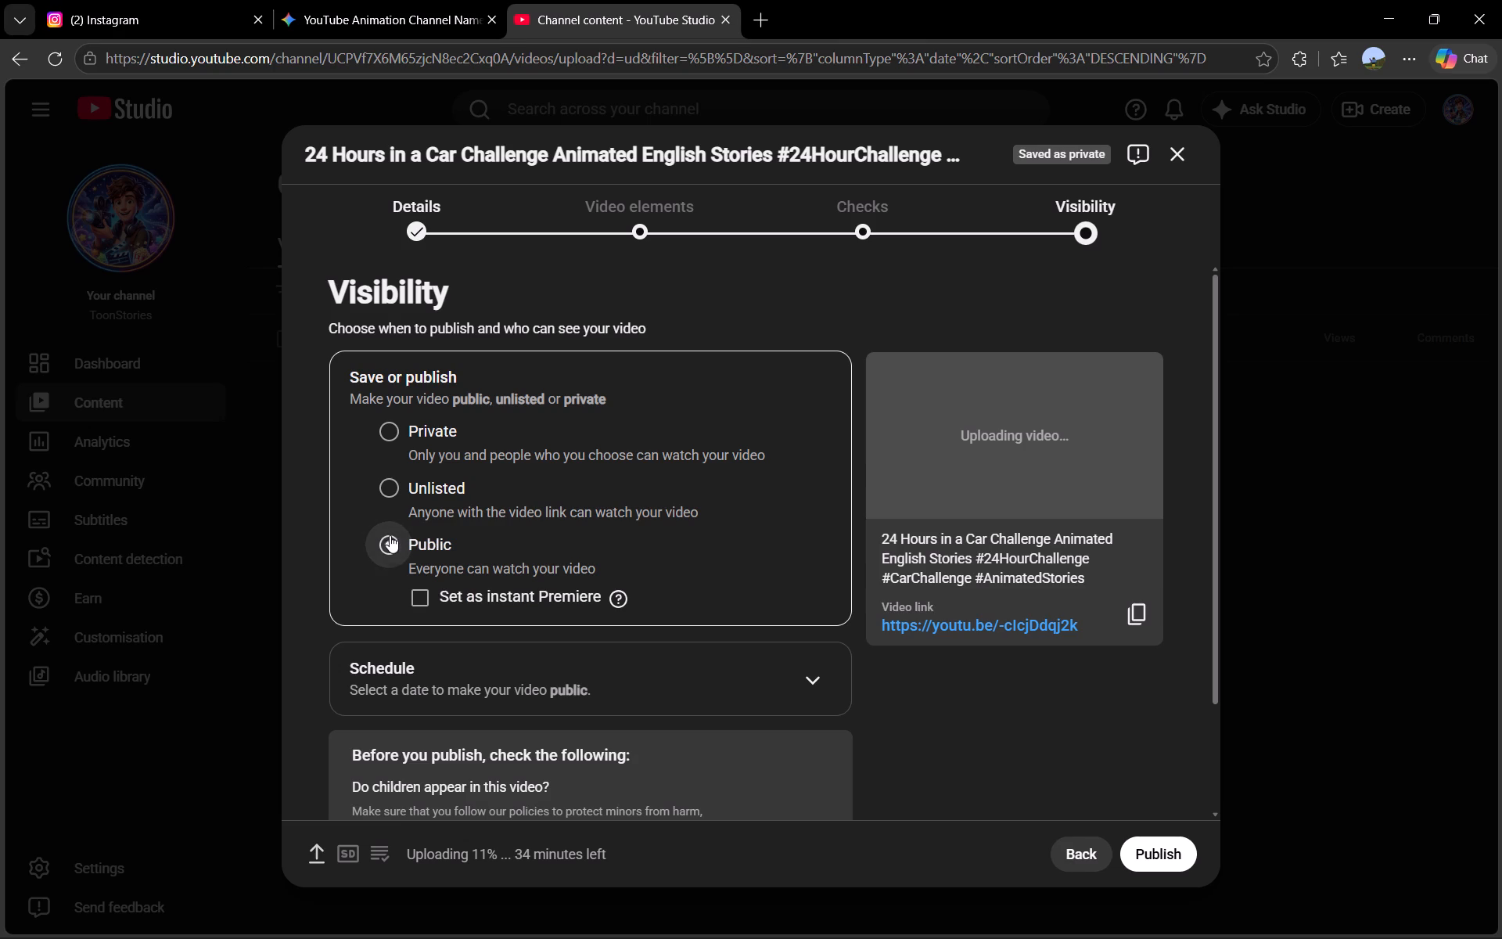
click(542, 692)
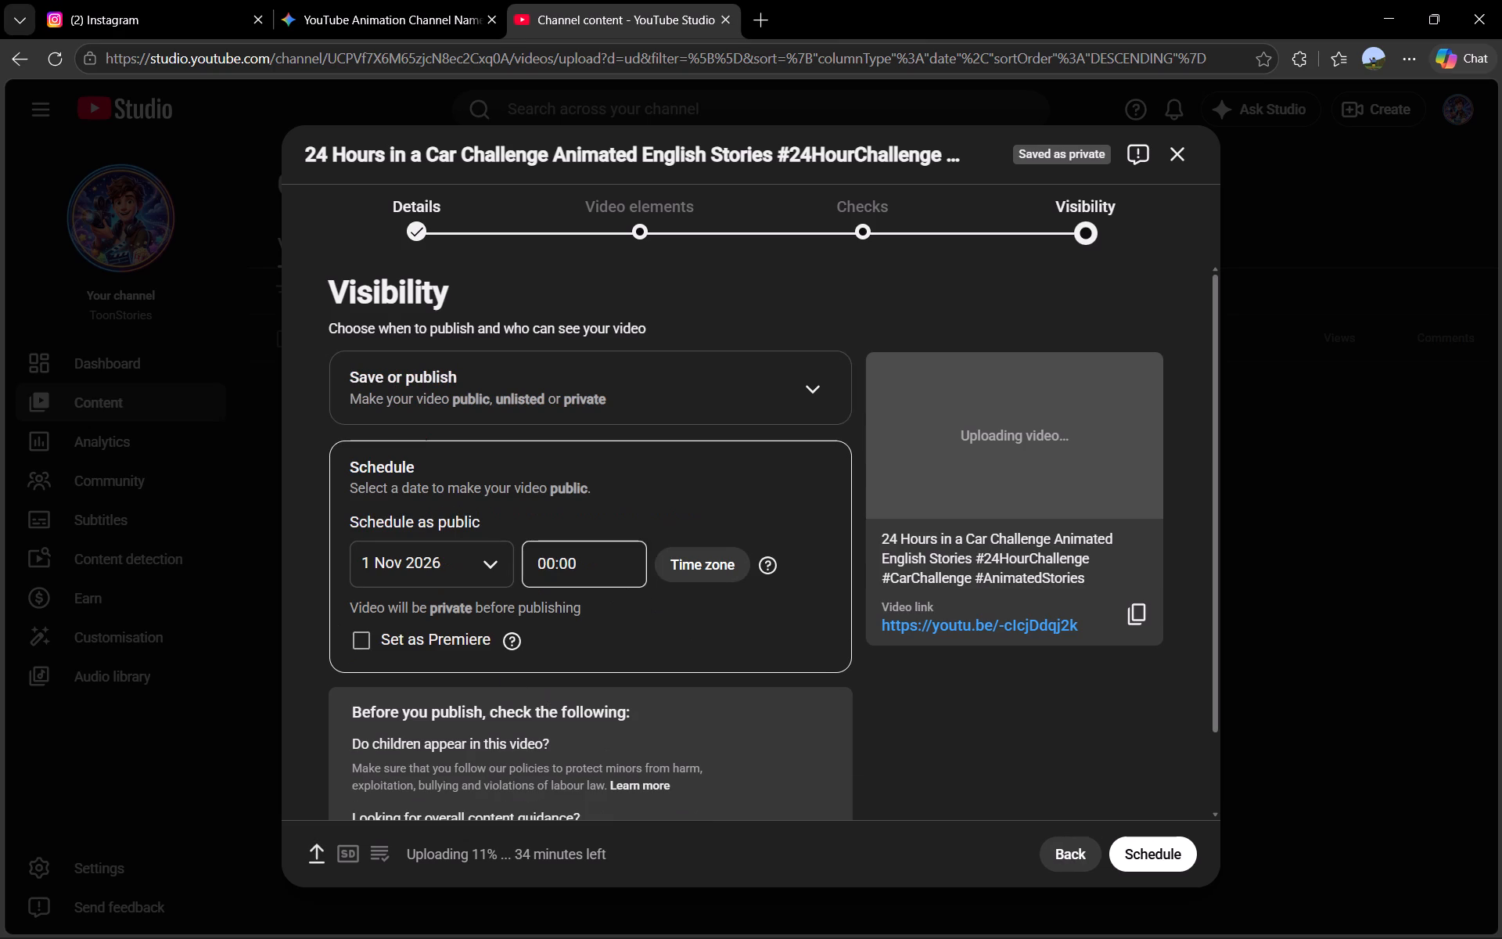
click(613, 562)
scroll(609, 676, down, 4)
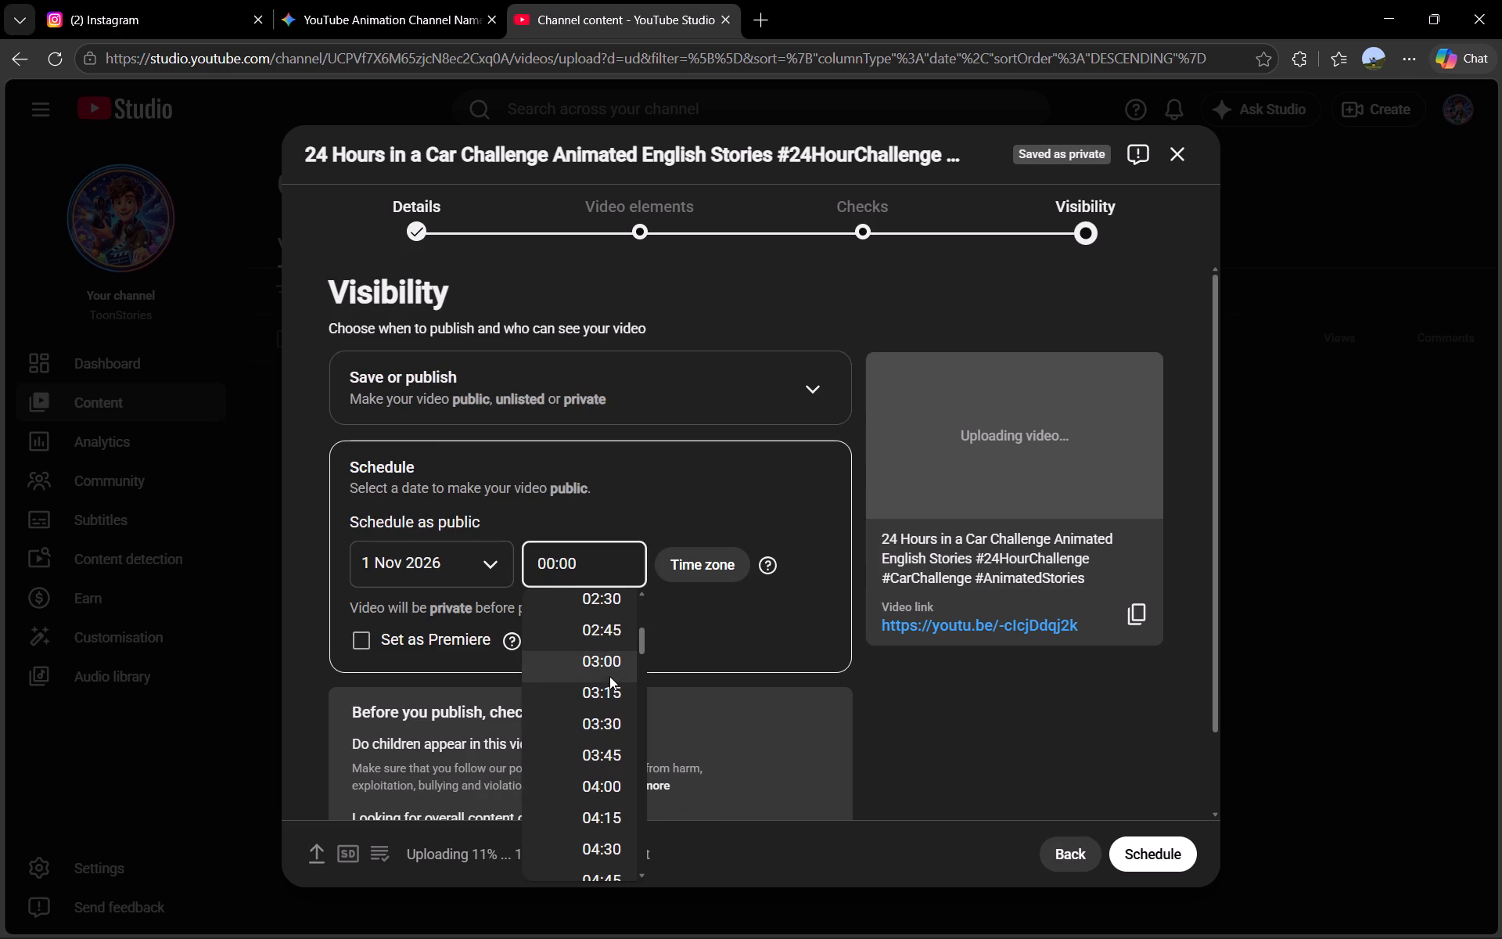
click(600, 607)
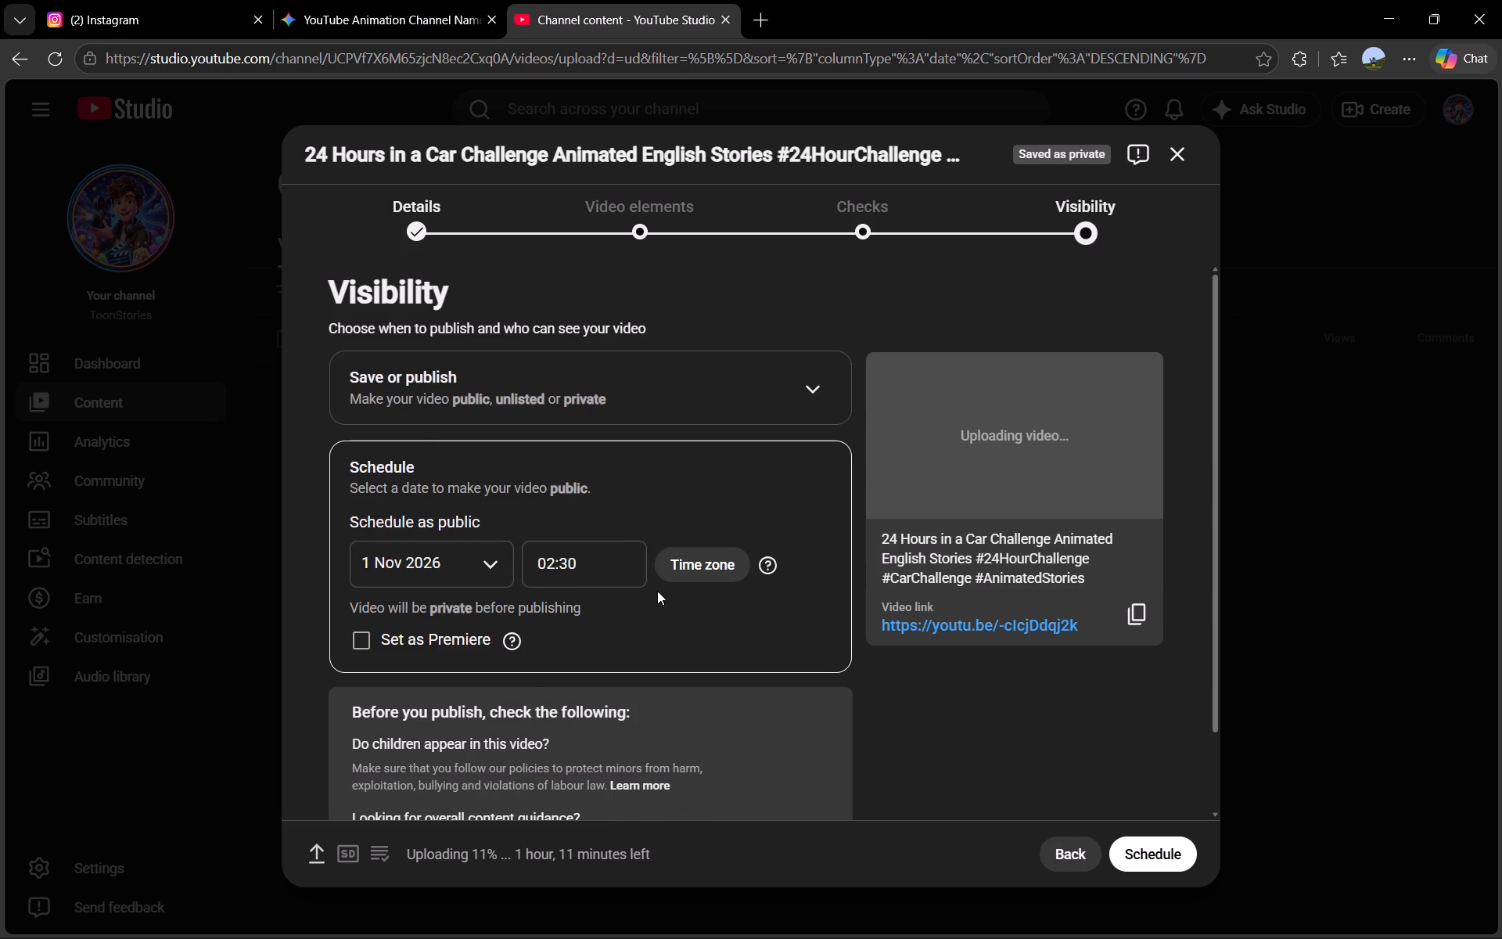
scroll(626, 642, down, 5)
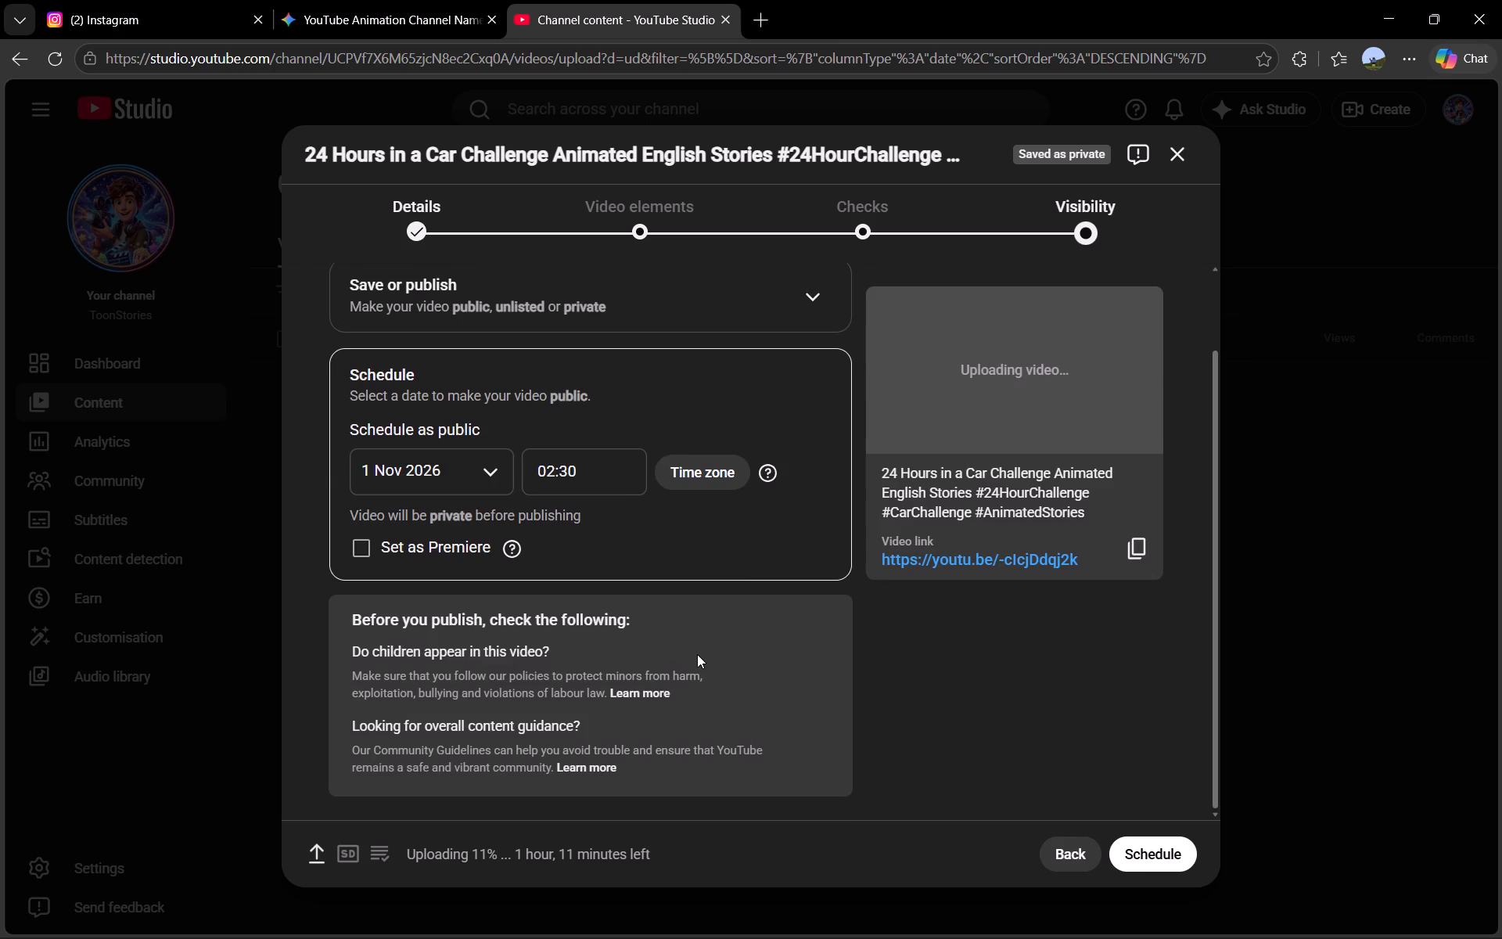
scroll(697, 654, up, 5)
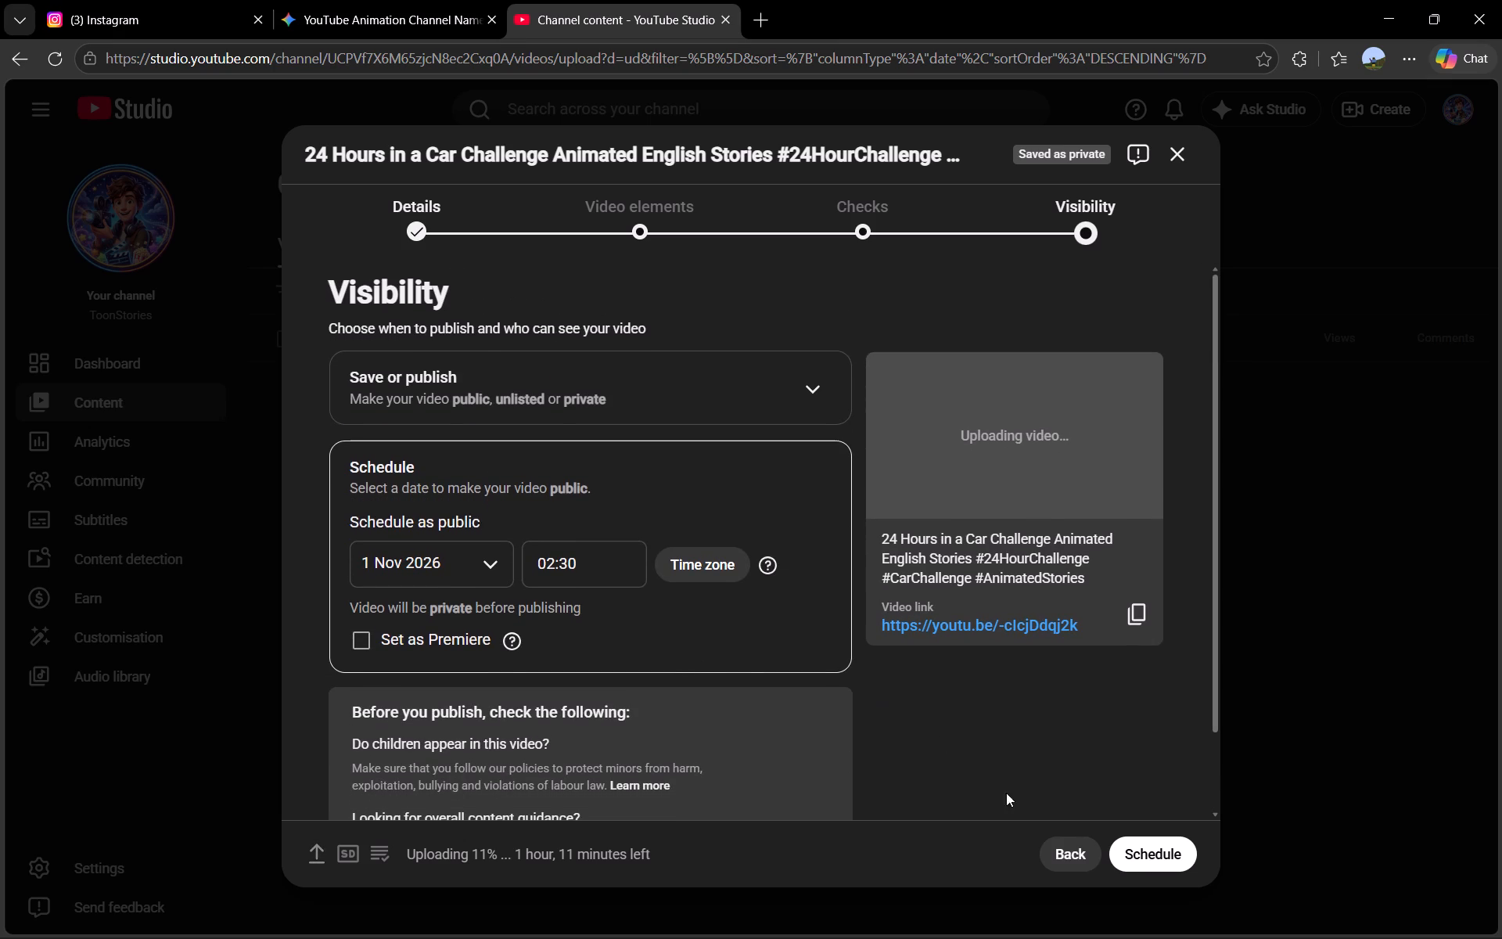
click(1147, 855)
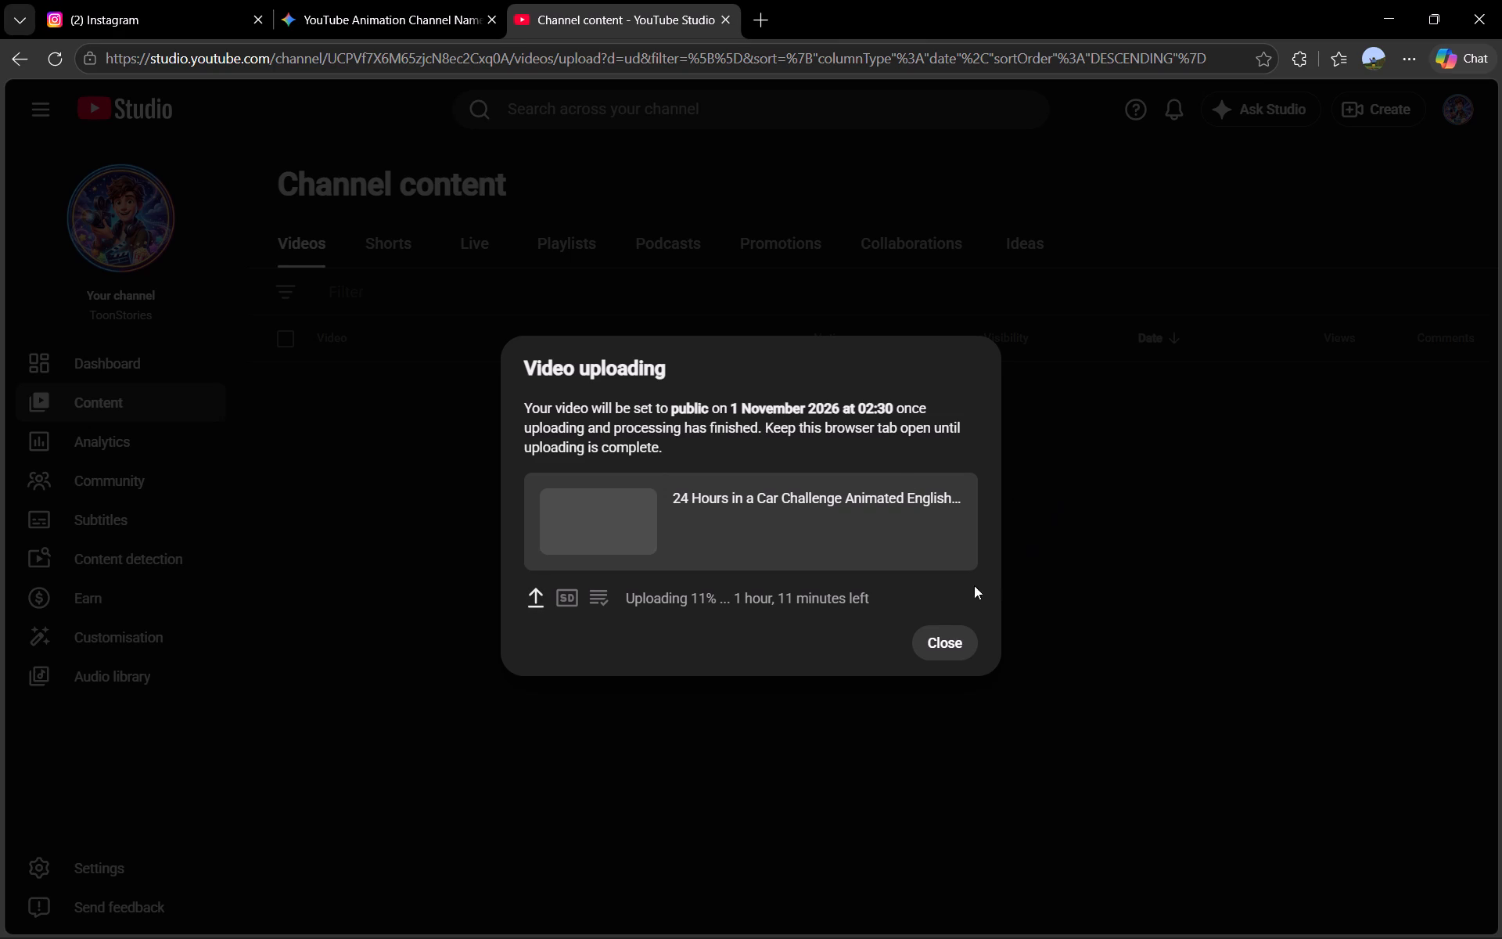
Dismiss the video uploading summary to return to the channel content list.
click(944, 630)
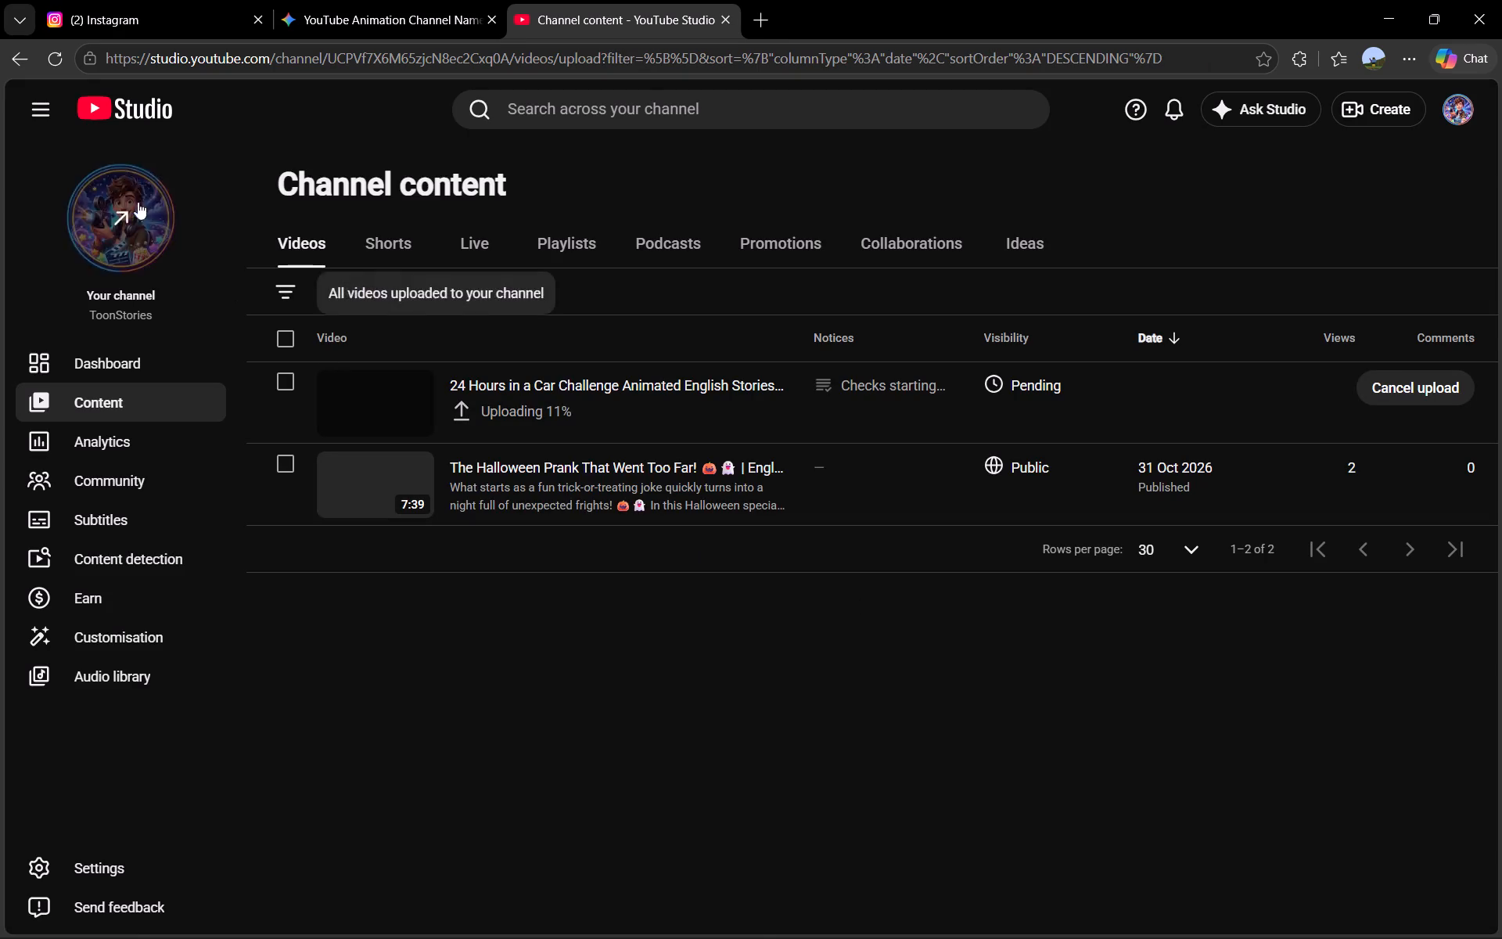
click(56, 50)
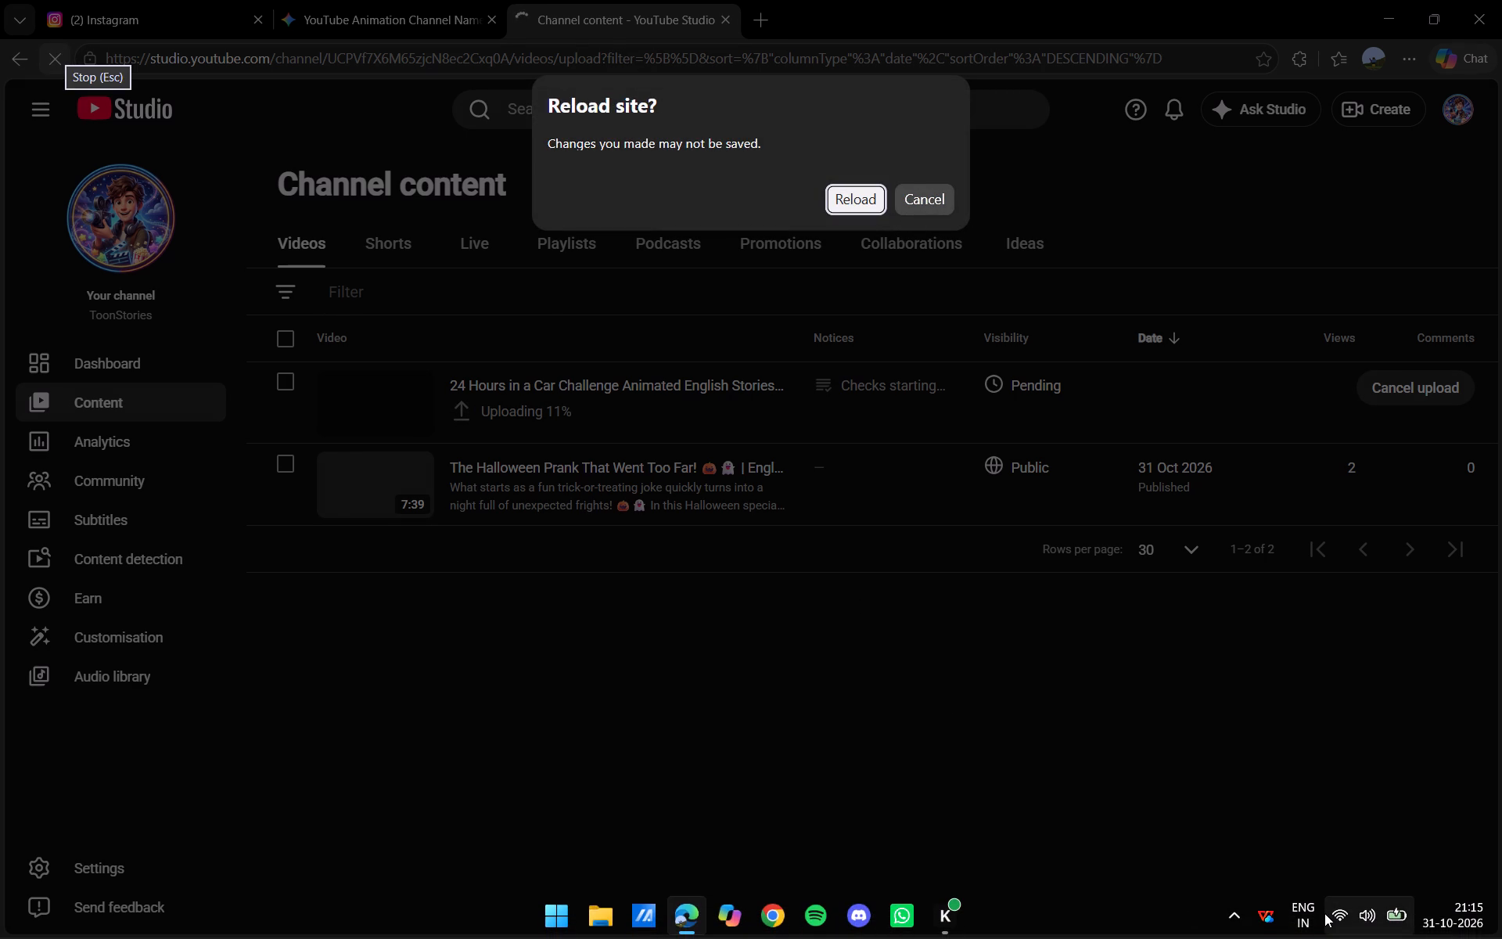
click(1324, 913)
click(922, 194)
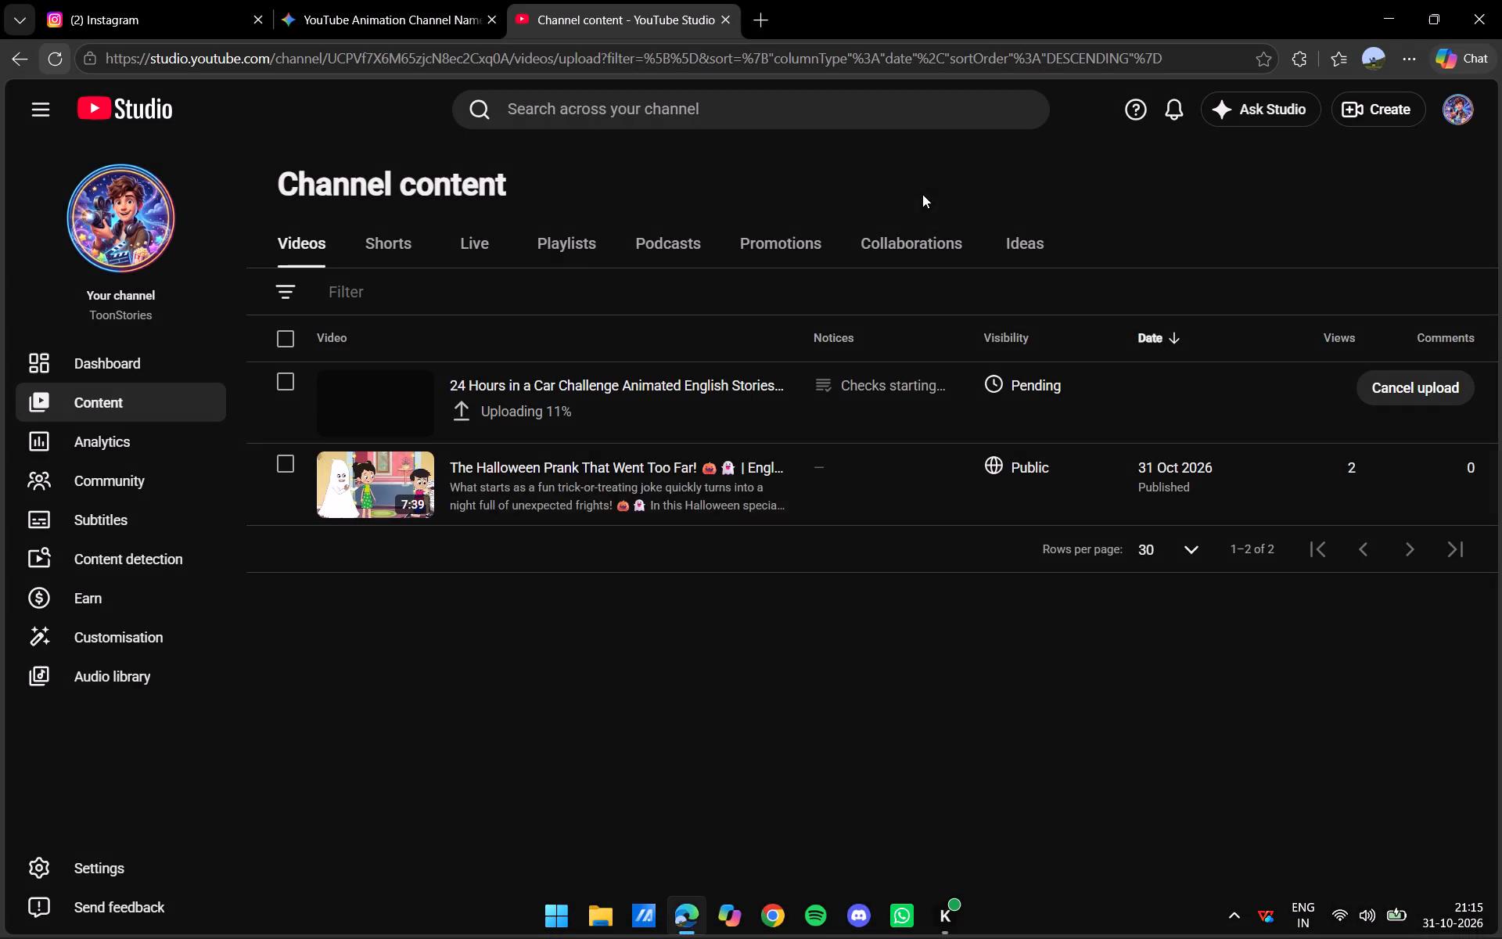
Switch the computer's Wi-Fi connection to the comeonbaby5G network.
click(1339, 914)
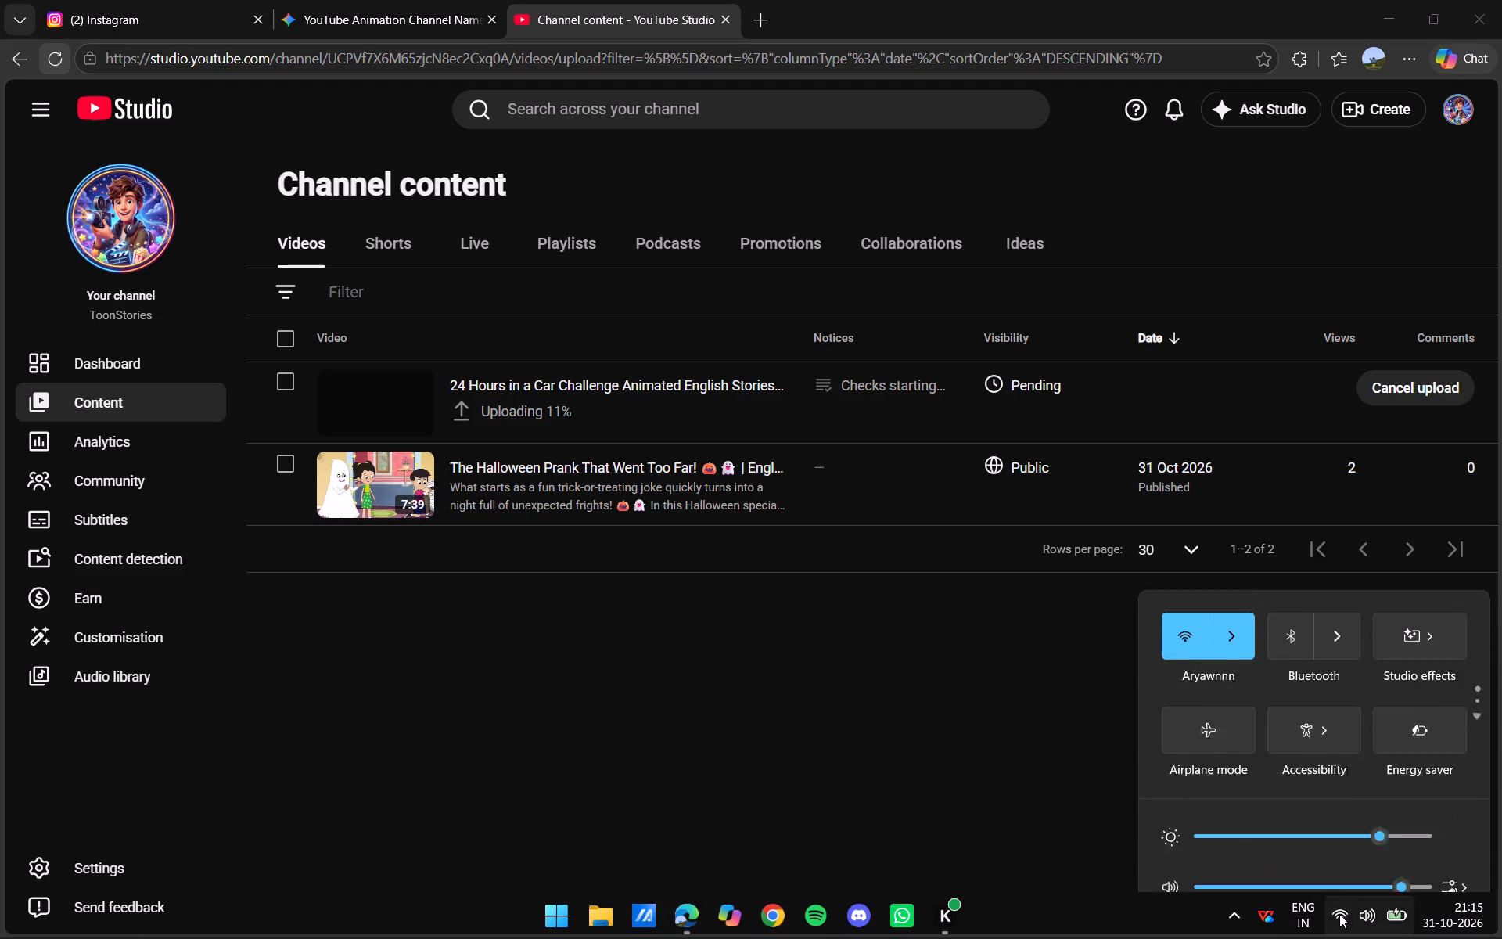
click(1227, 552)
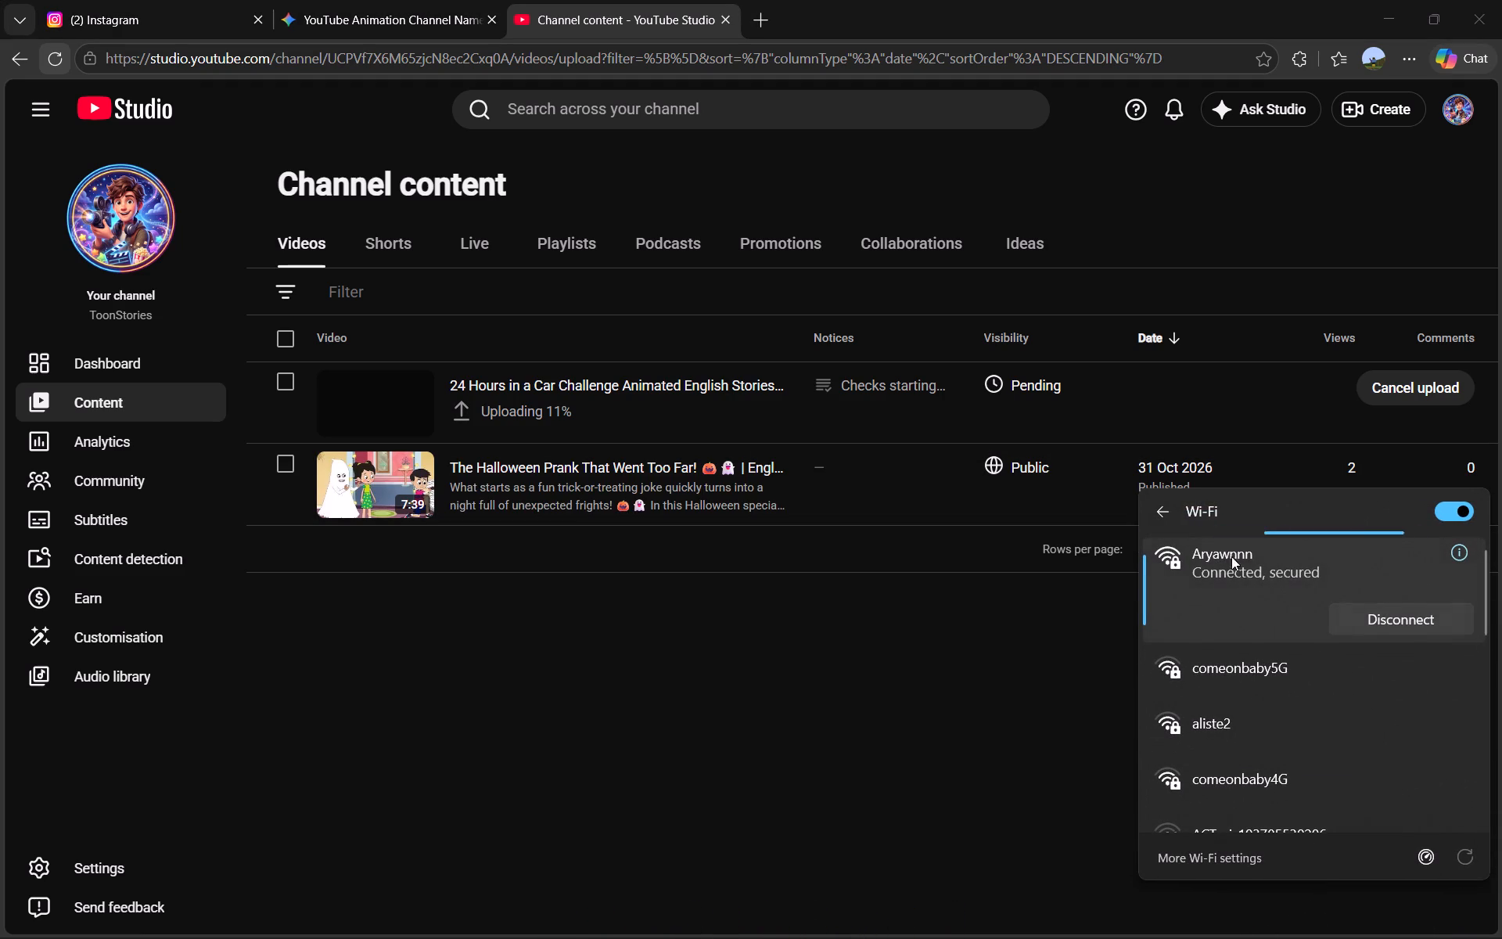
click(1274, 671)
click(1370, 711)
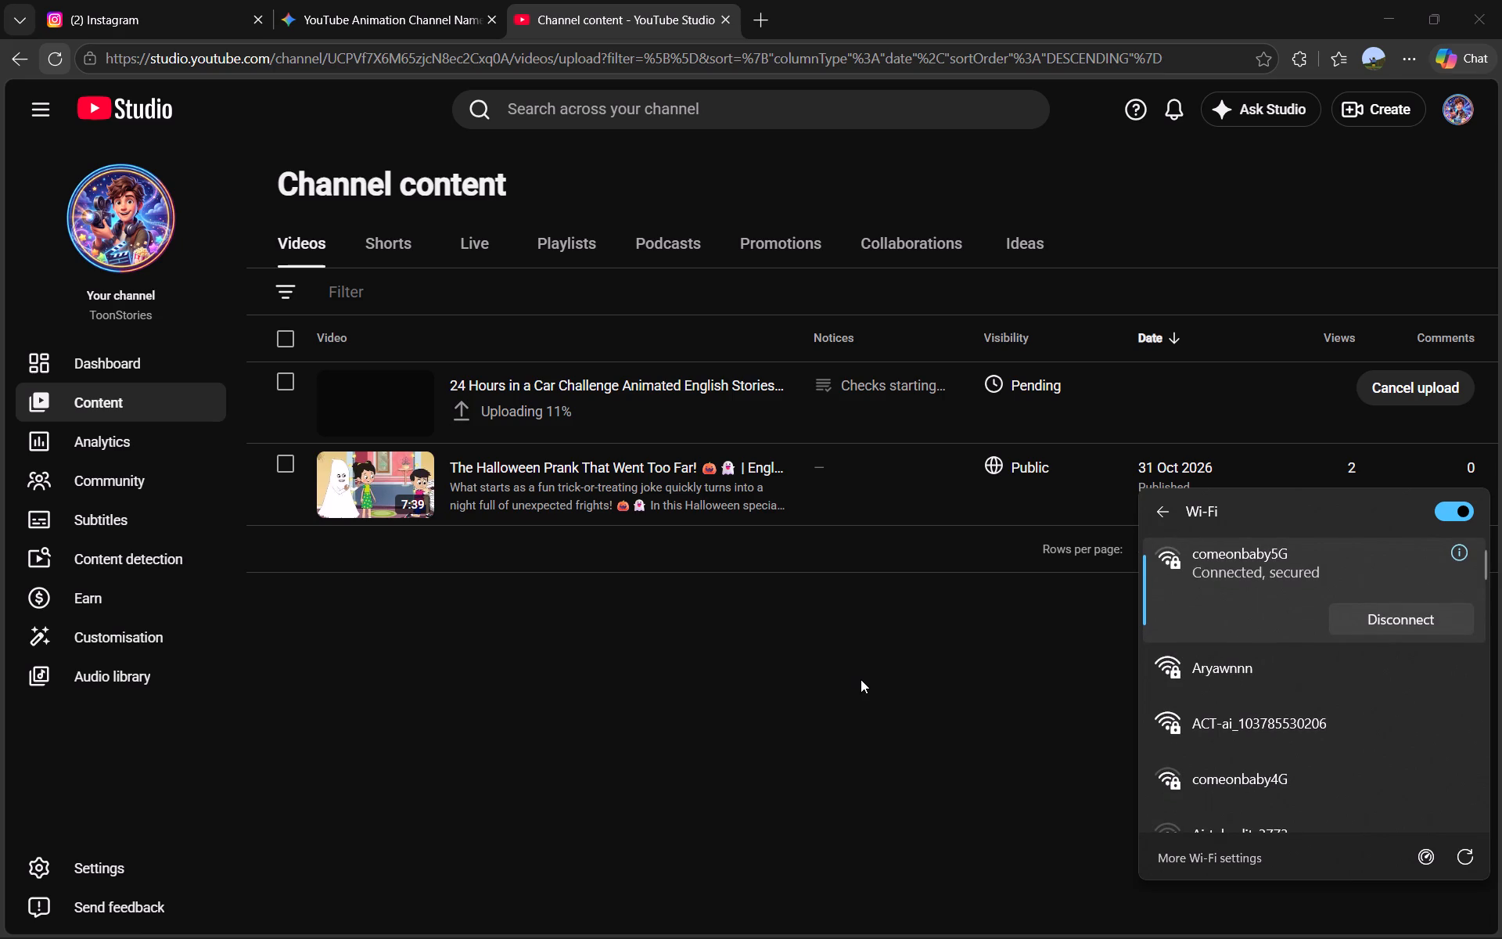
click(650, 660)
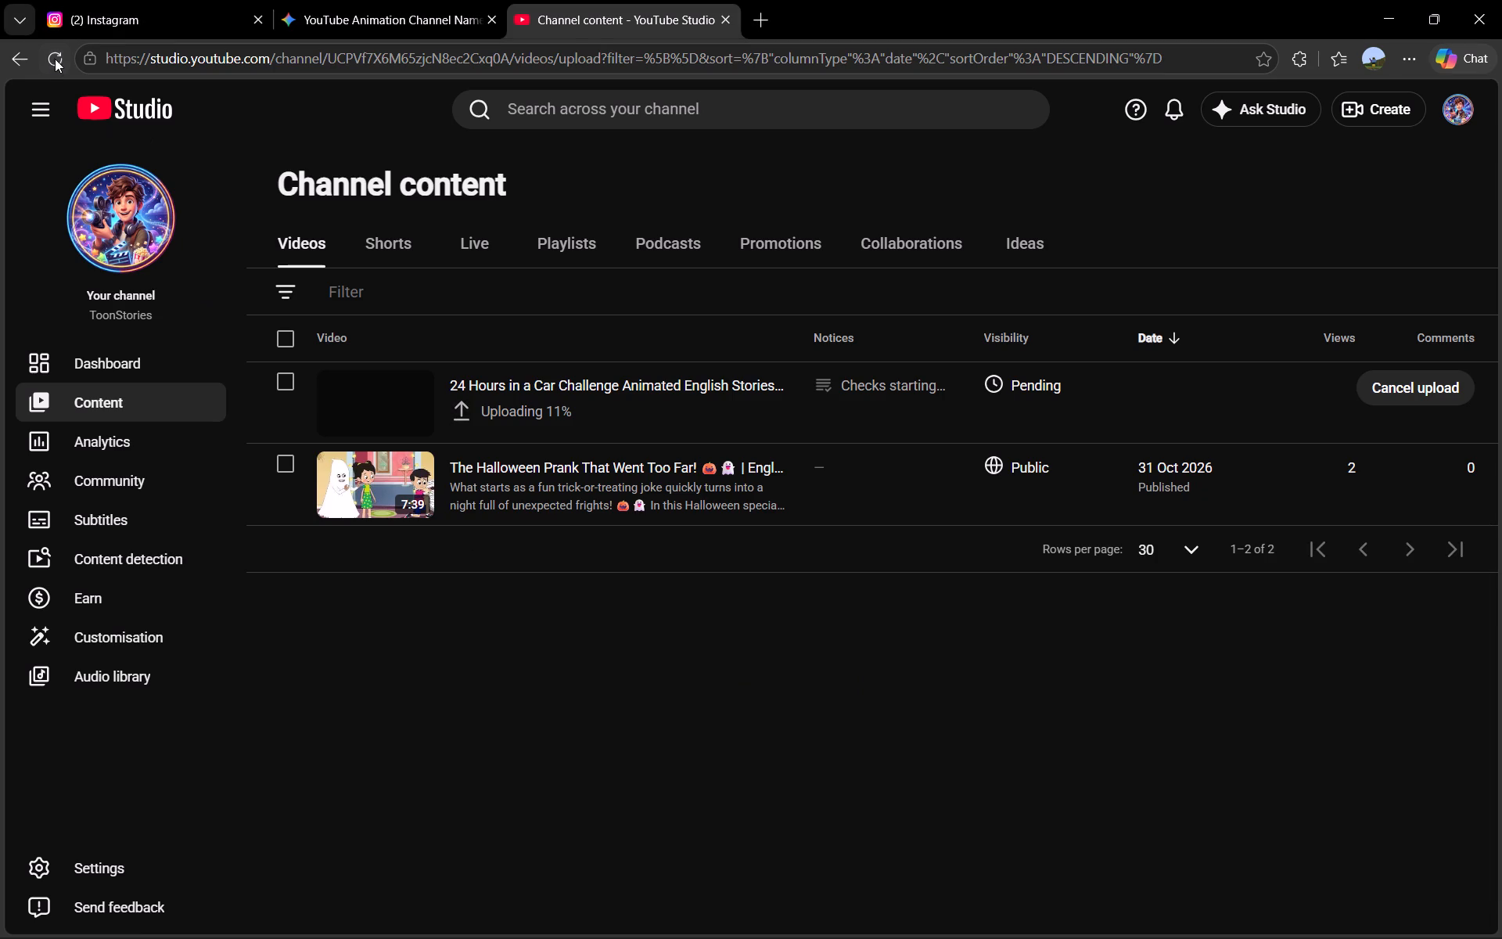
Reload the Channel content page, accepting that unsaved changes may be lost.
click(54, 58)
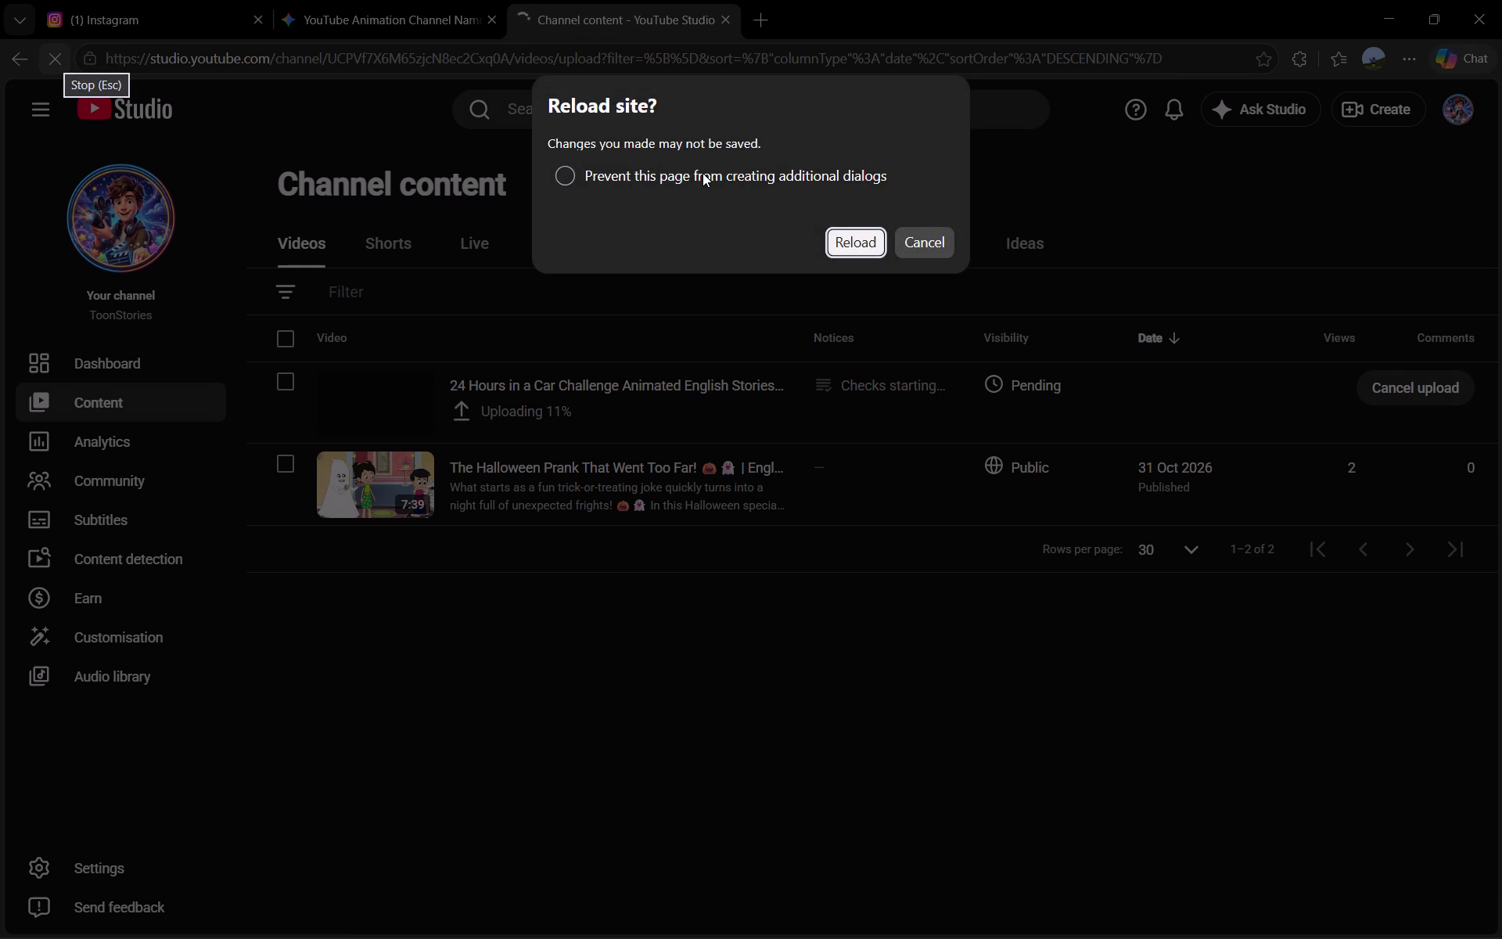
click(857, 259)
click(850, 241)
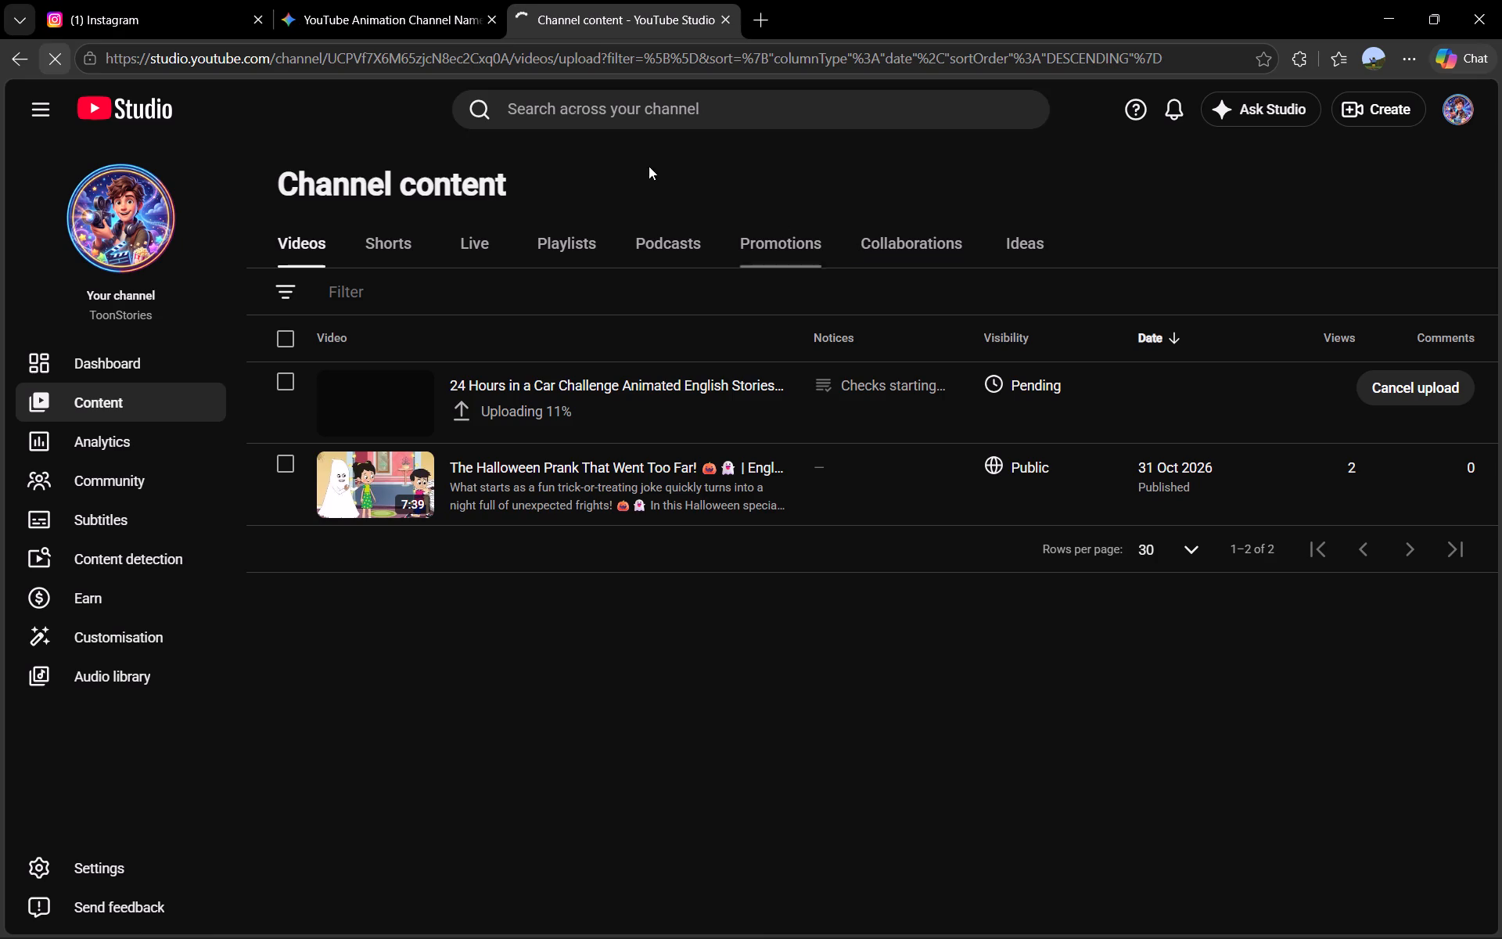
Close the Gemini chat about the YouTube animation channel name.
click(493, 18)
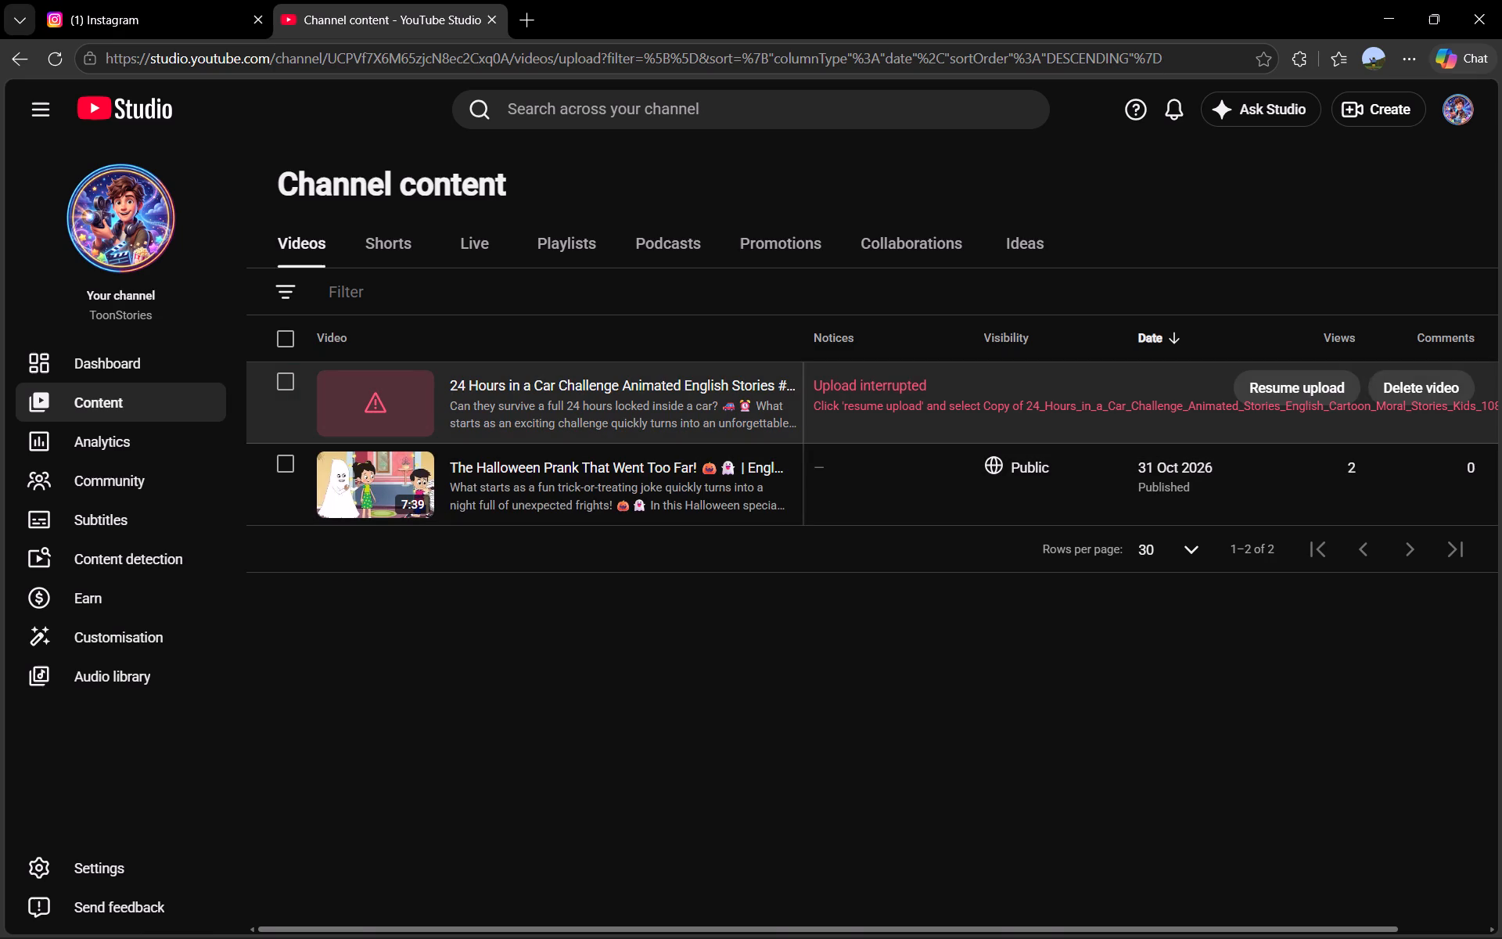
Resume the interrupted 24 Hours in a Car Challenge upload using its "Copy of 24_Hours_in_a_Car_Challenge" MP4 file from Downloads, keeping the upload running.
click(1330, 387)
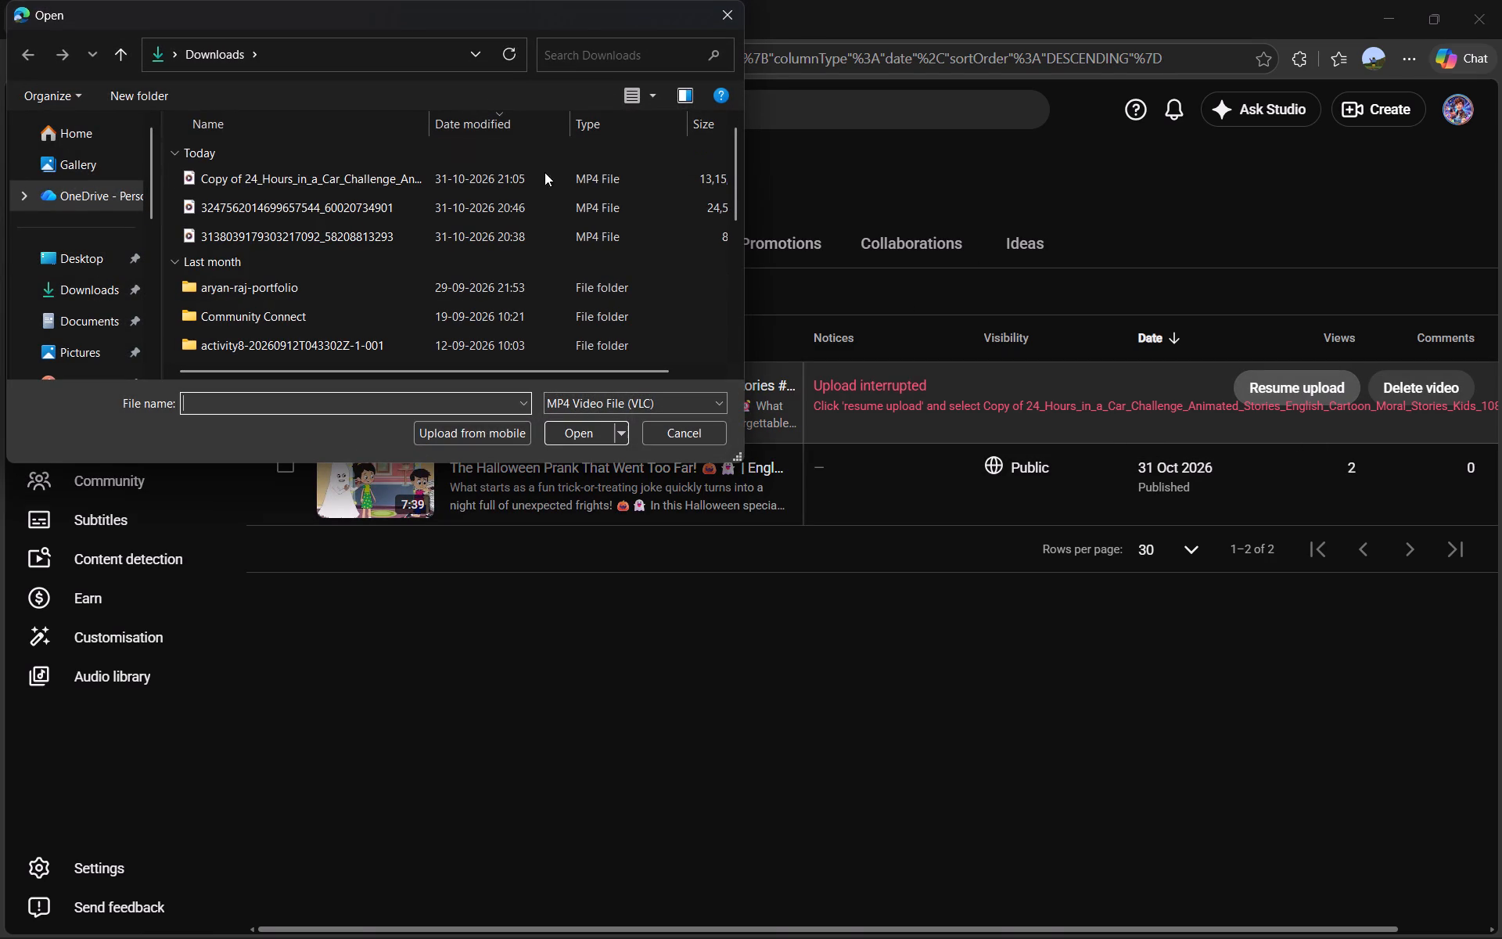
click(598, 190)
click(611, 182)
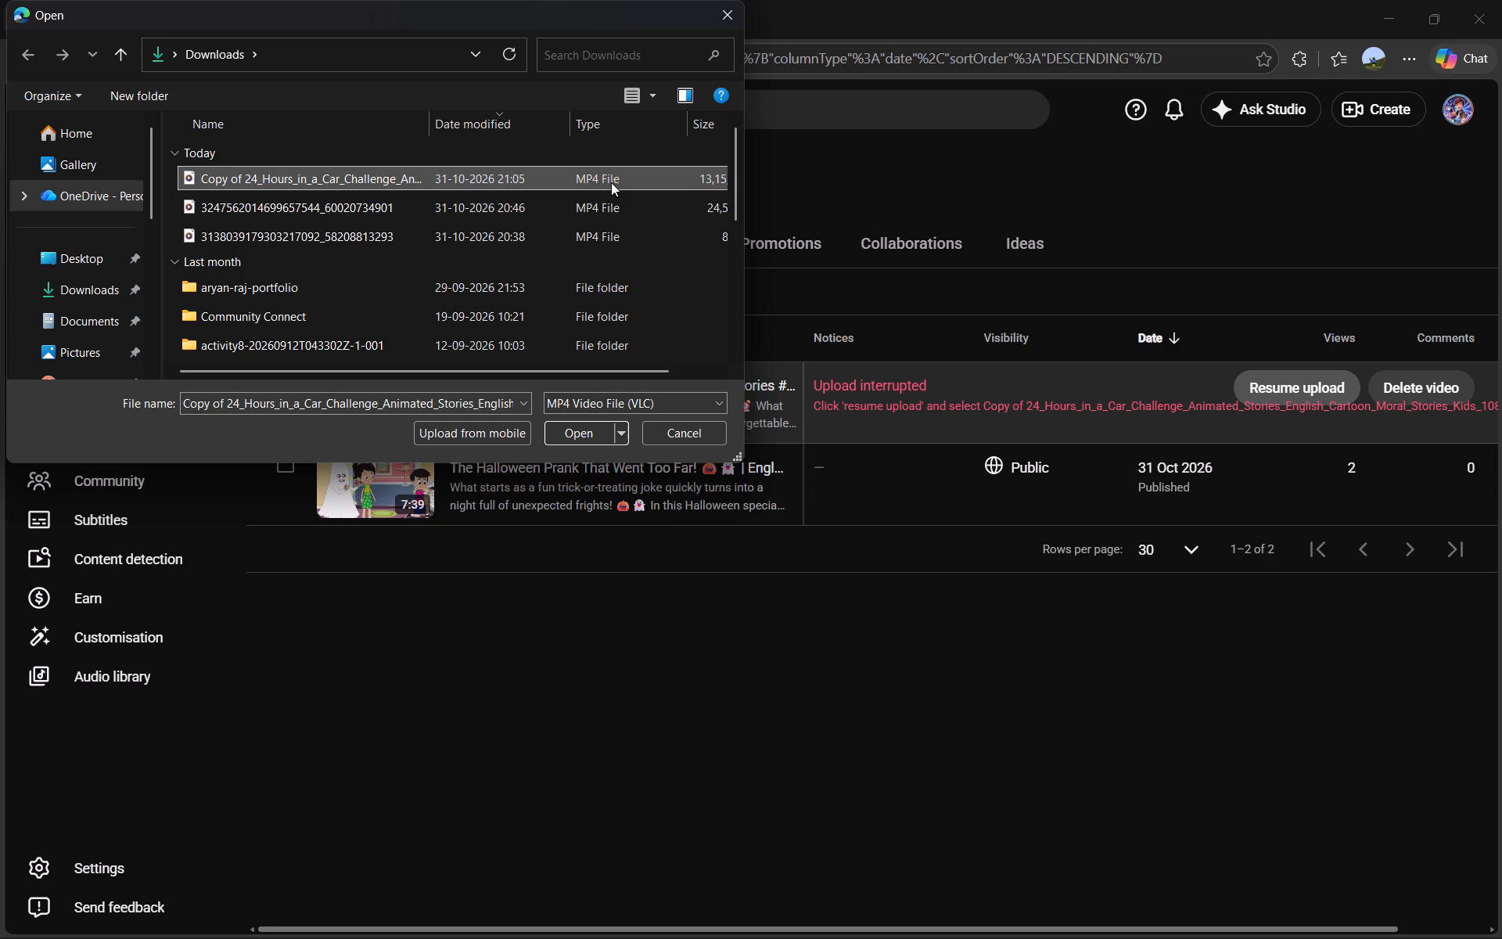
key(Return)
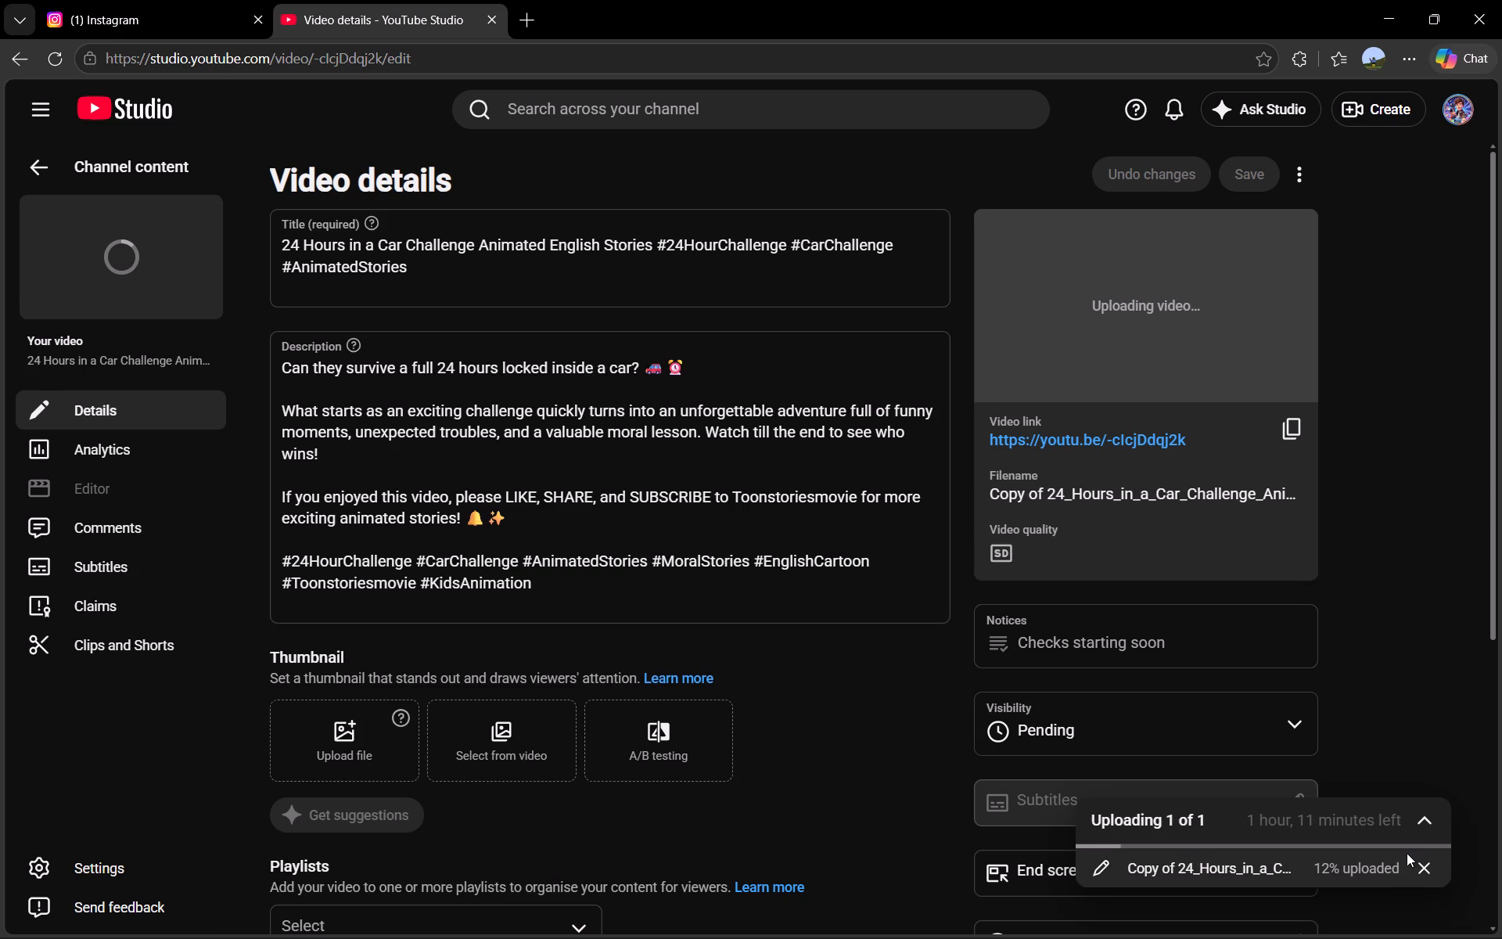
click(1428, 860)
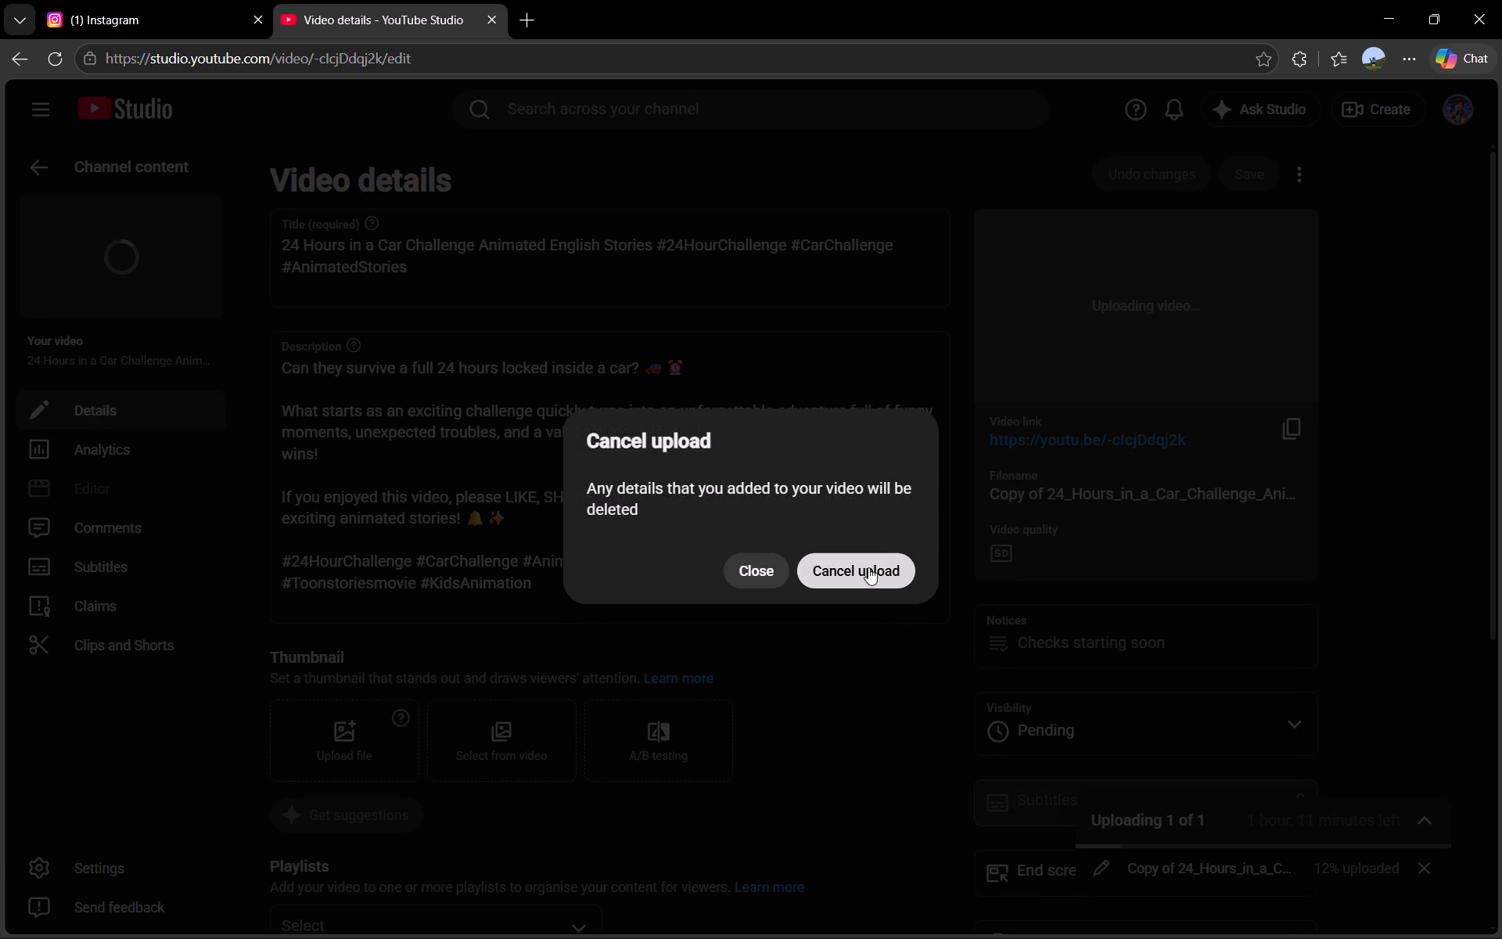
click(742, 561)
Review the video's details, including the additional settings for paid promotion, AI use, language, licence, remixing, category and comments.
scroll(742, 561, down, 4)
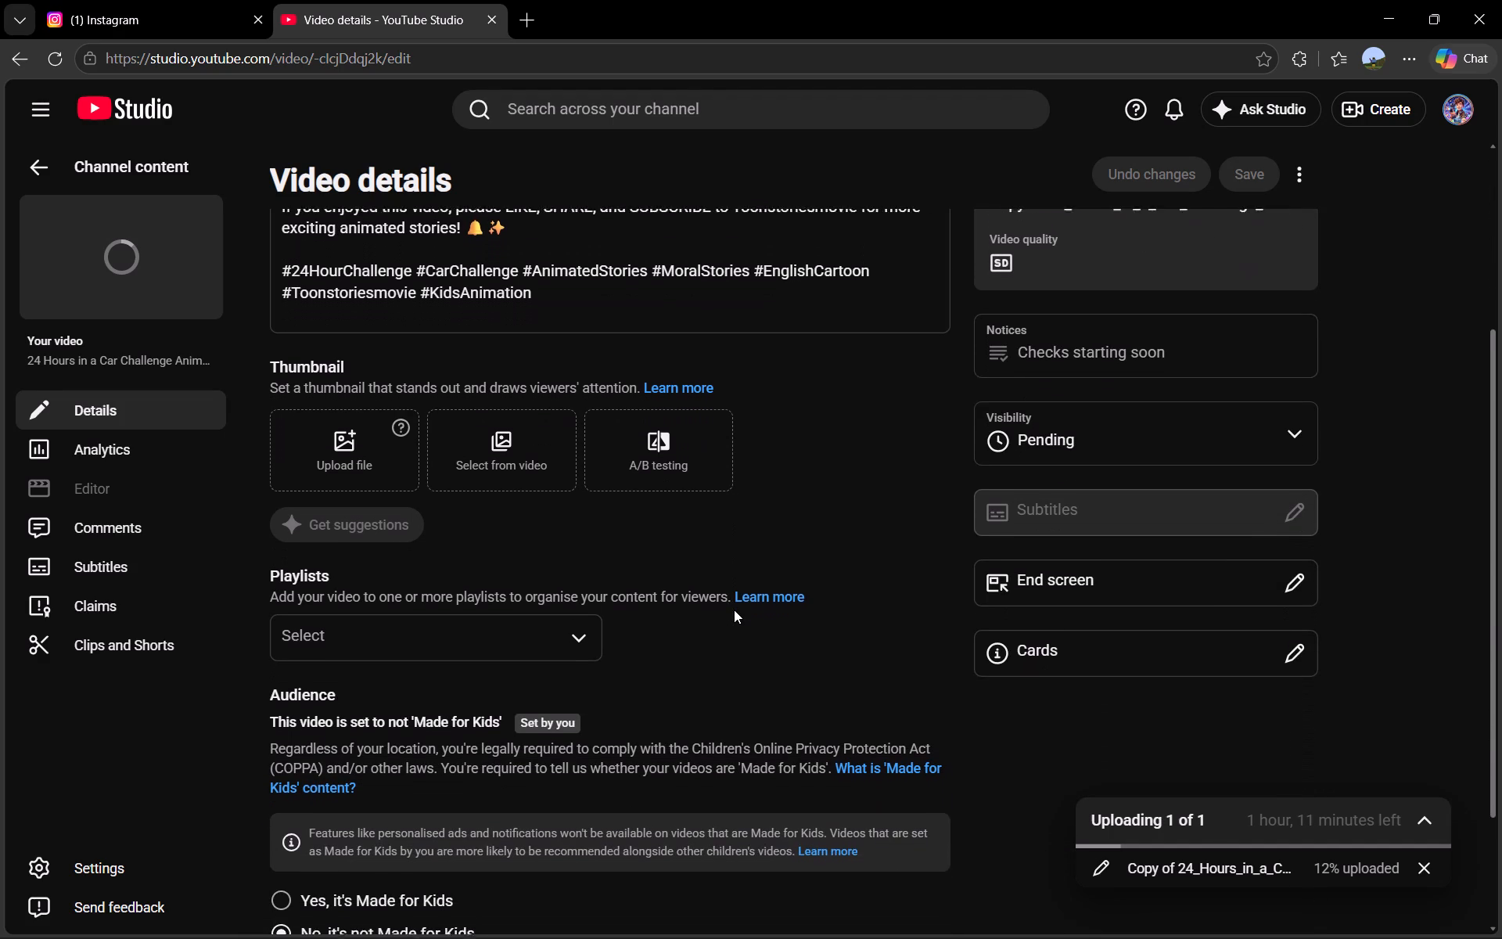
scroll(734, 610, up, 1)
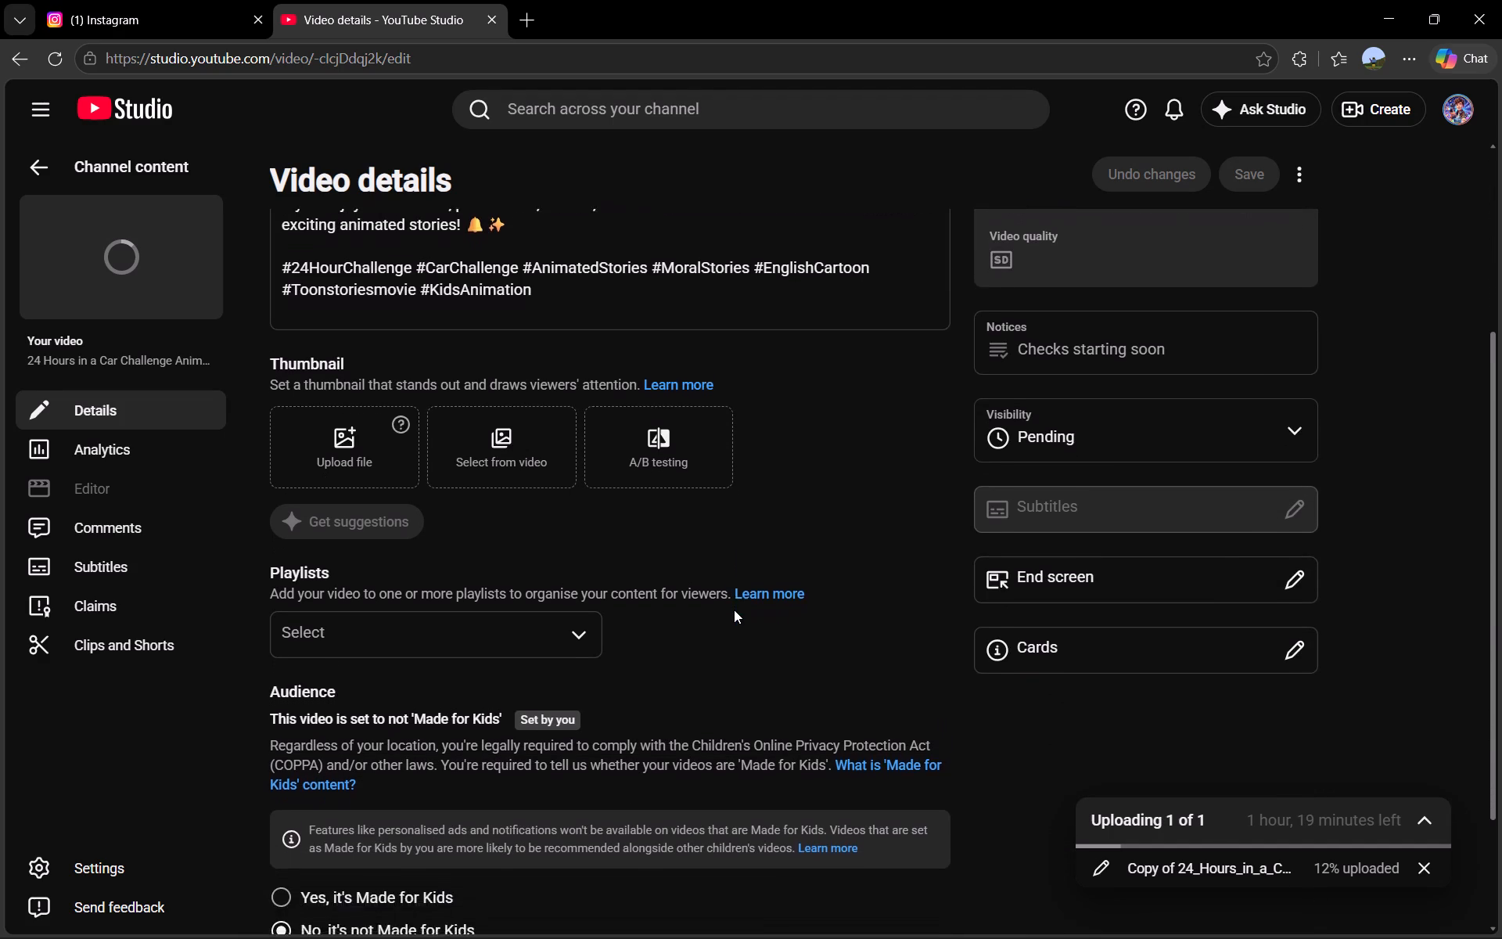
scroll(734, 610, up, 1)
scroll(734, 610, down, 3)
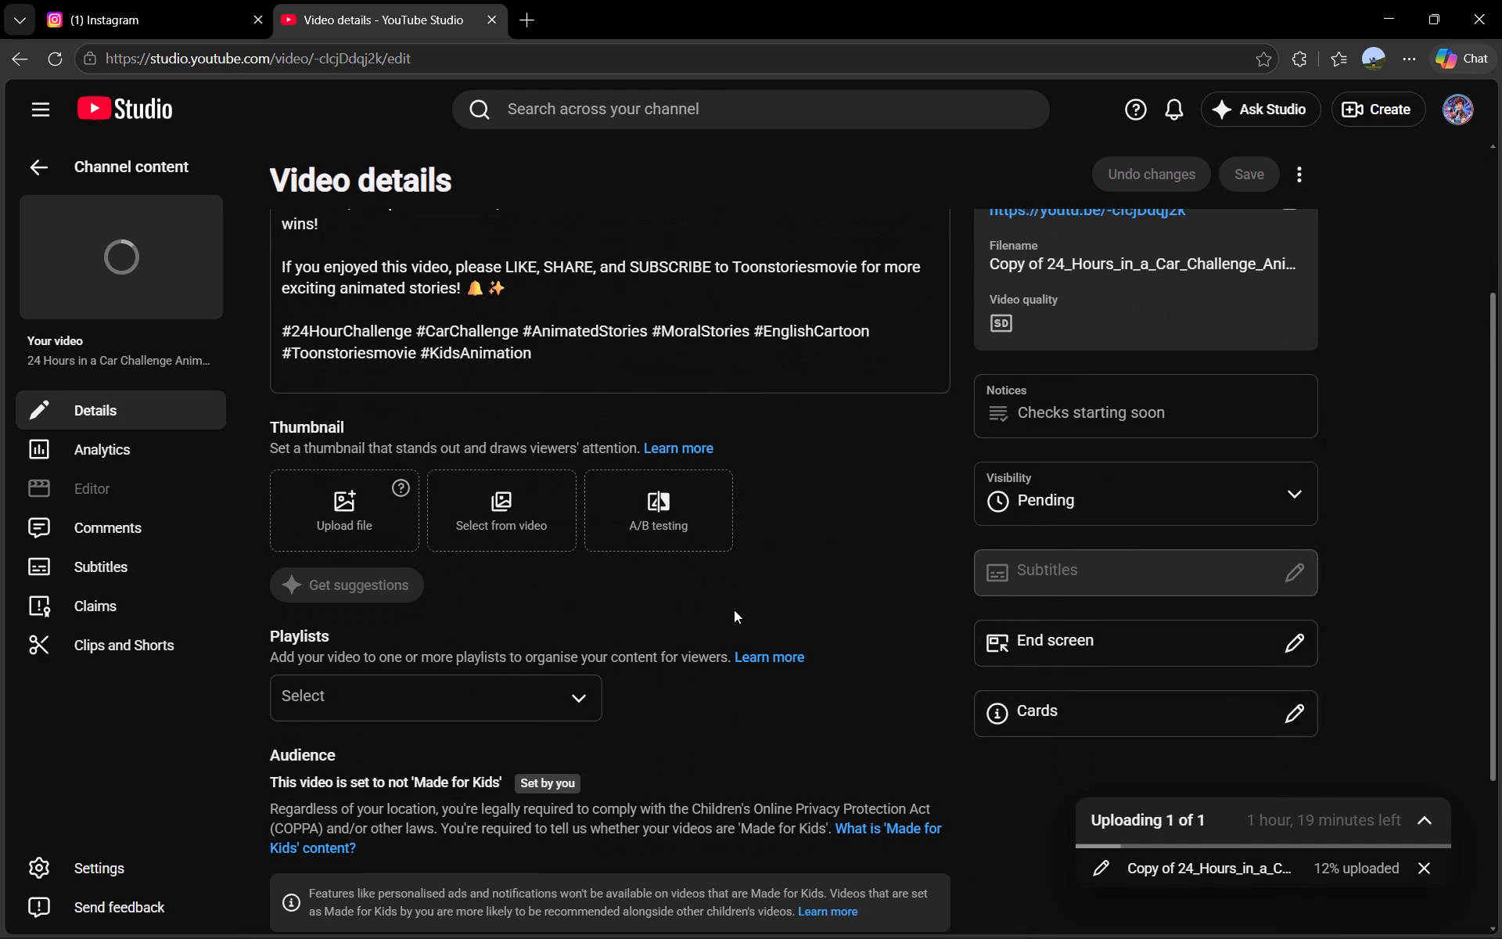
scroll(734, 610, down, 1)
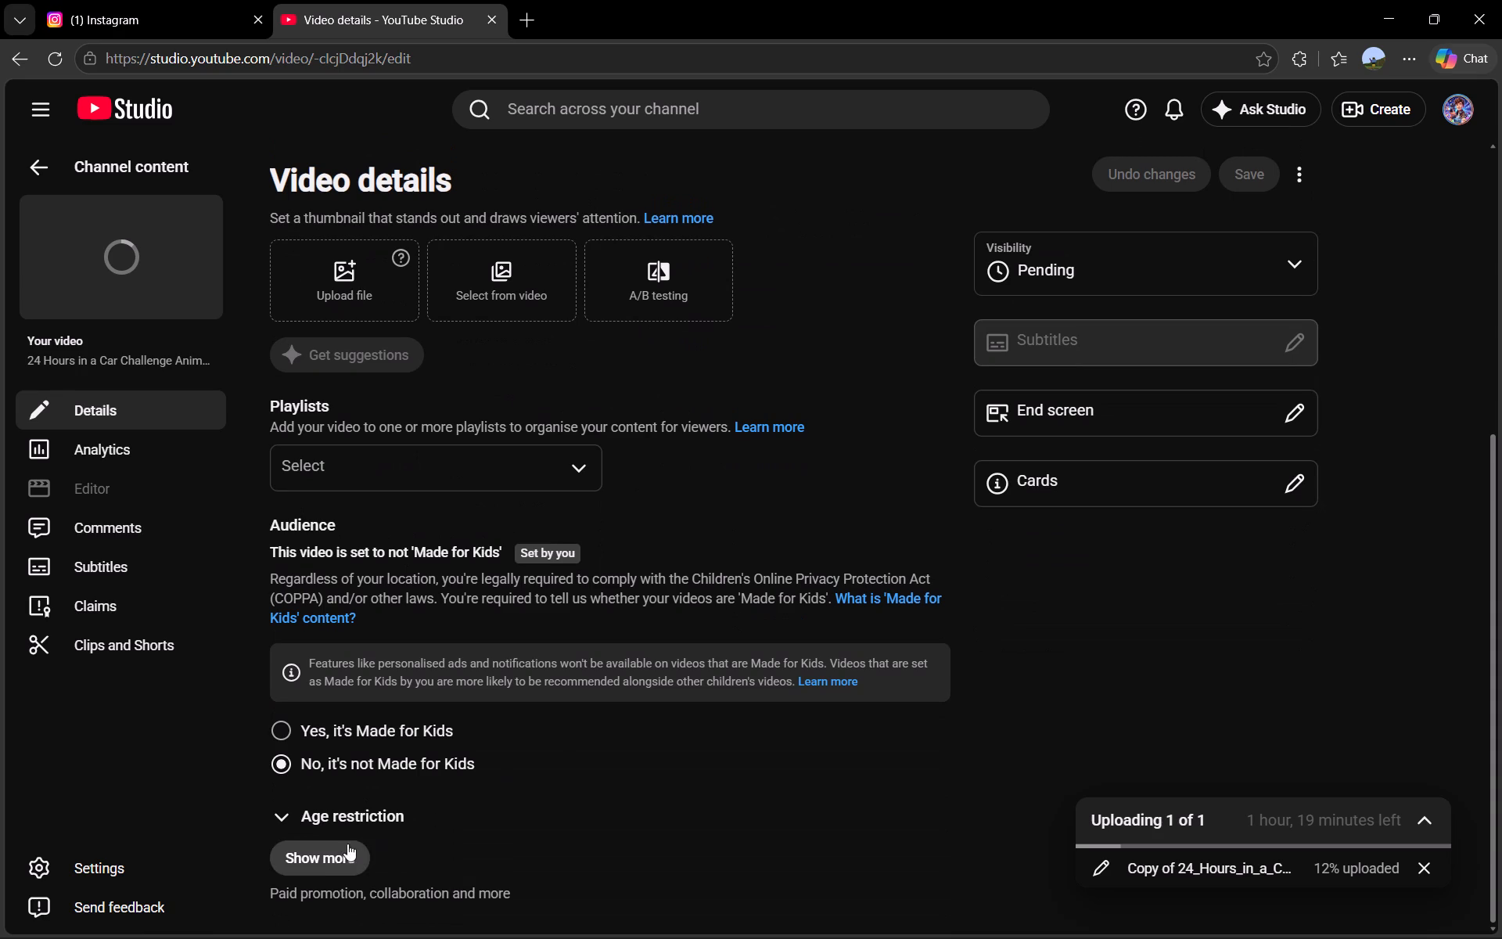
click(327, 861)
scroll(562, 829, down, 3)
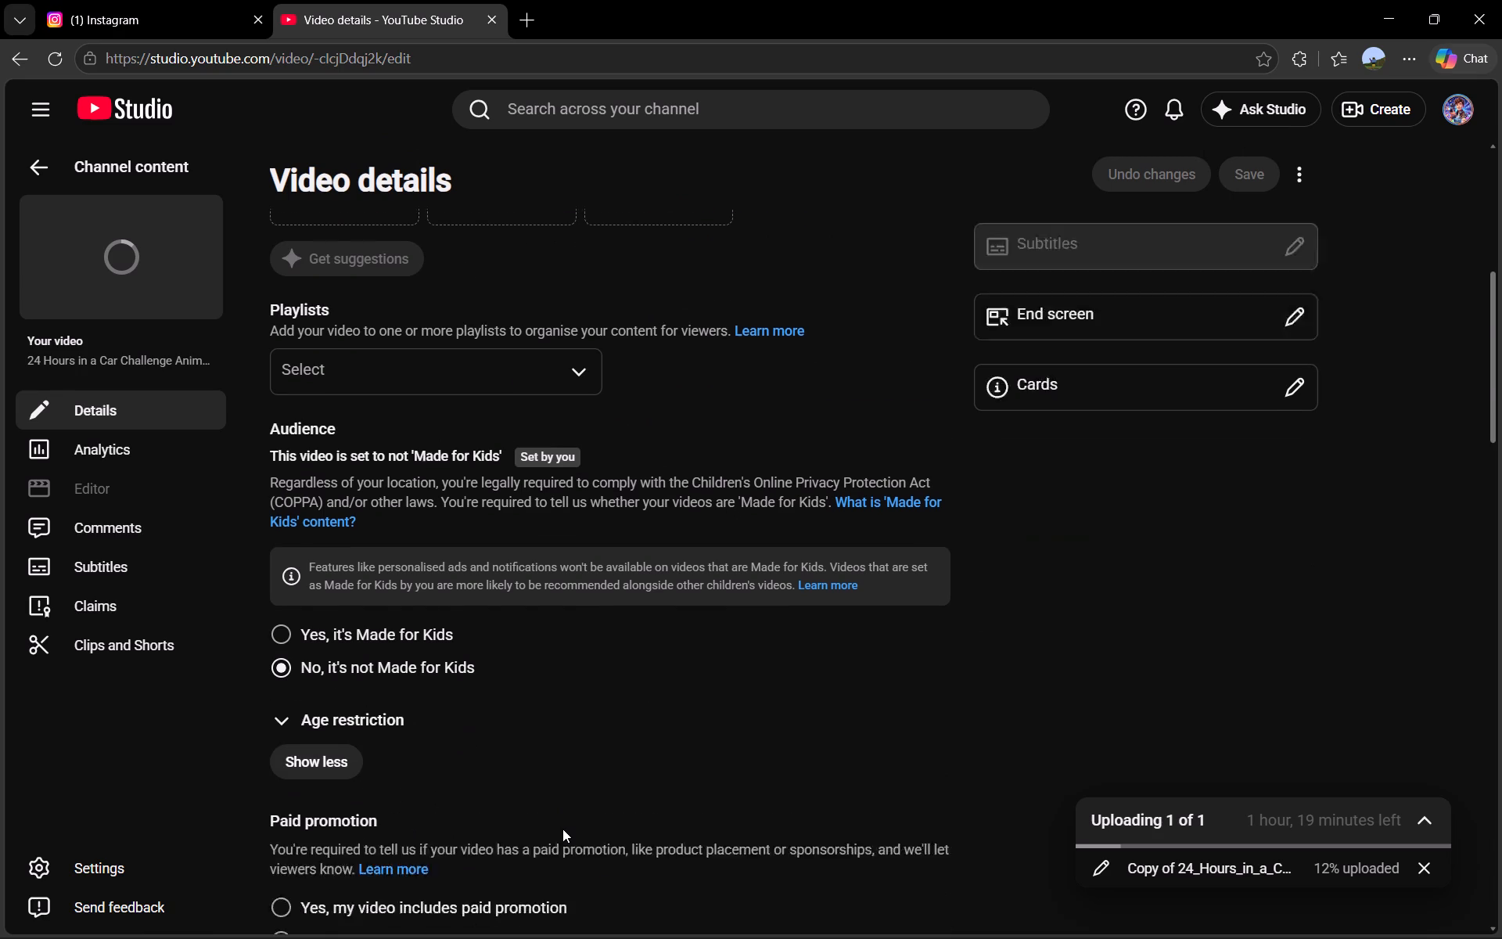
scroll(562, 829, down, 11)
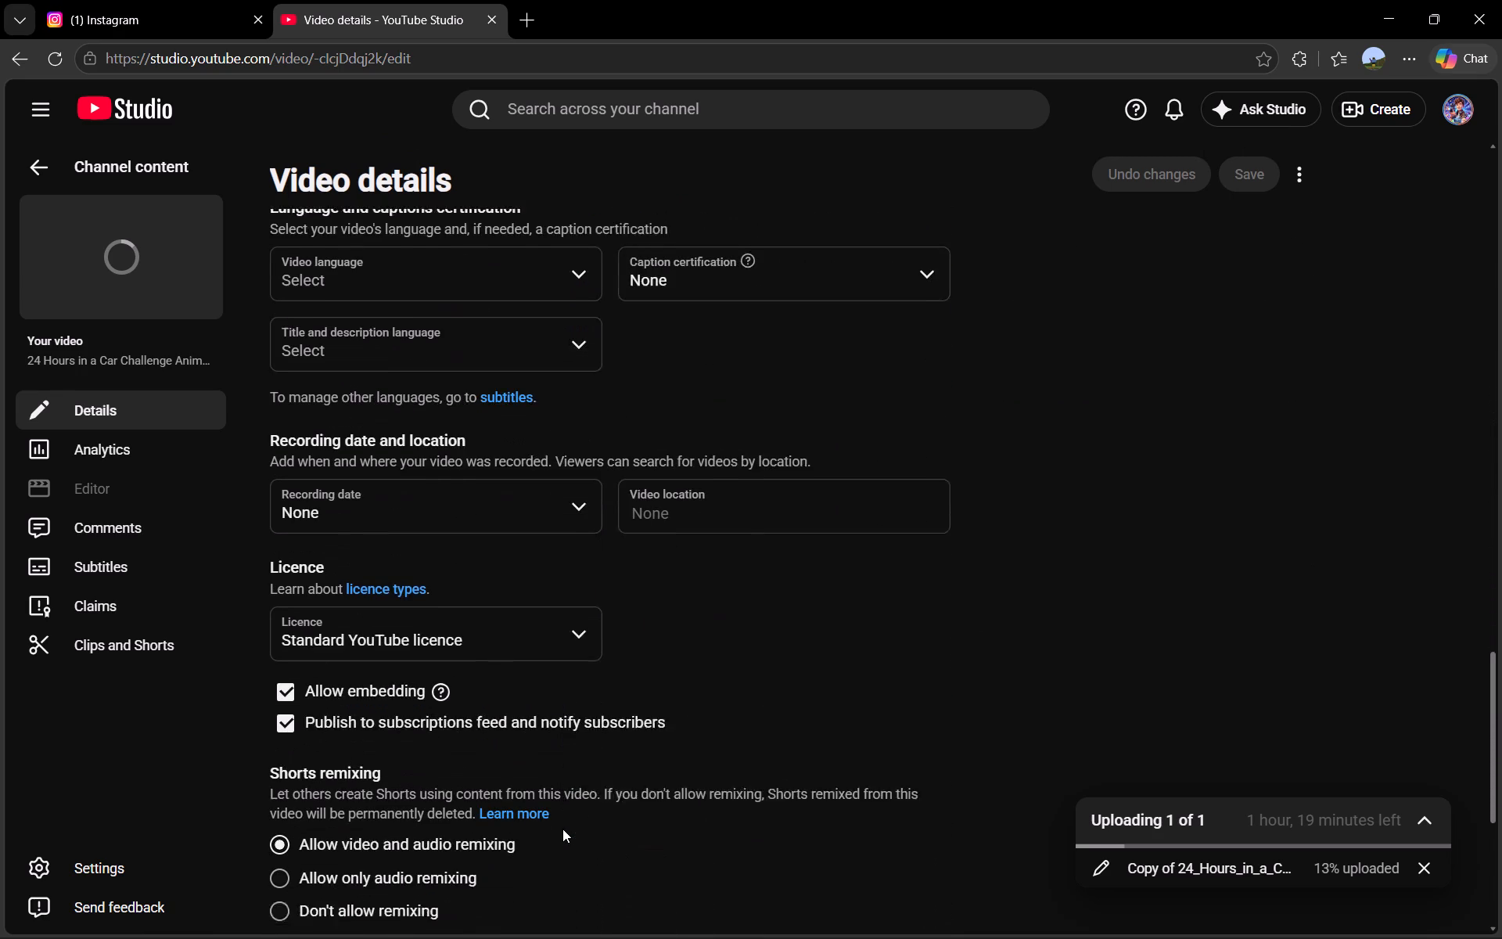
scroll(562, 829, down, 6)
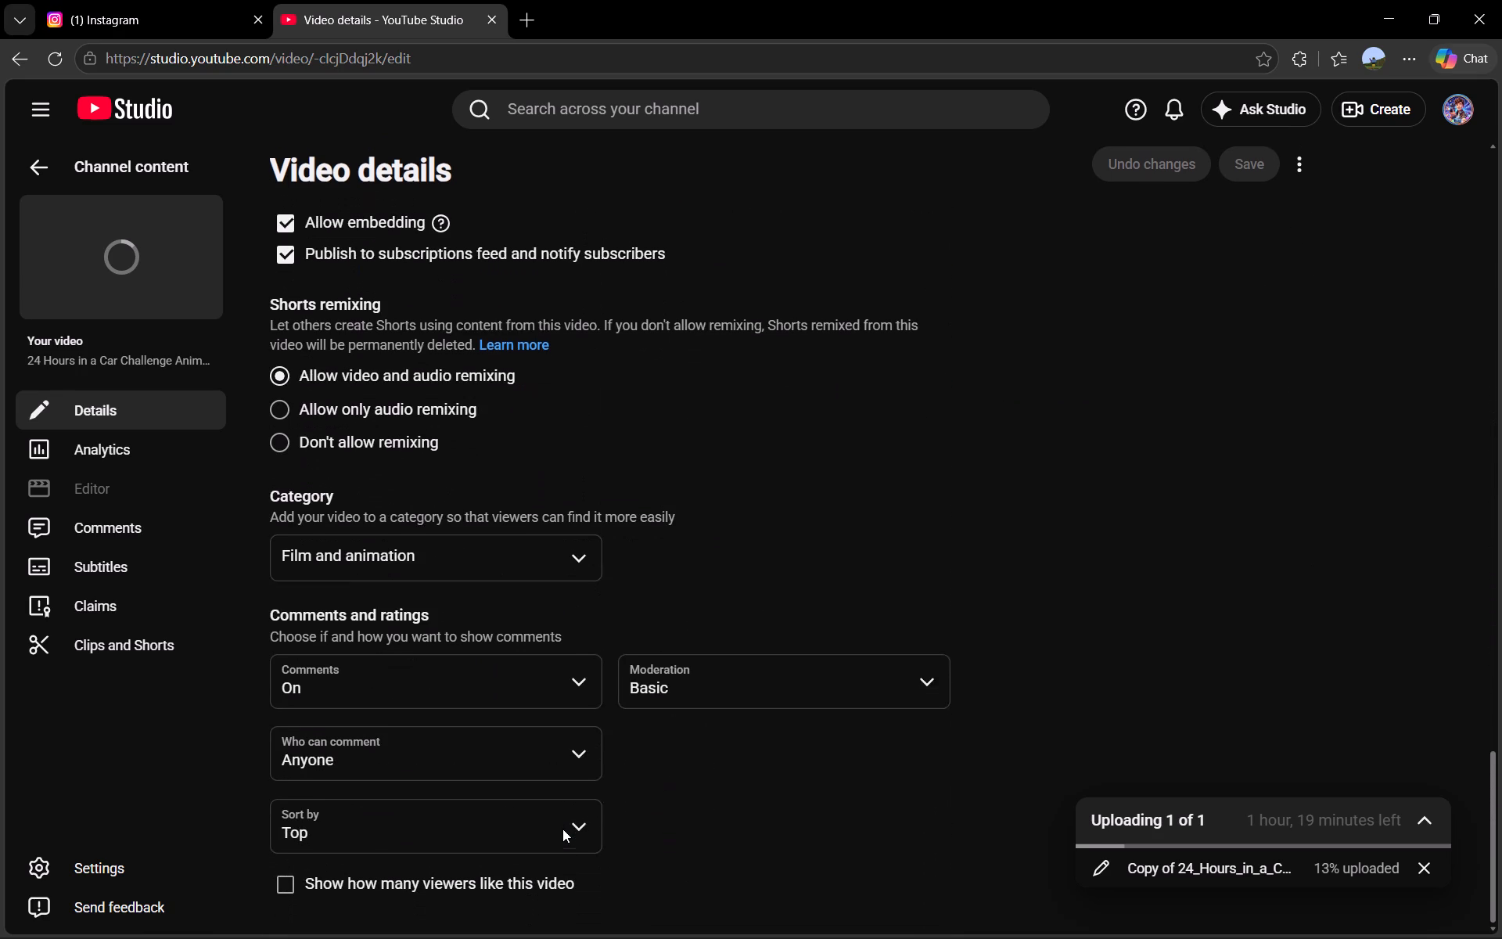
scroll(548, 758, down, 1)
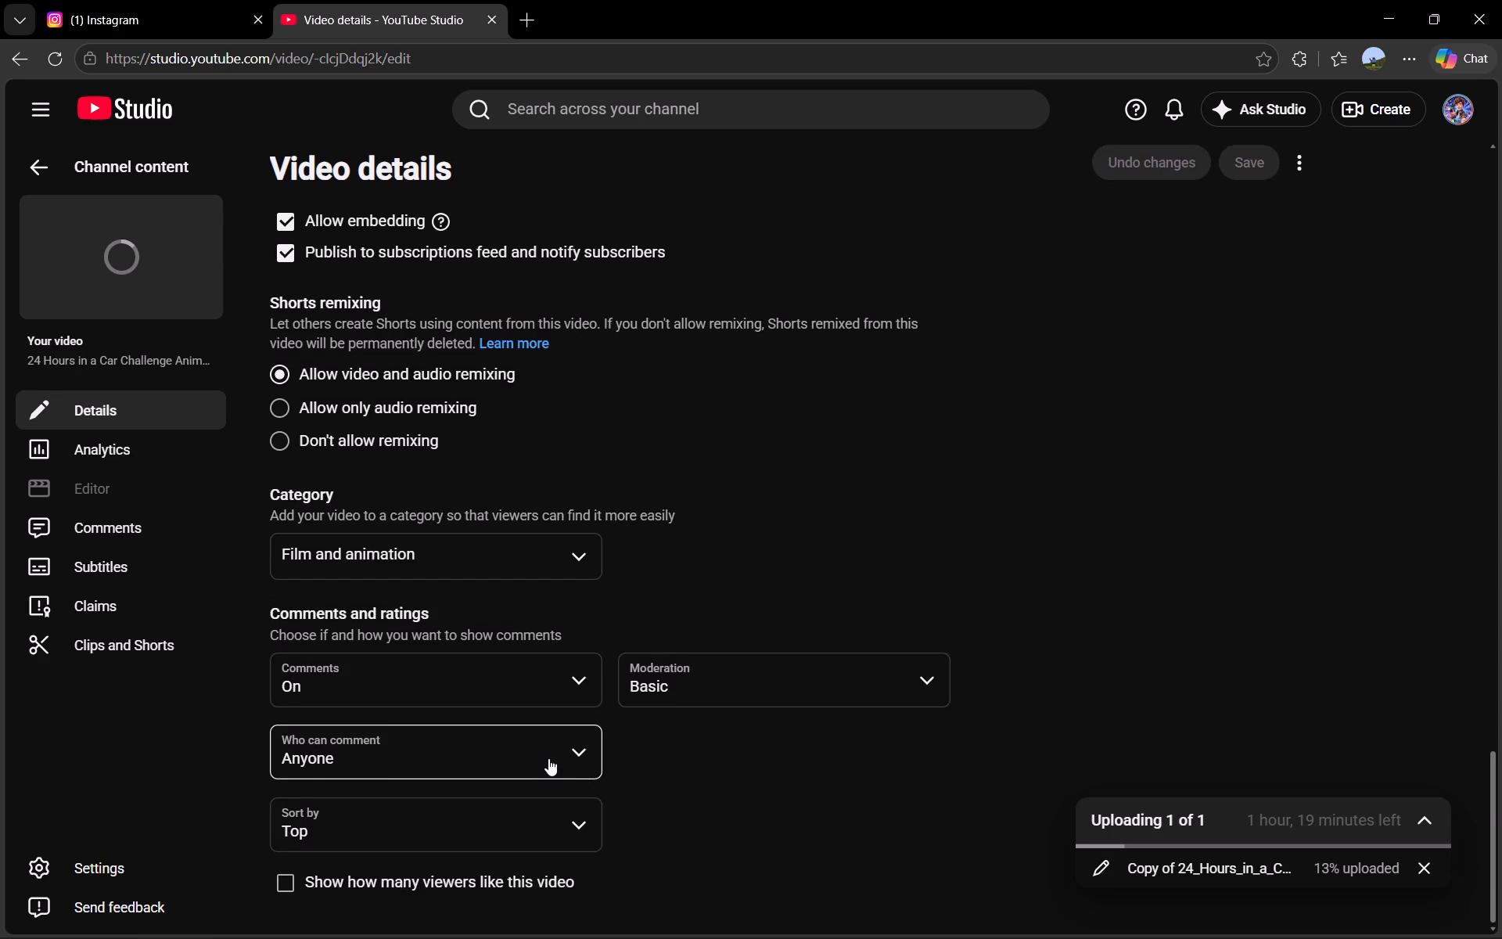
Open the selection of a frame from the video for the thumbnail.
scroll(548, 758, up, 8)
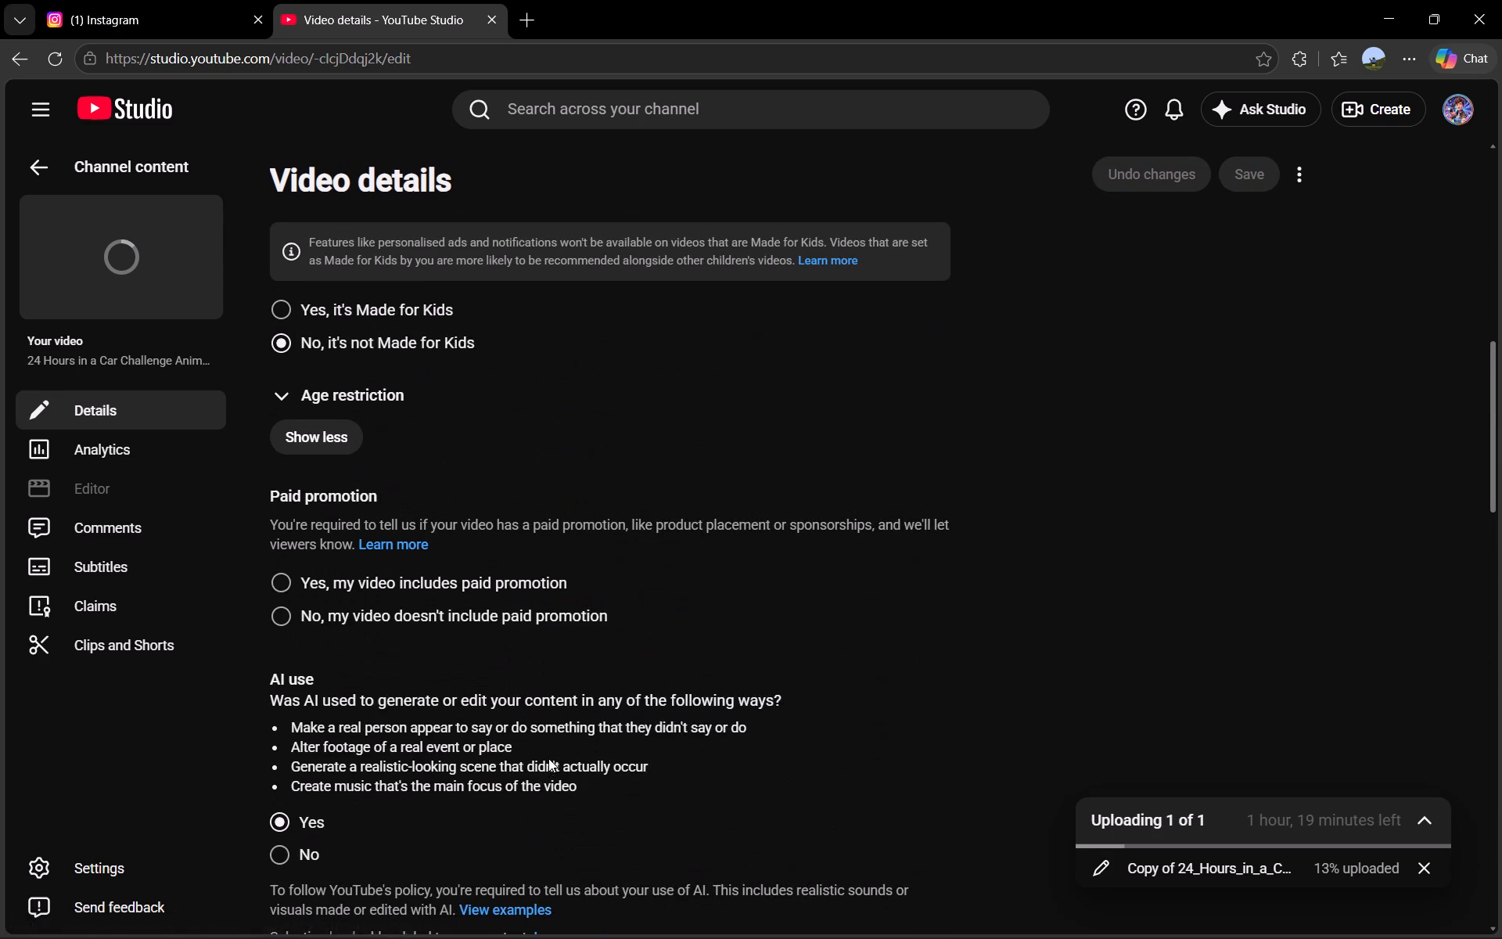
scroll(548, 758, up, 11)
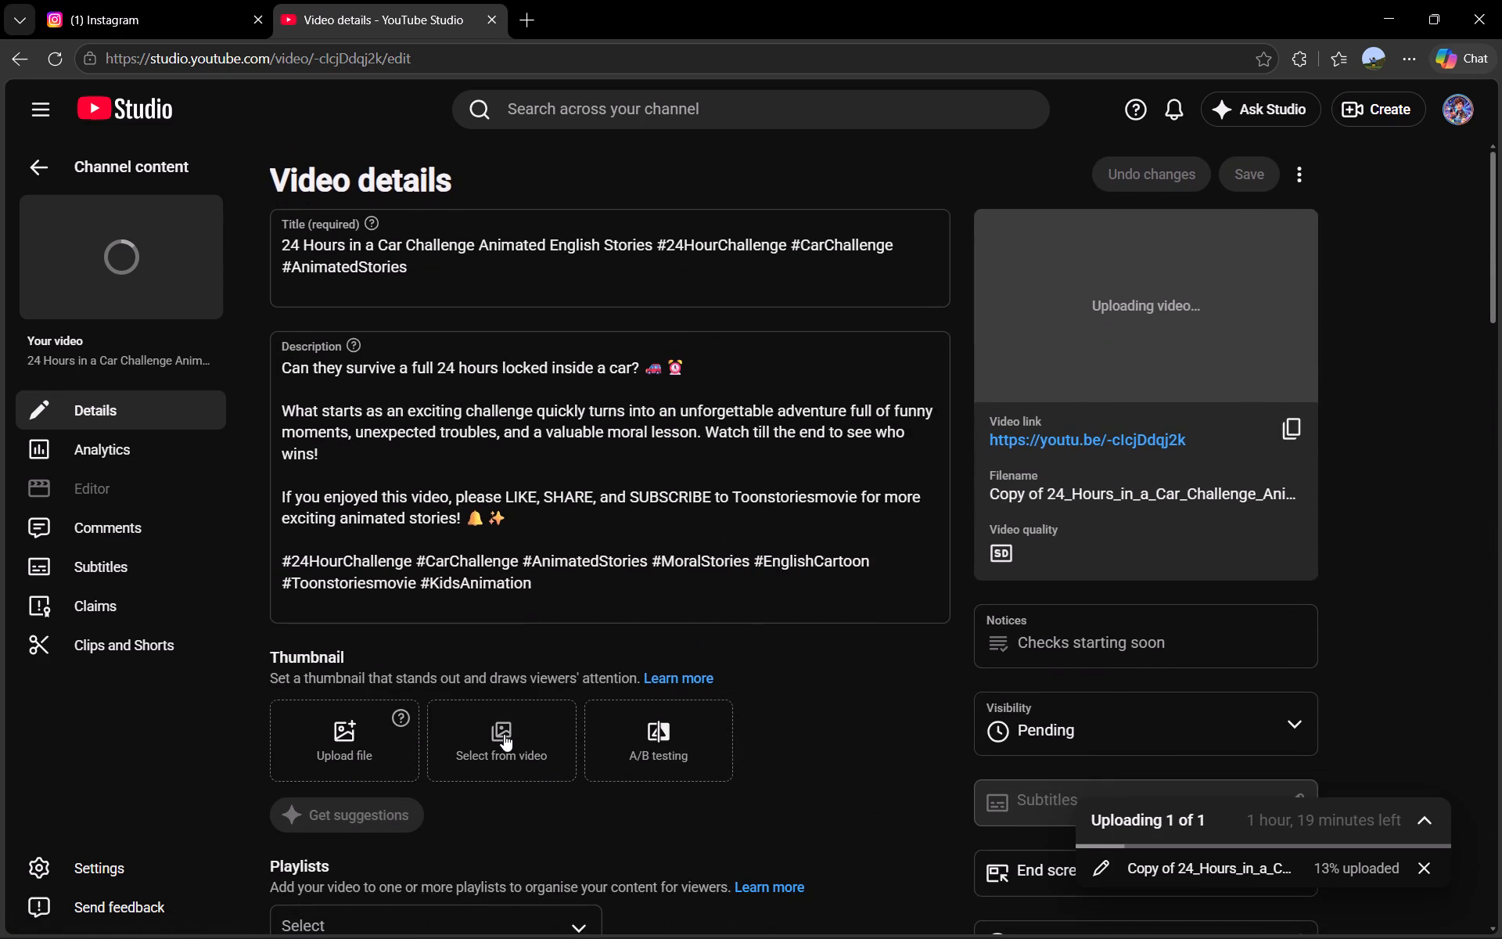
click(504, 734)
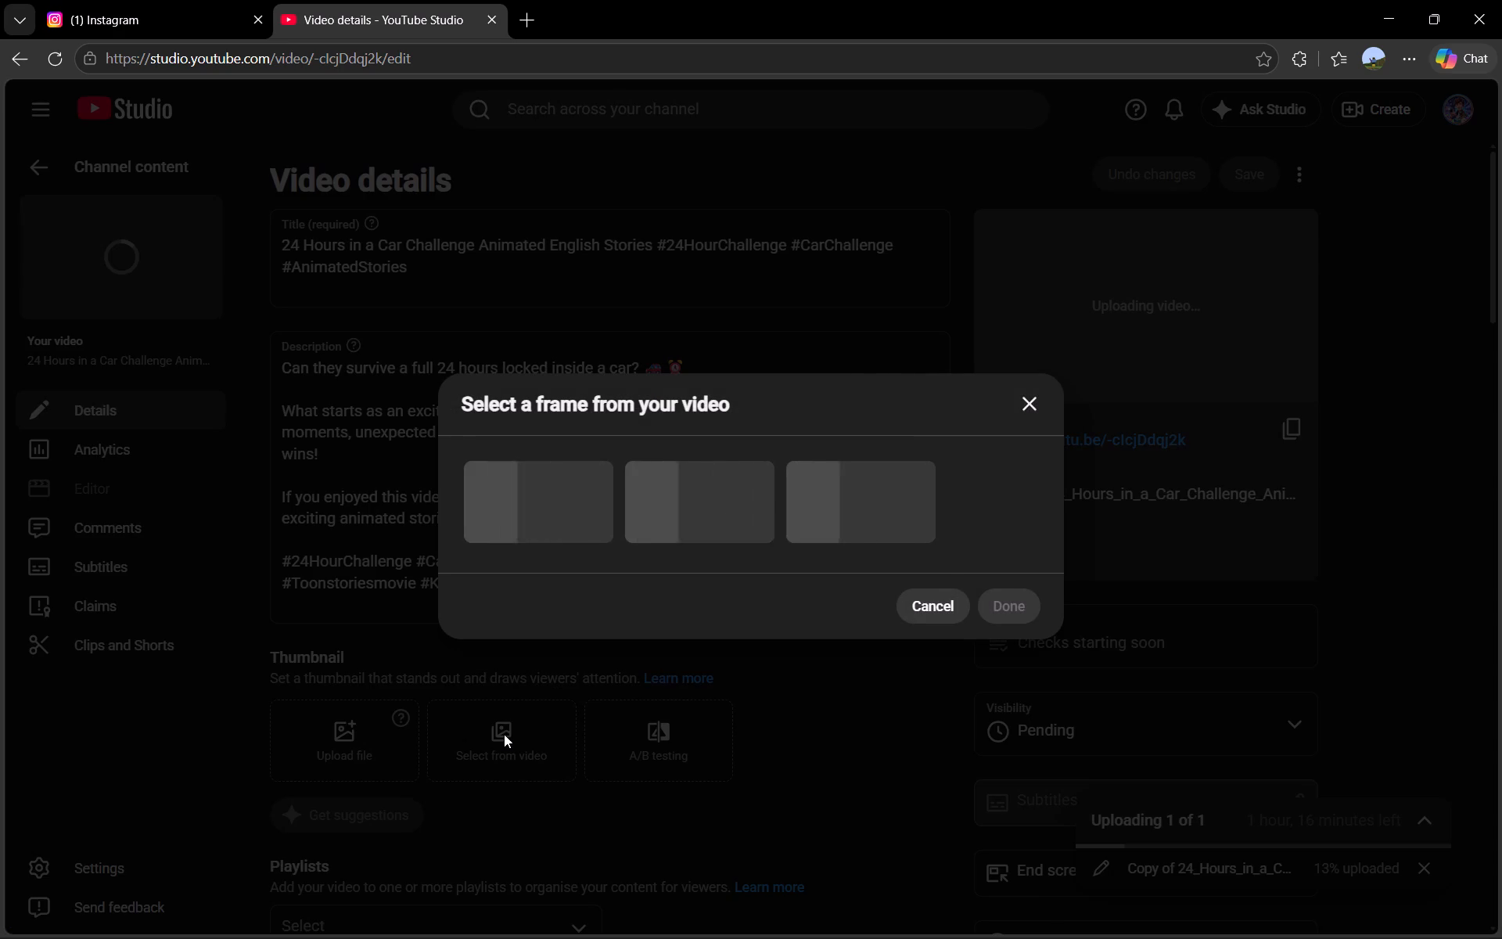
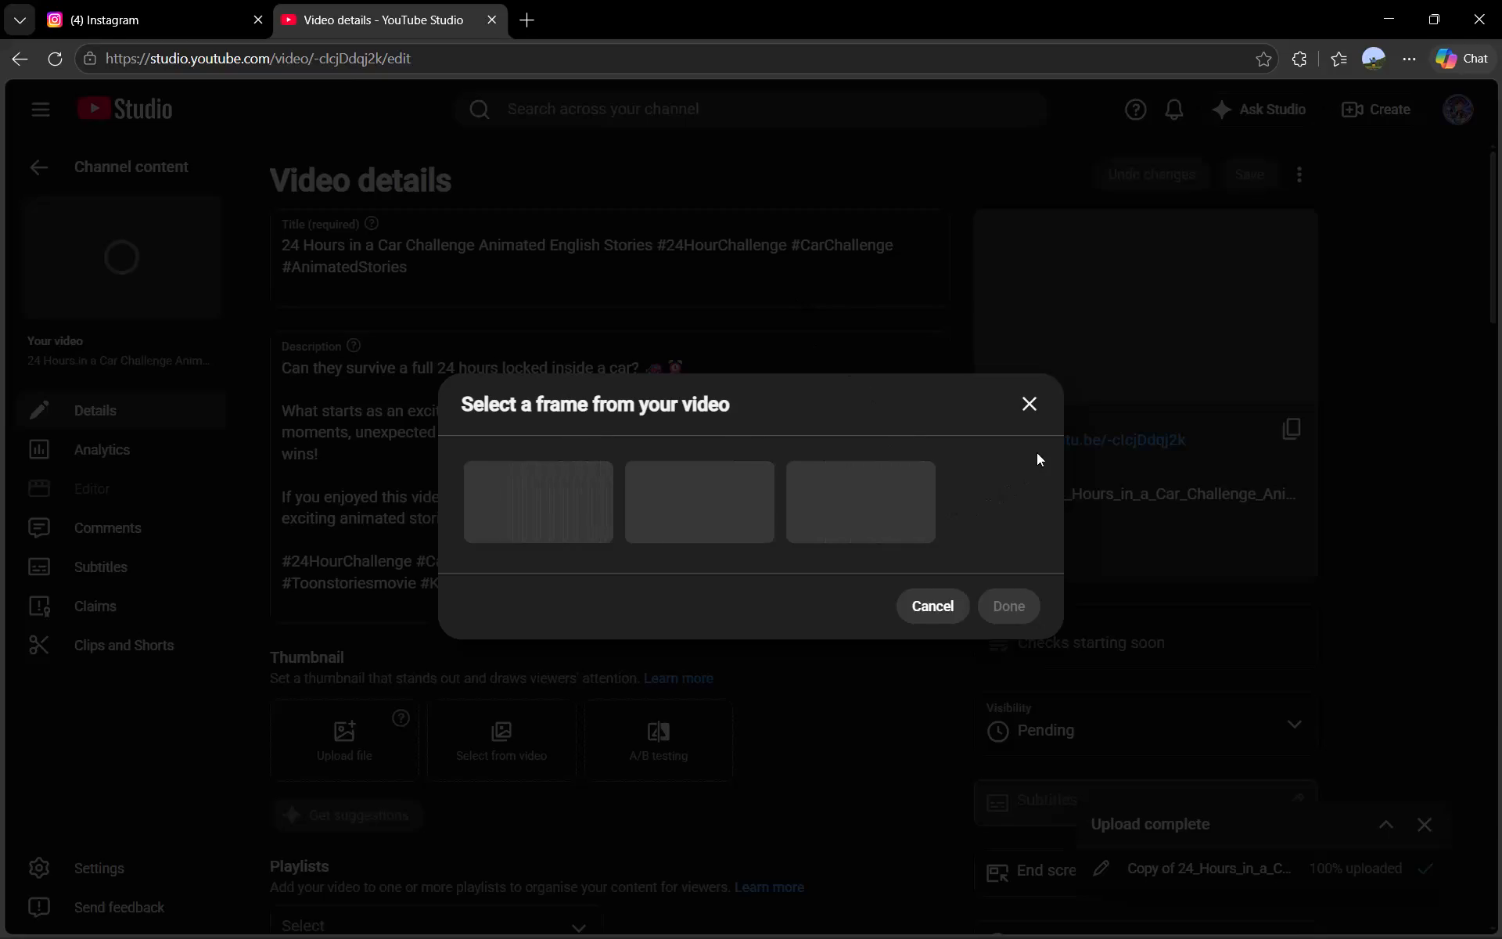
Close the video frame selection without choosing a thumbnail.
click(1037, 416)
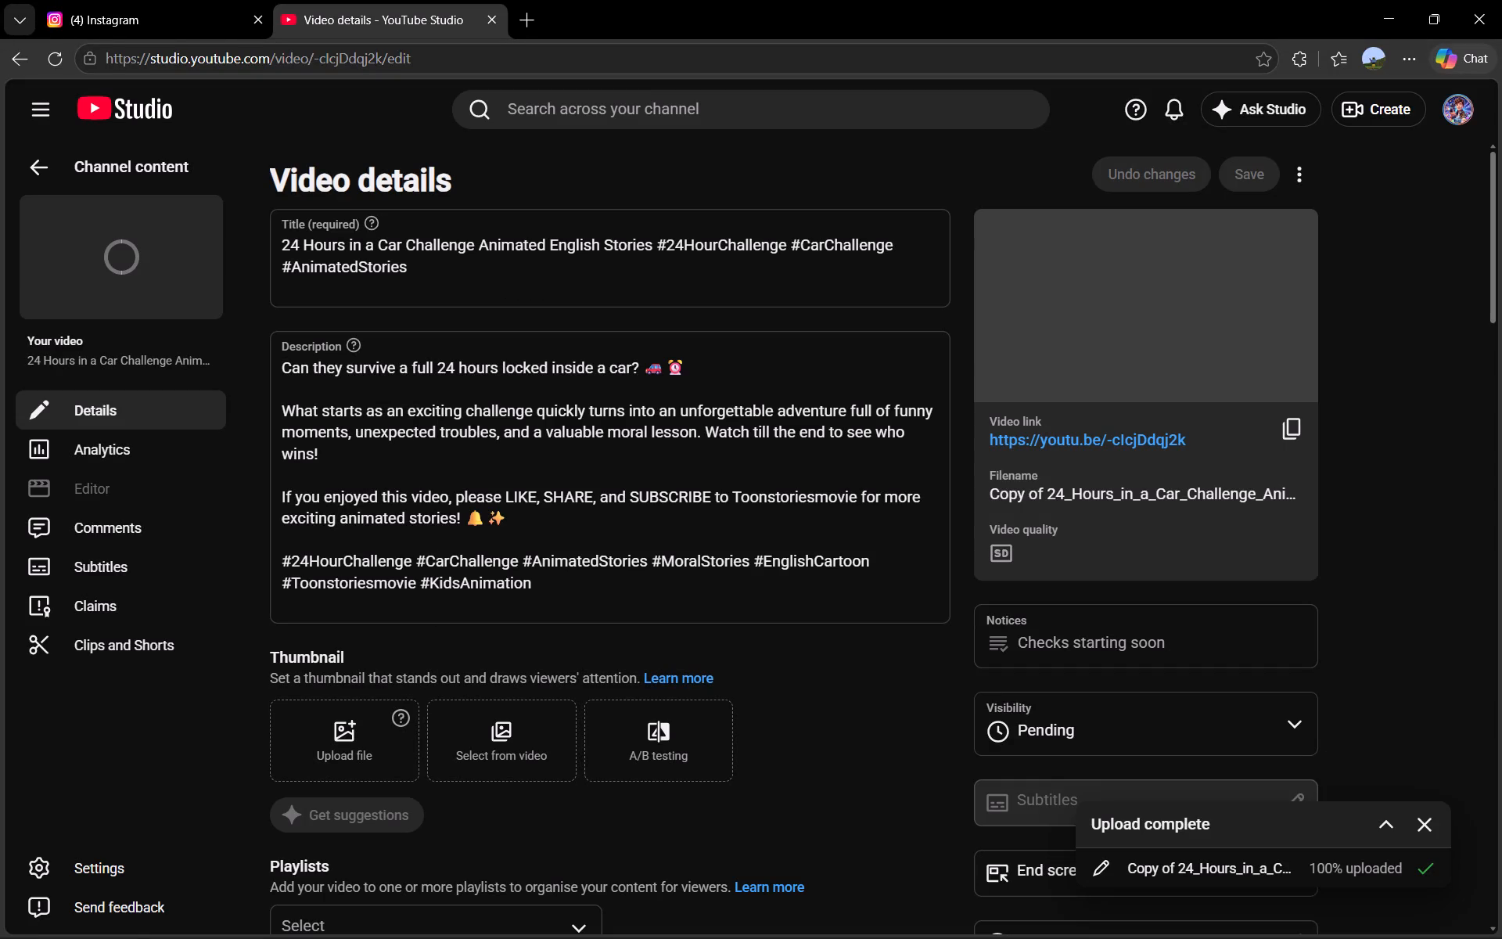
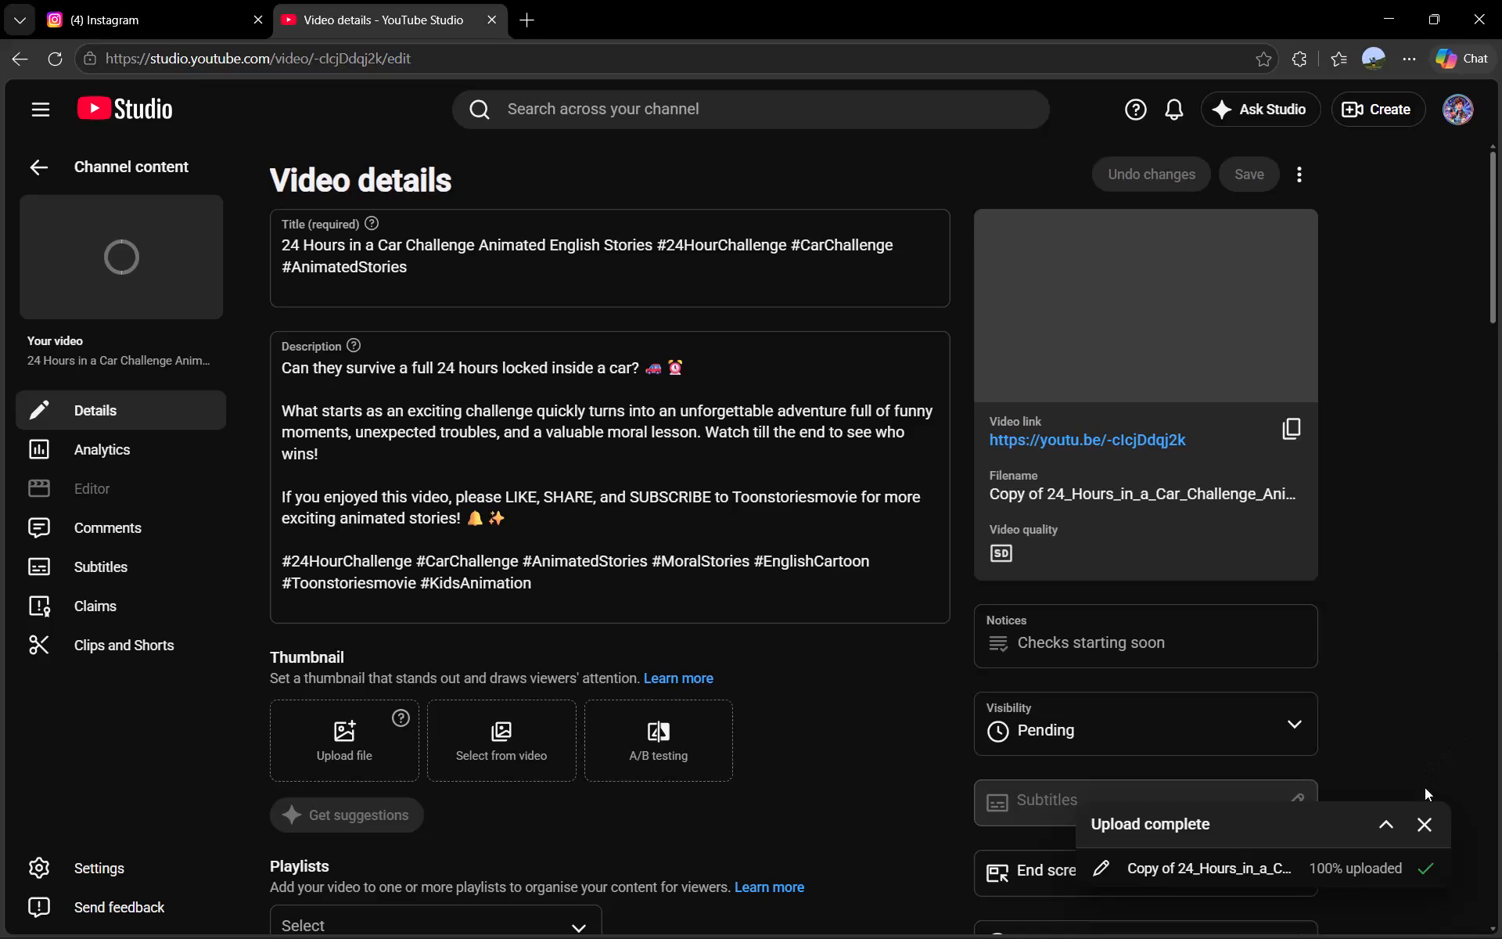
Dismiss the upload completion notification covering part of the video details.
click(1420, 813)
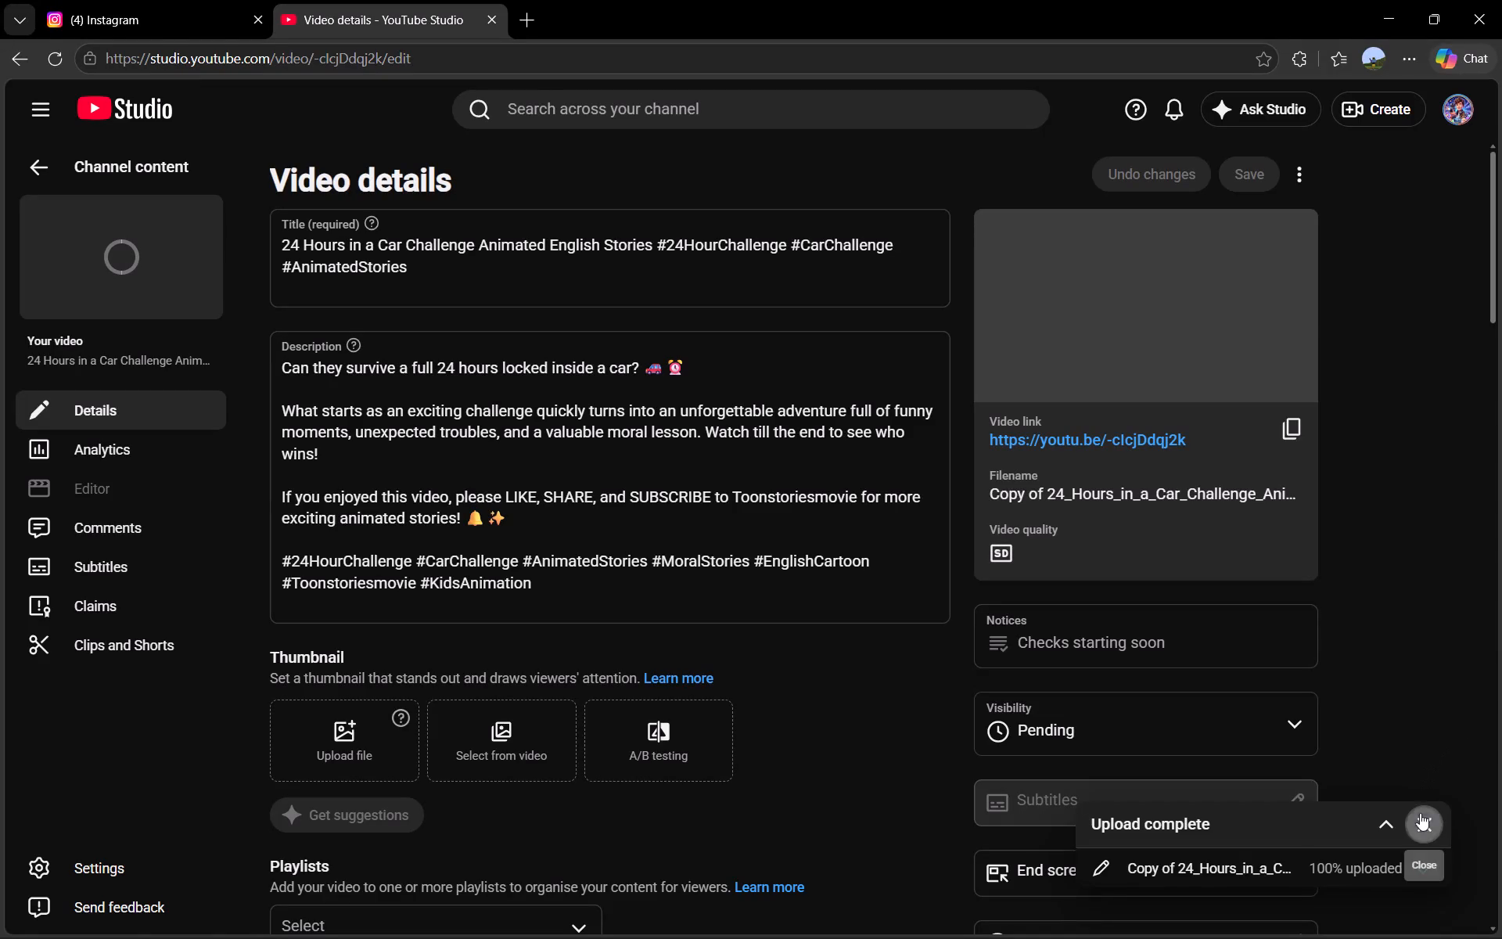
Reopen the selection of frames from the video for the thumbnail.
click(561, 738)
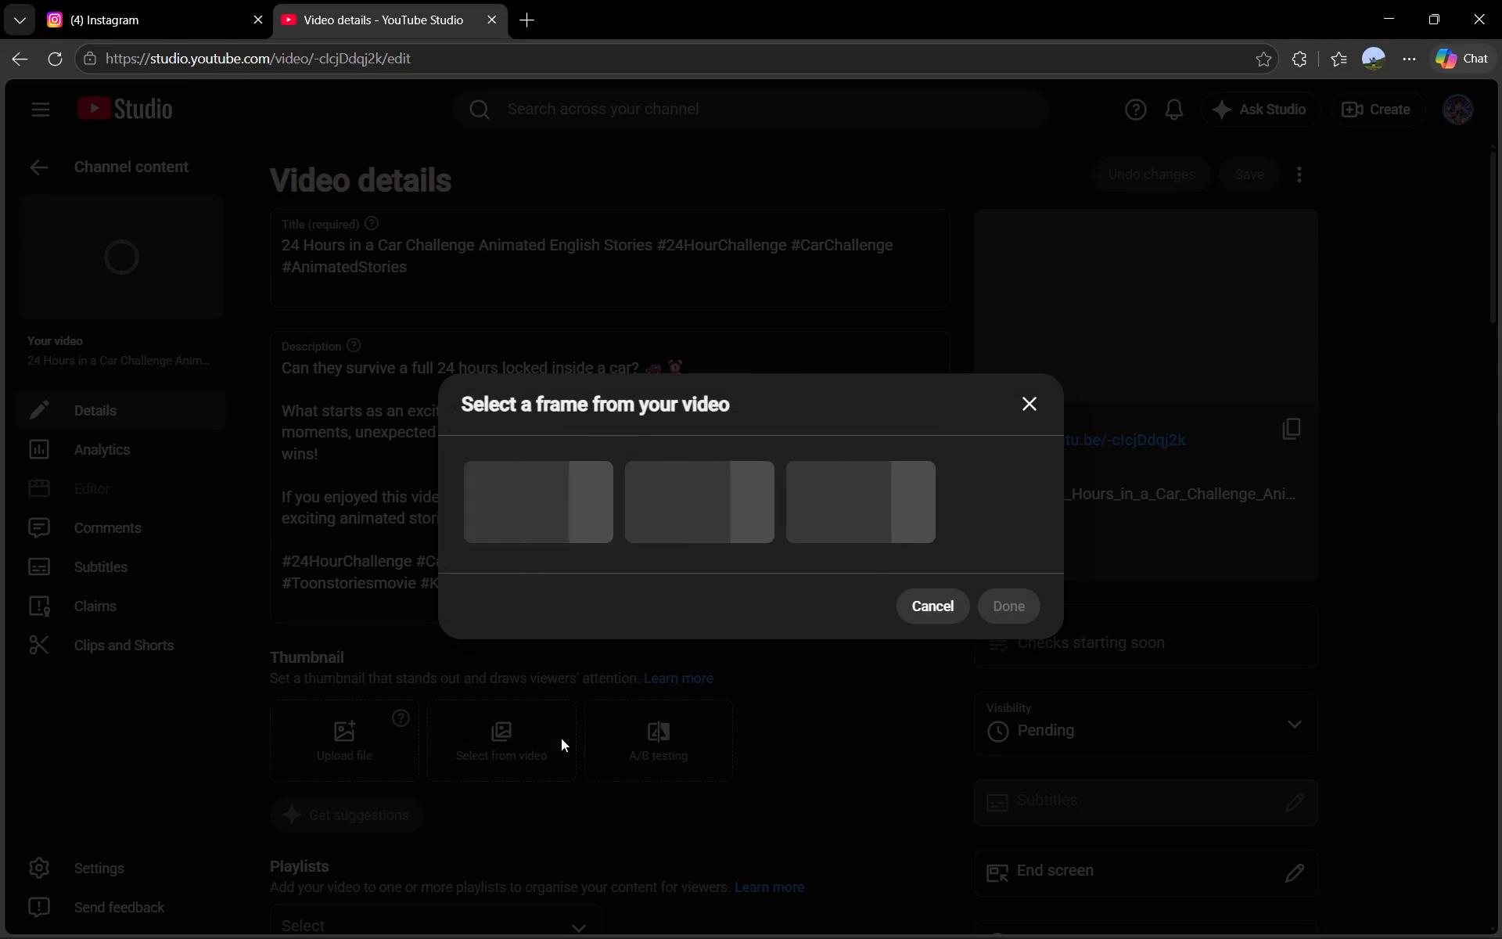
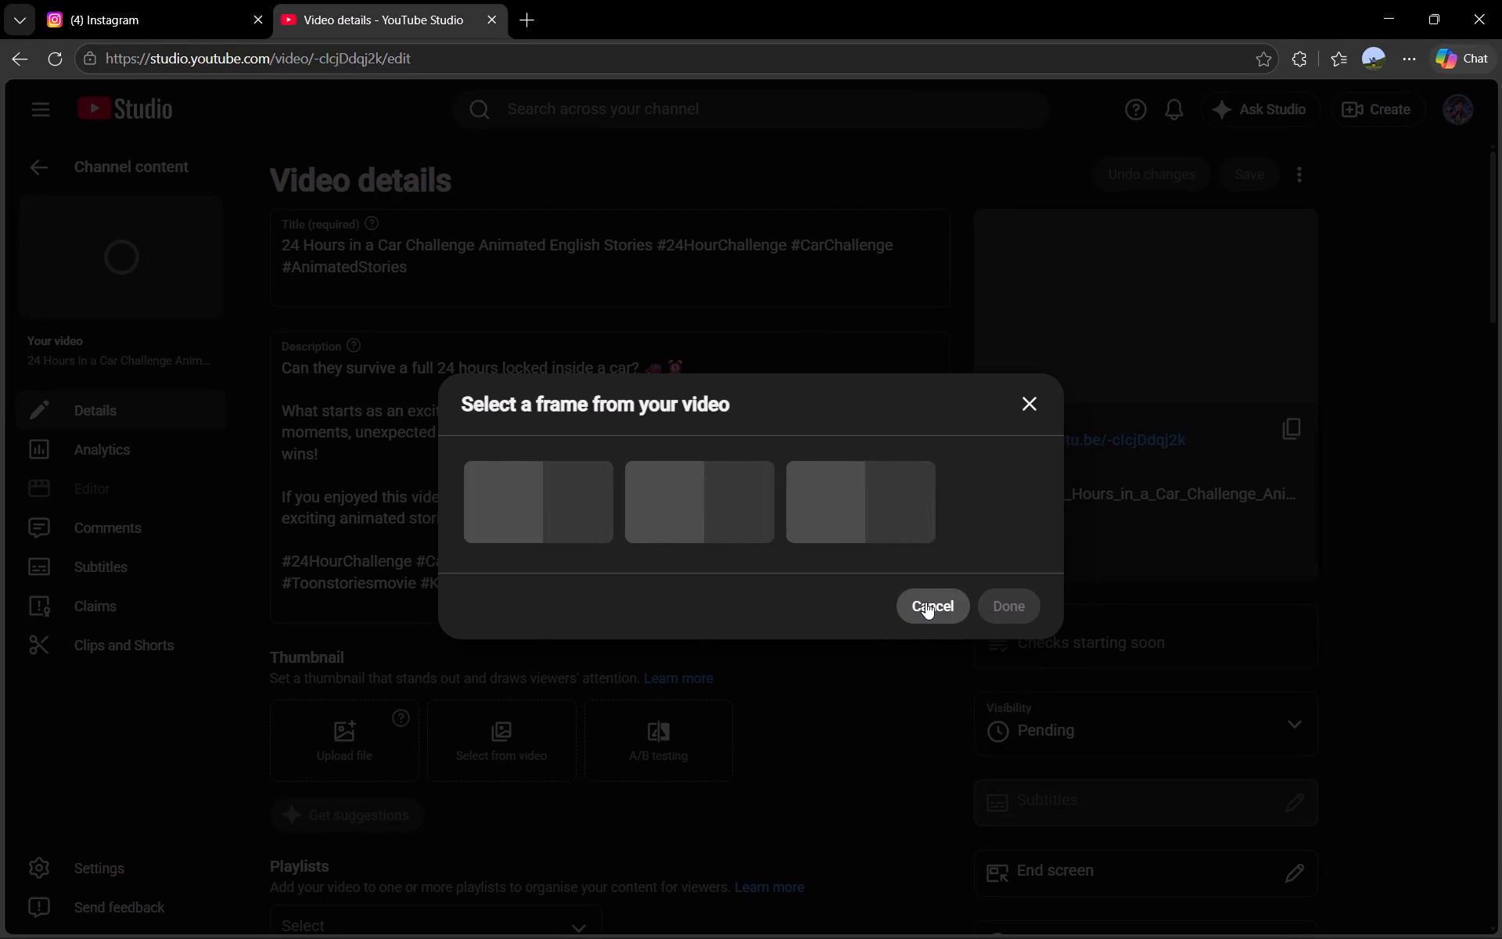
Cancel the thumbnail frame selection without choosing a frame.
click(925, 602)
Review the video's remaining settings, from playlists and audience down to licence, Shorts remixing, category and comments.
scroll(925, 602, down, 7)
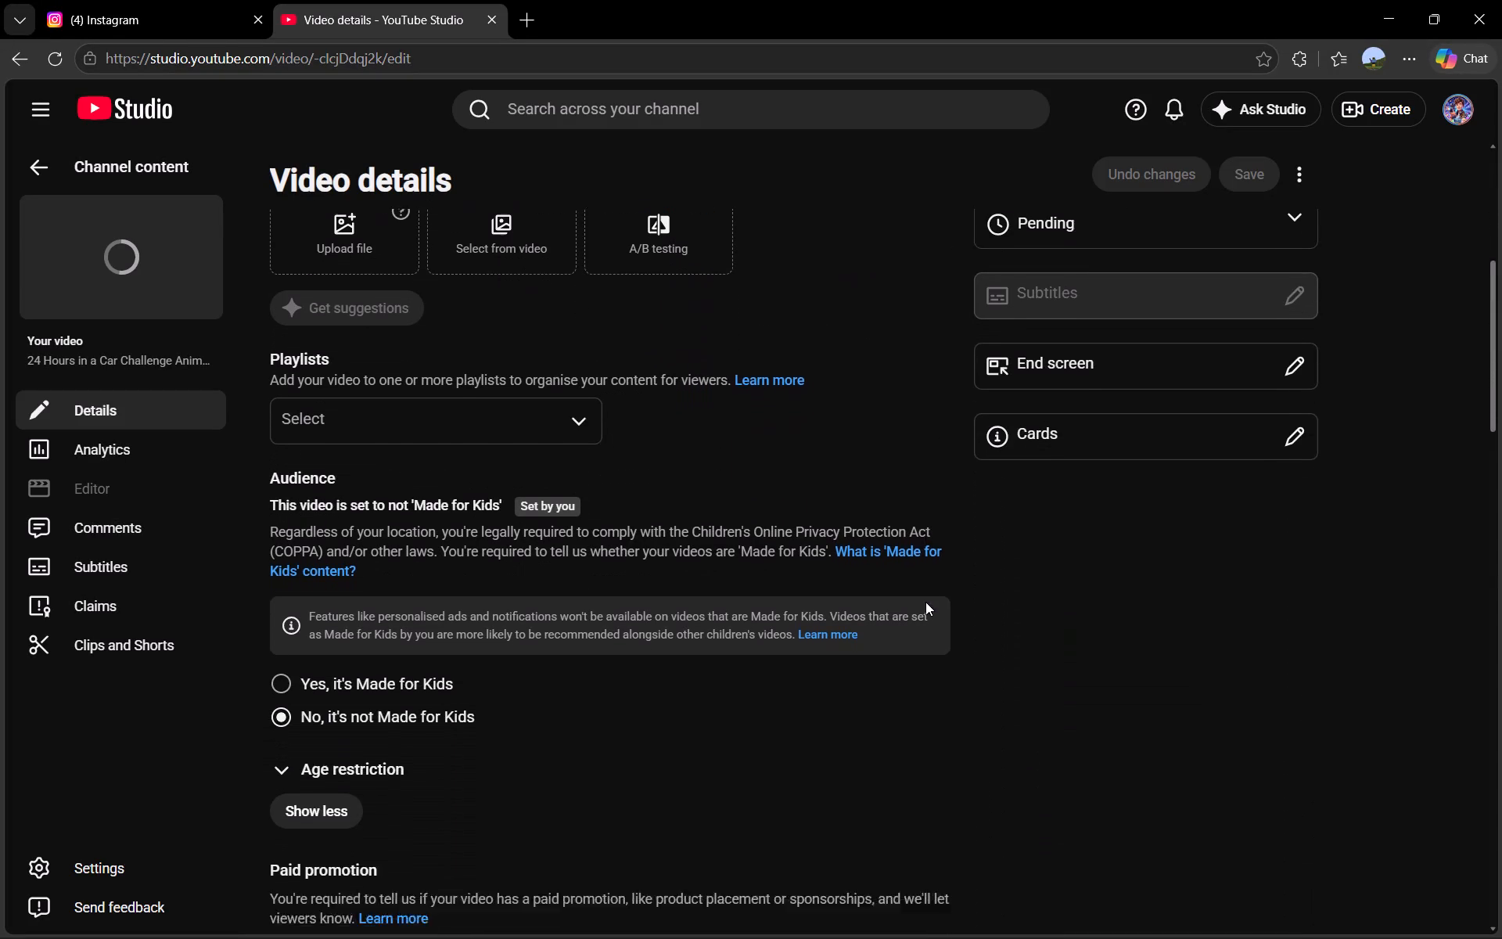
scroll(925, 602, down, 12)
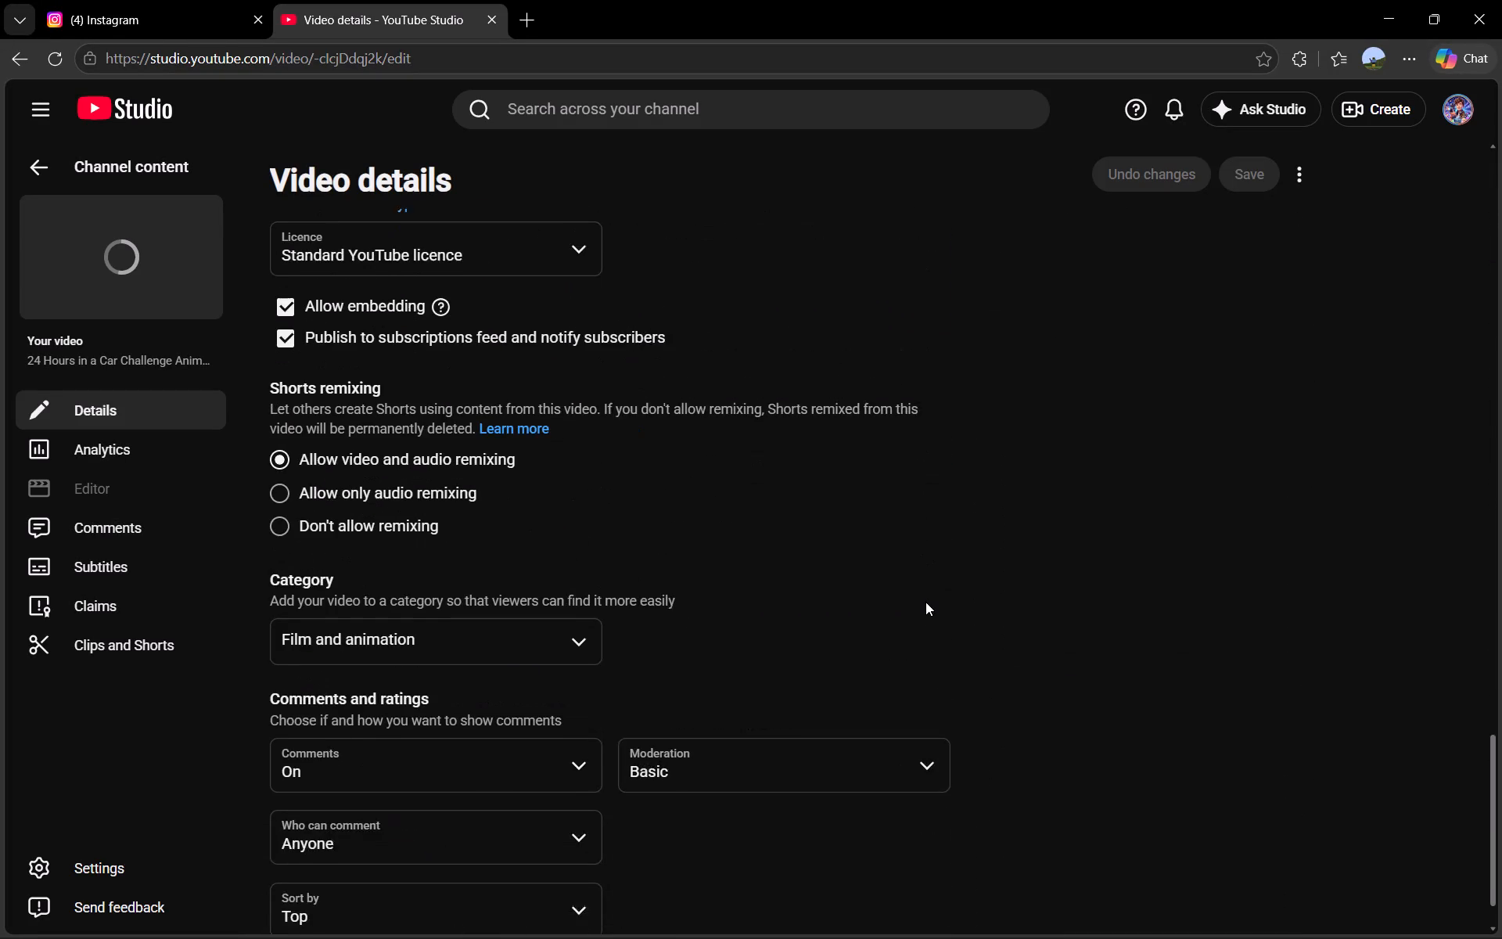
scroll(925, 602, down, 2)
scroll(925, 602, up, 8)
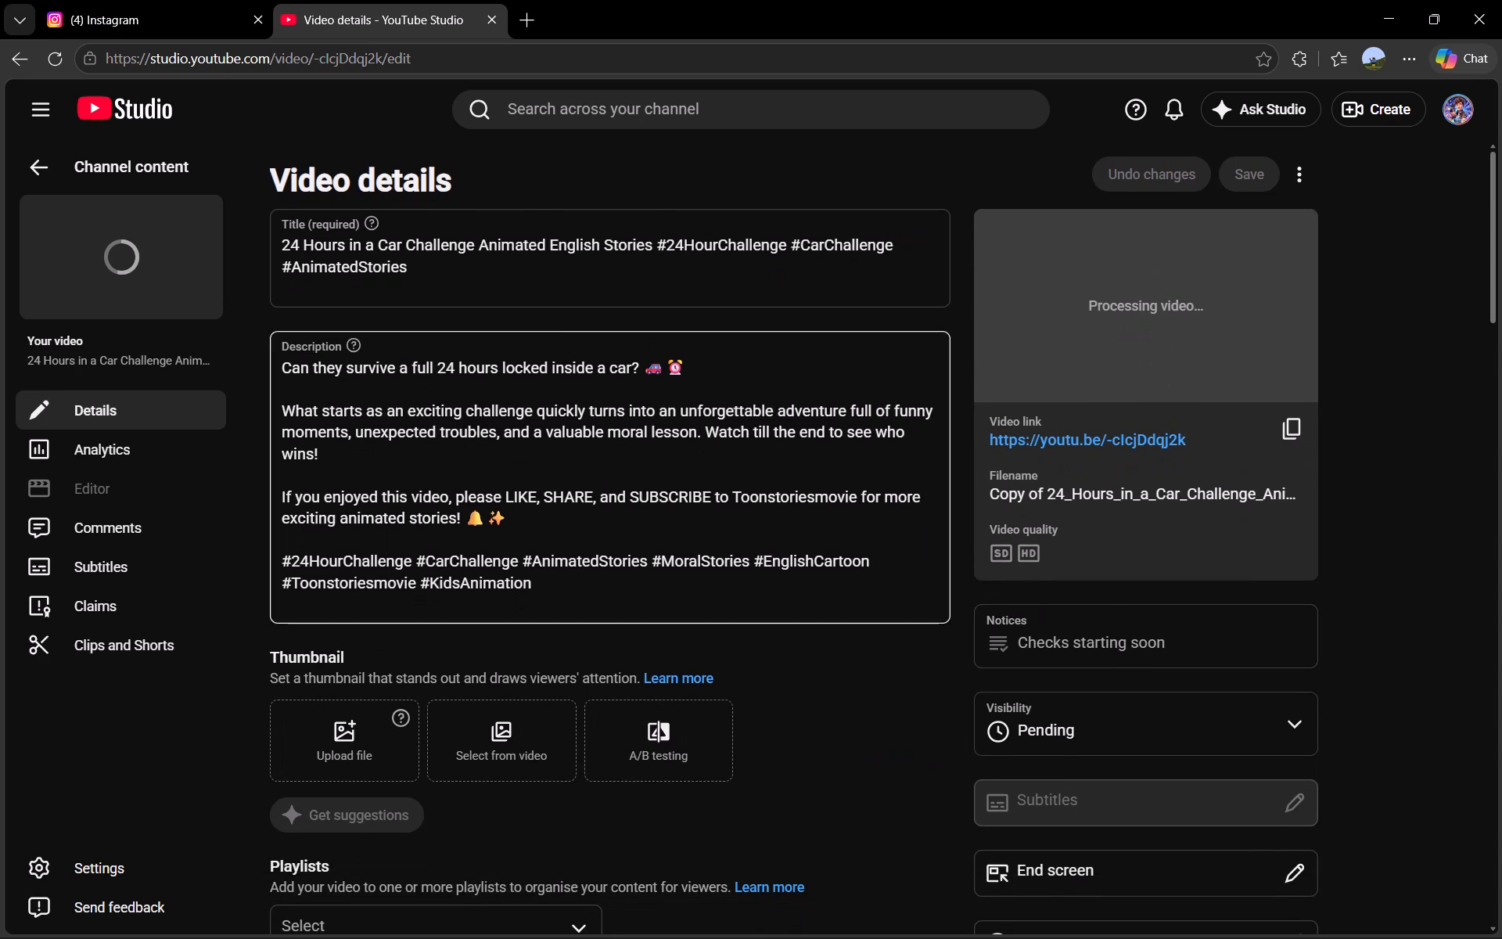
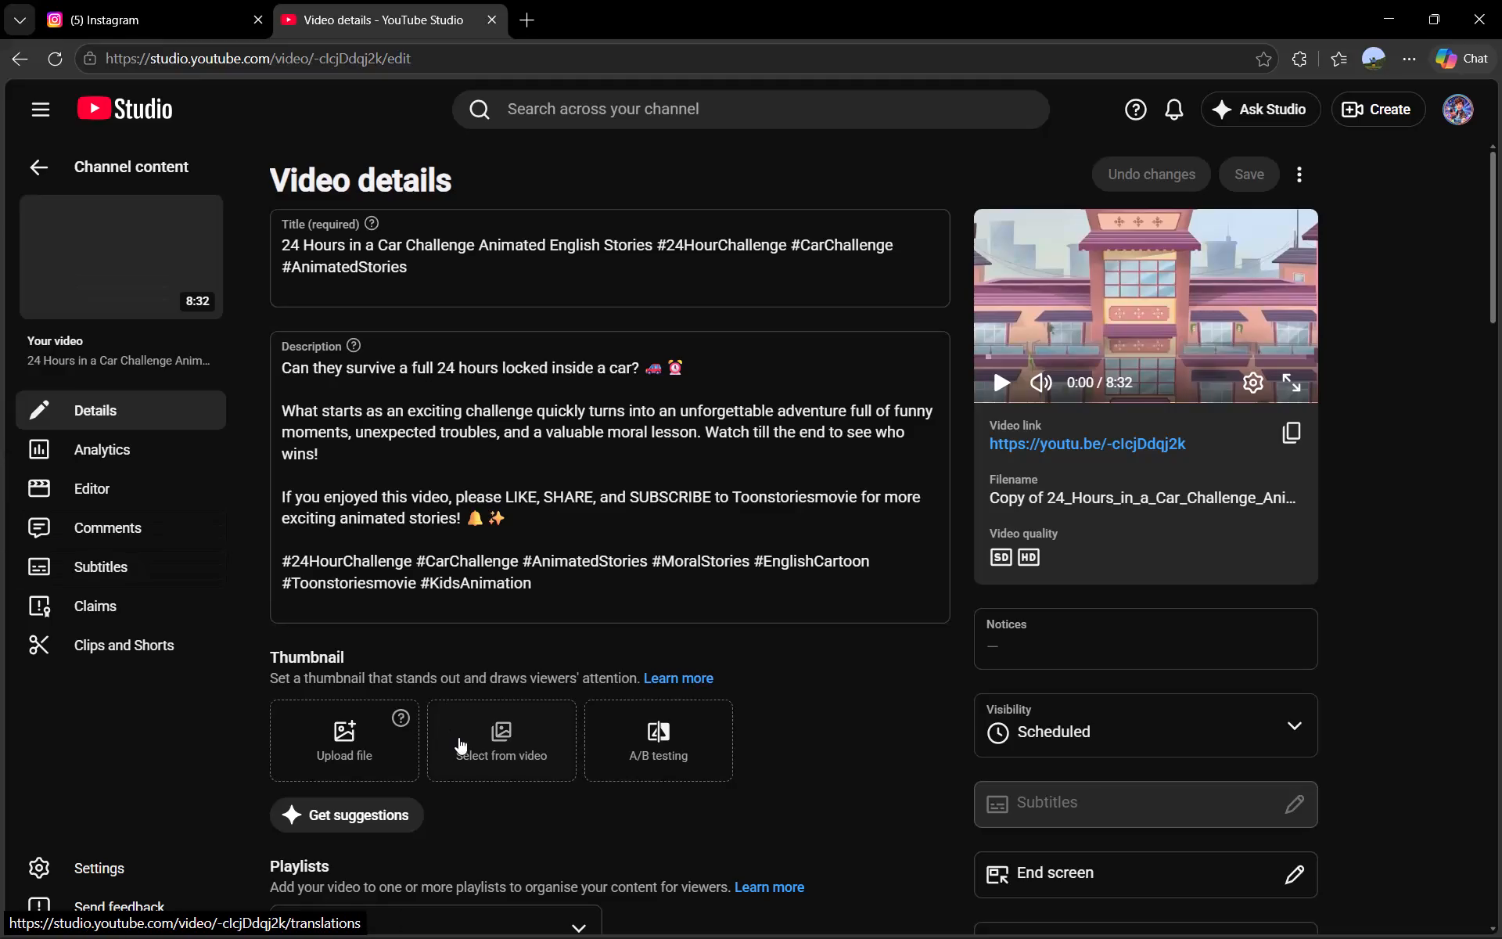
Open the selection of a thumbnail frame from the video.
click(490, 736)
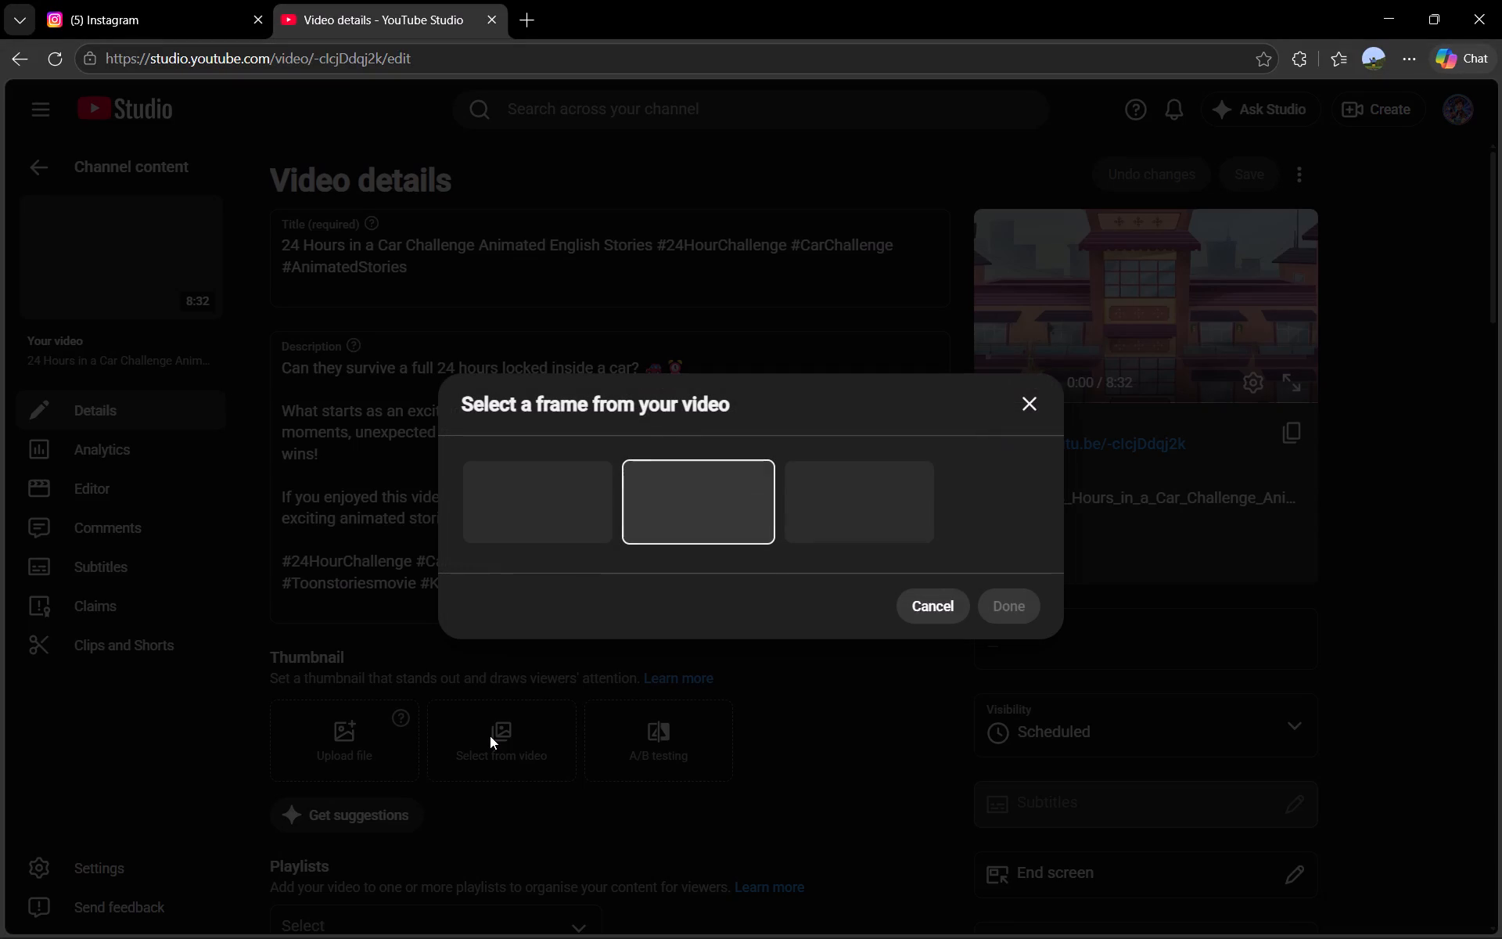
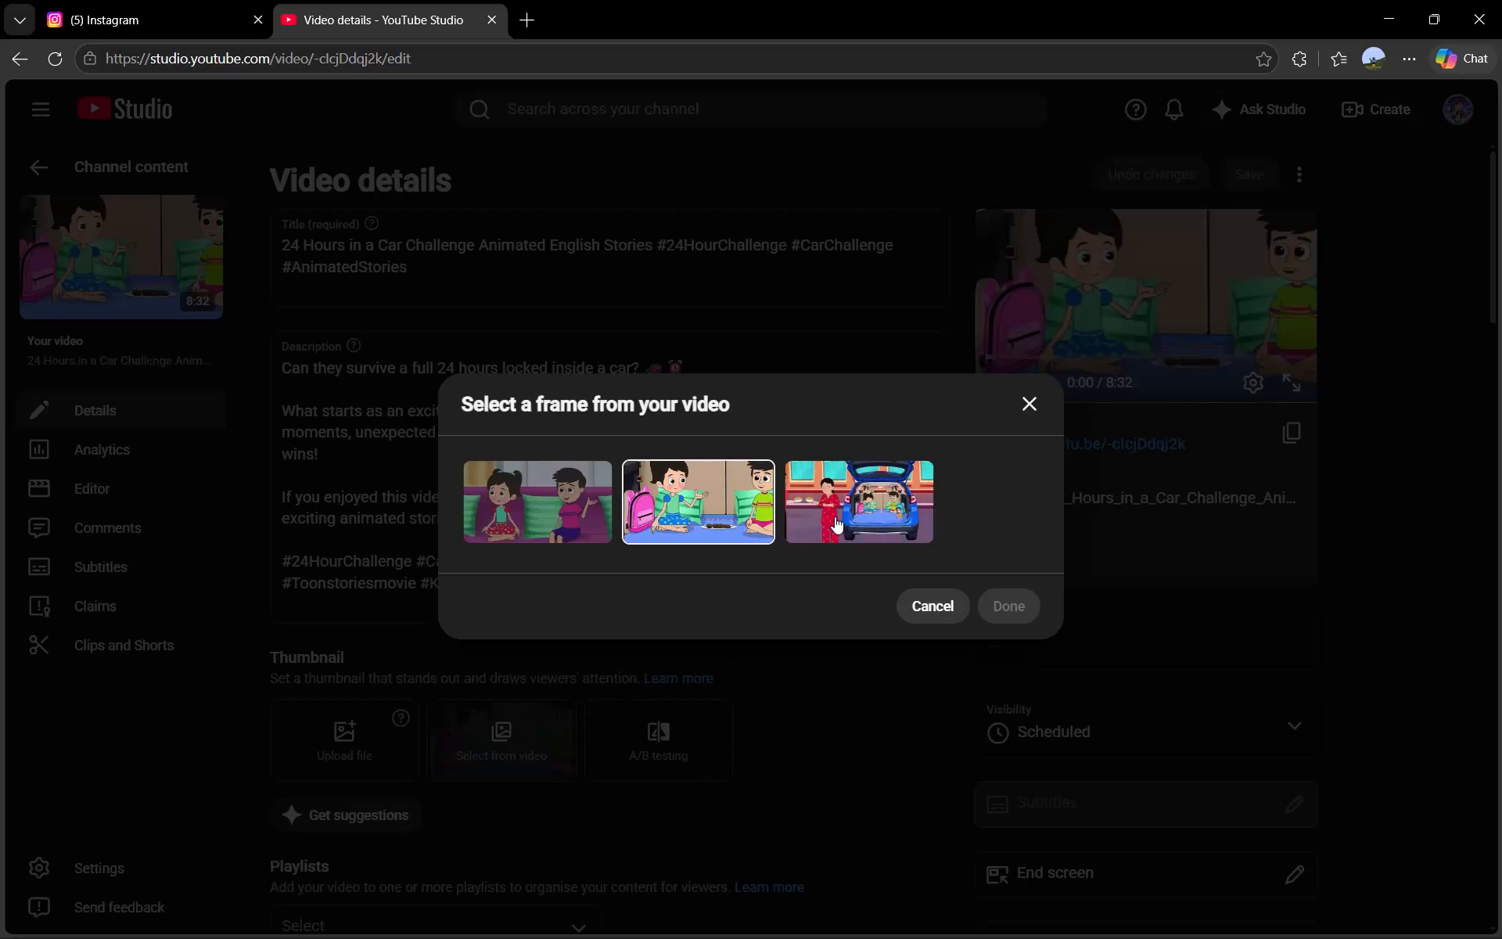
Set the thumbnail to the video frame showing the blue car with its boot open and the woman in red beside it.
click(835, 516)
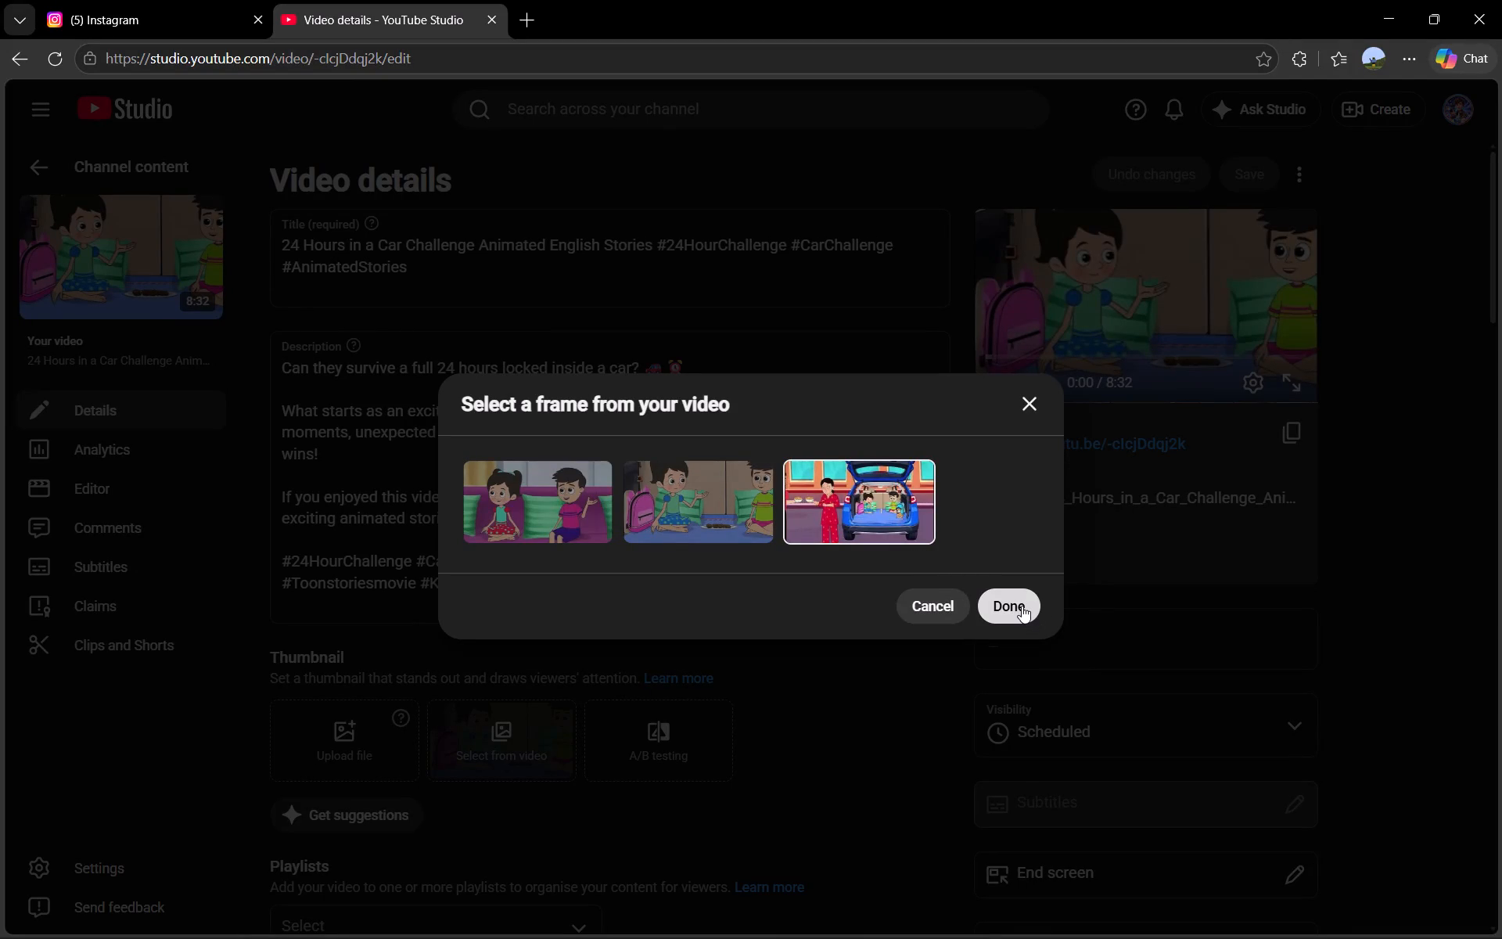
click(1022, 606)
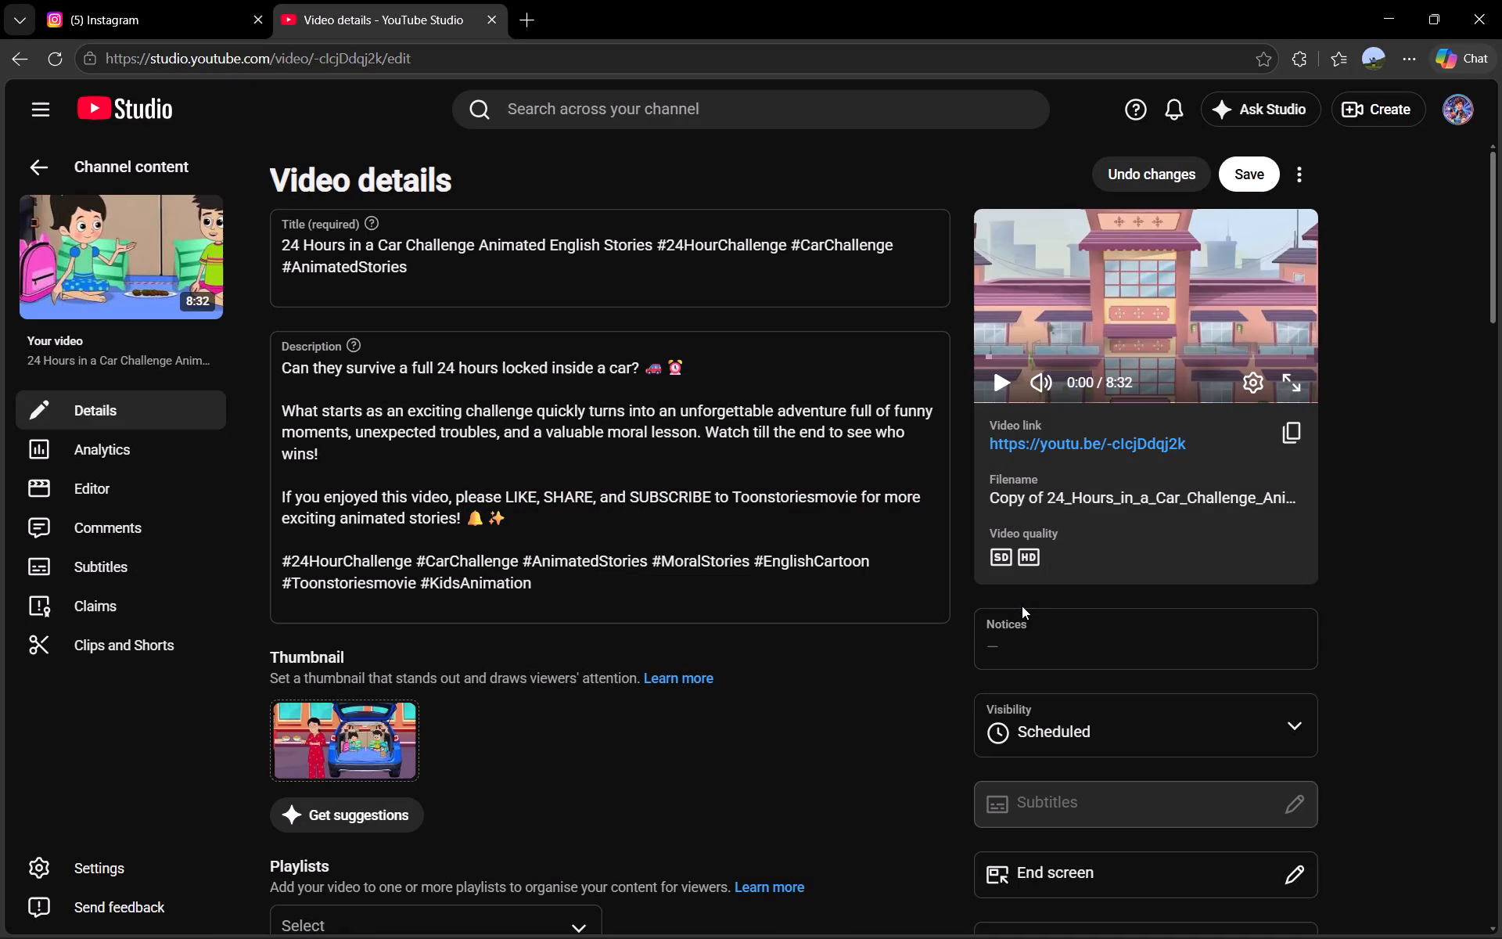
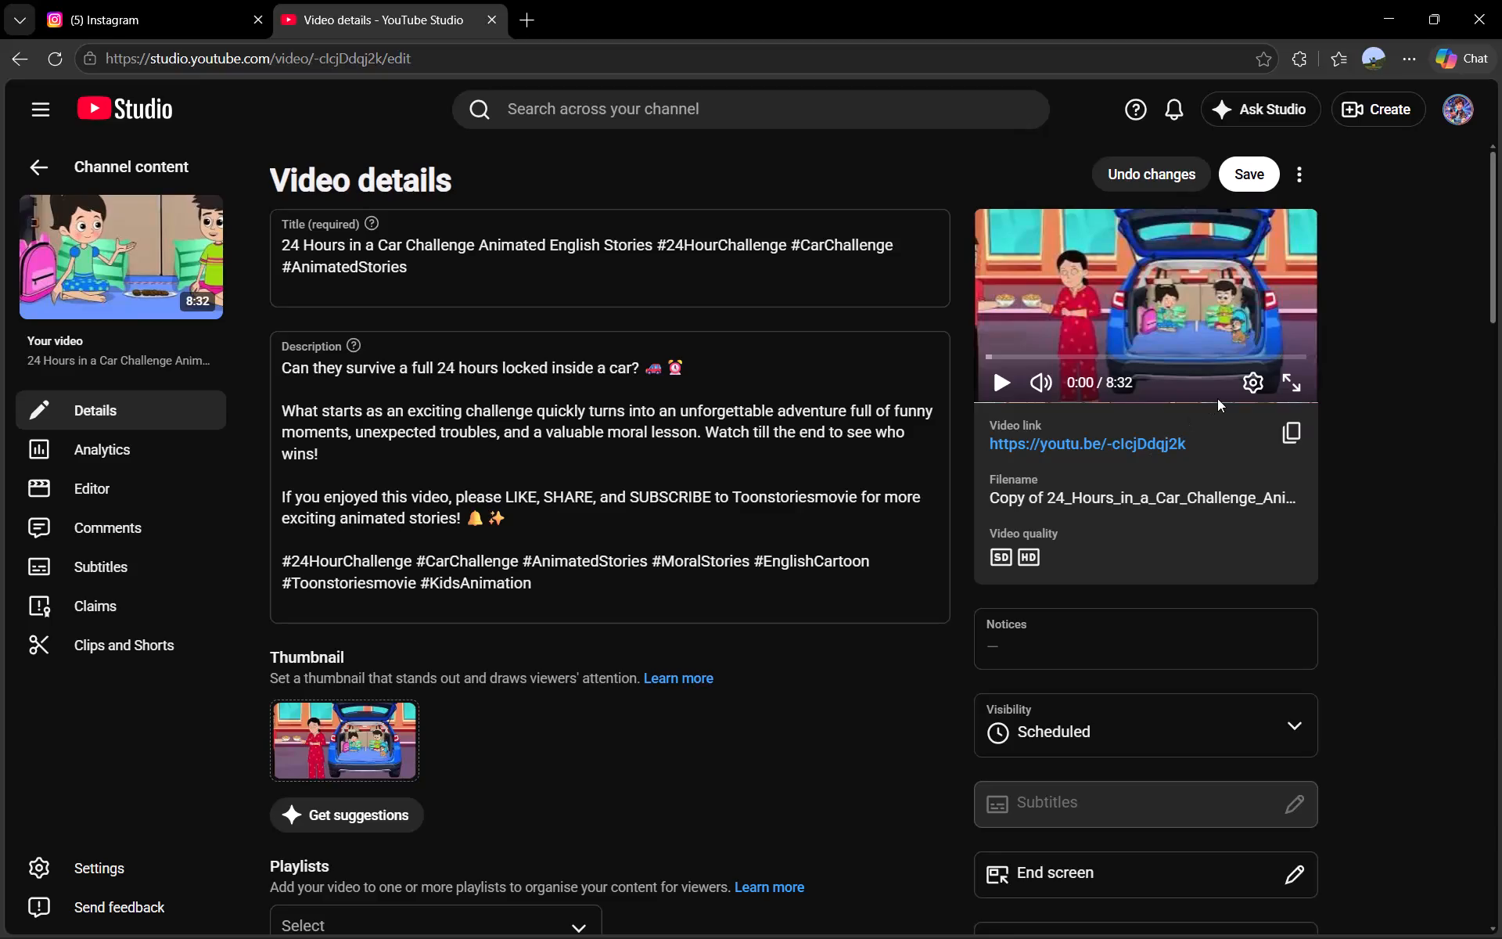
Save the video's thumbnail change and return to the channel content list, reloading it.
click(1249, 179)
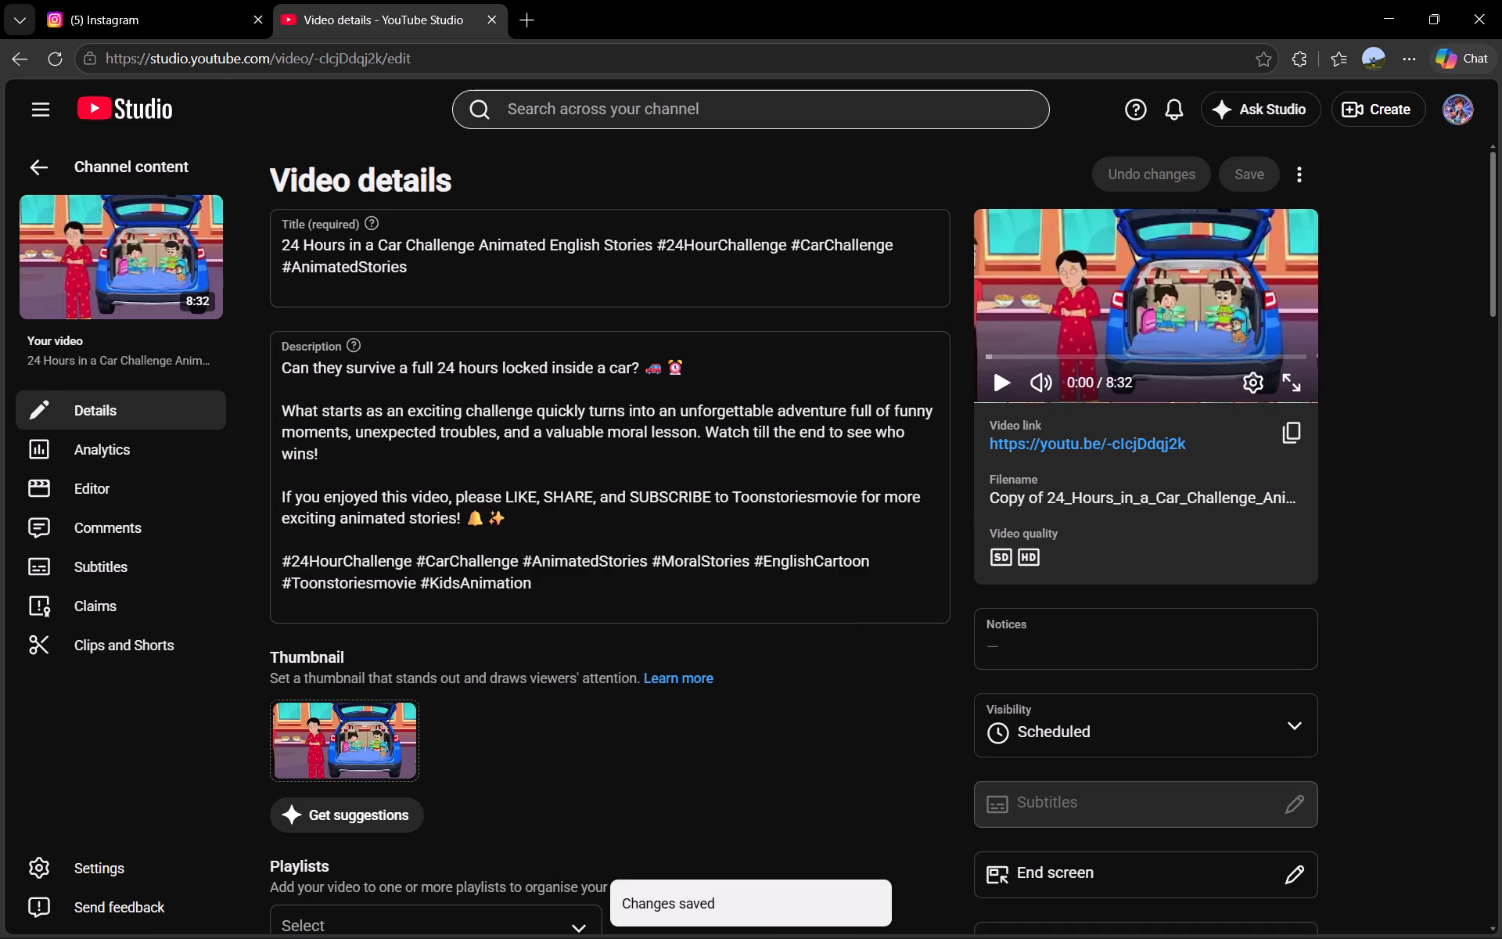
click(19, 58)
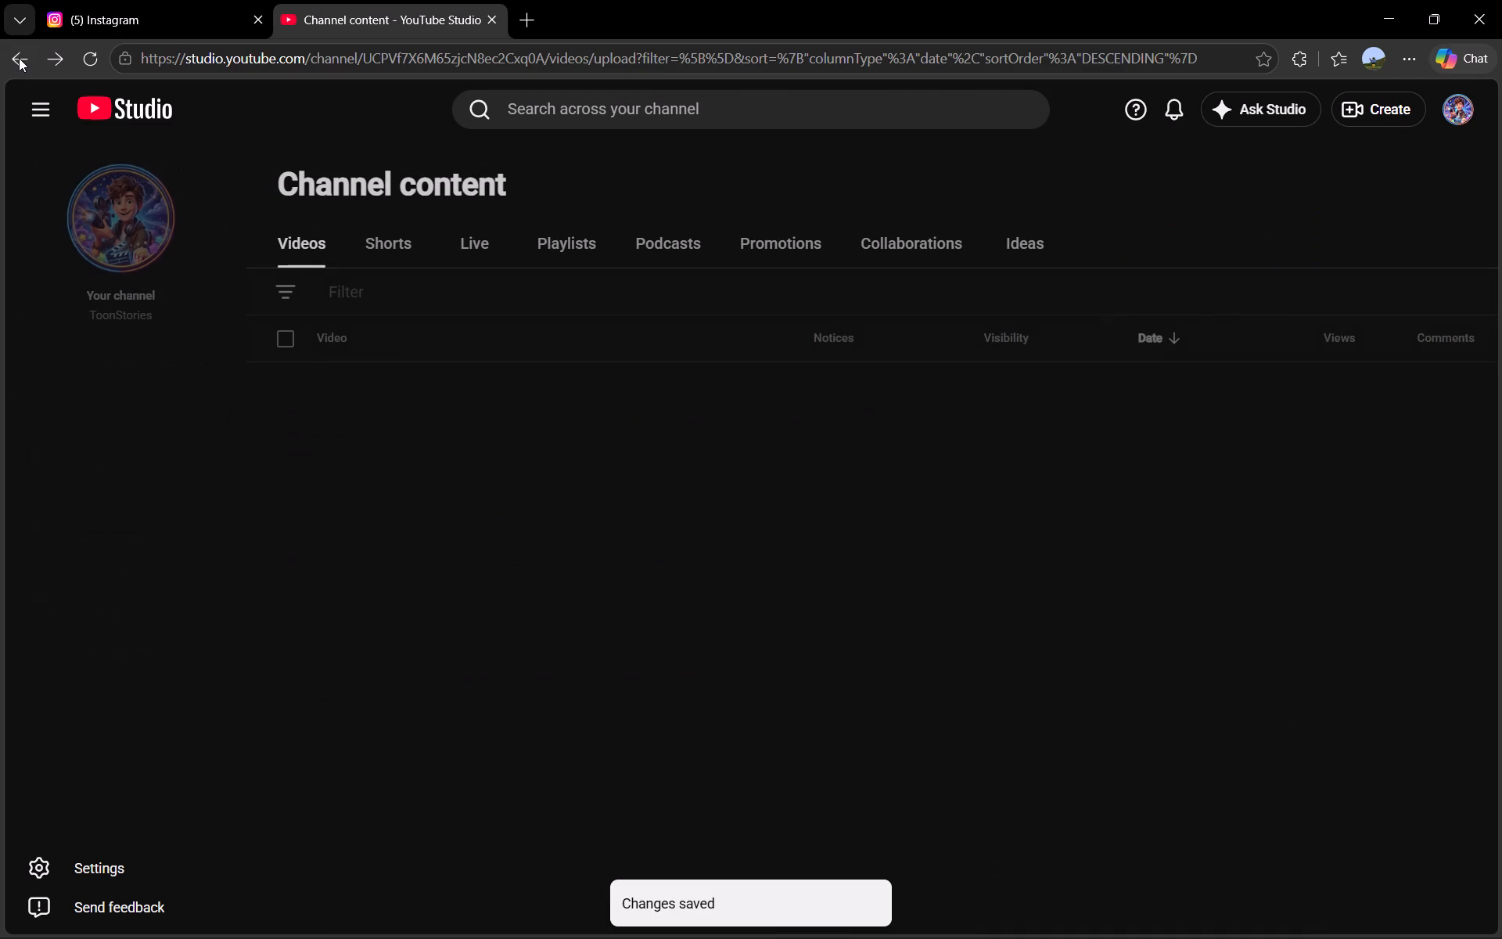
click(88, 60)
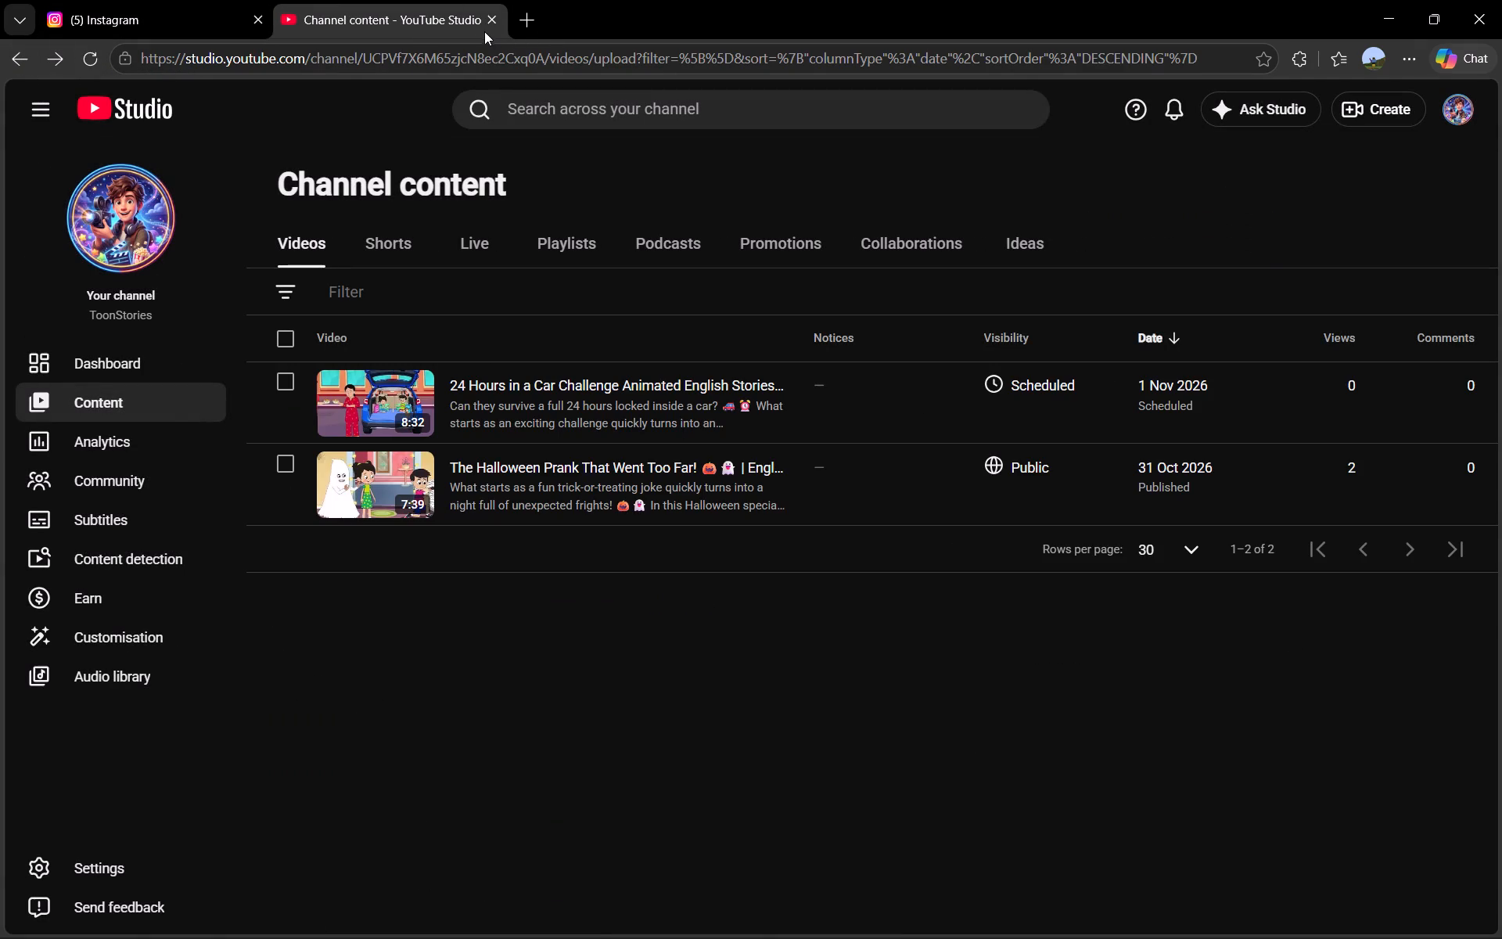
Open a new browser tab and close the YouTube Studio tab.
click(543, 8)
click(531, 11)
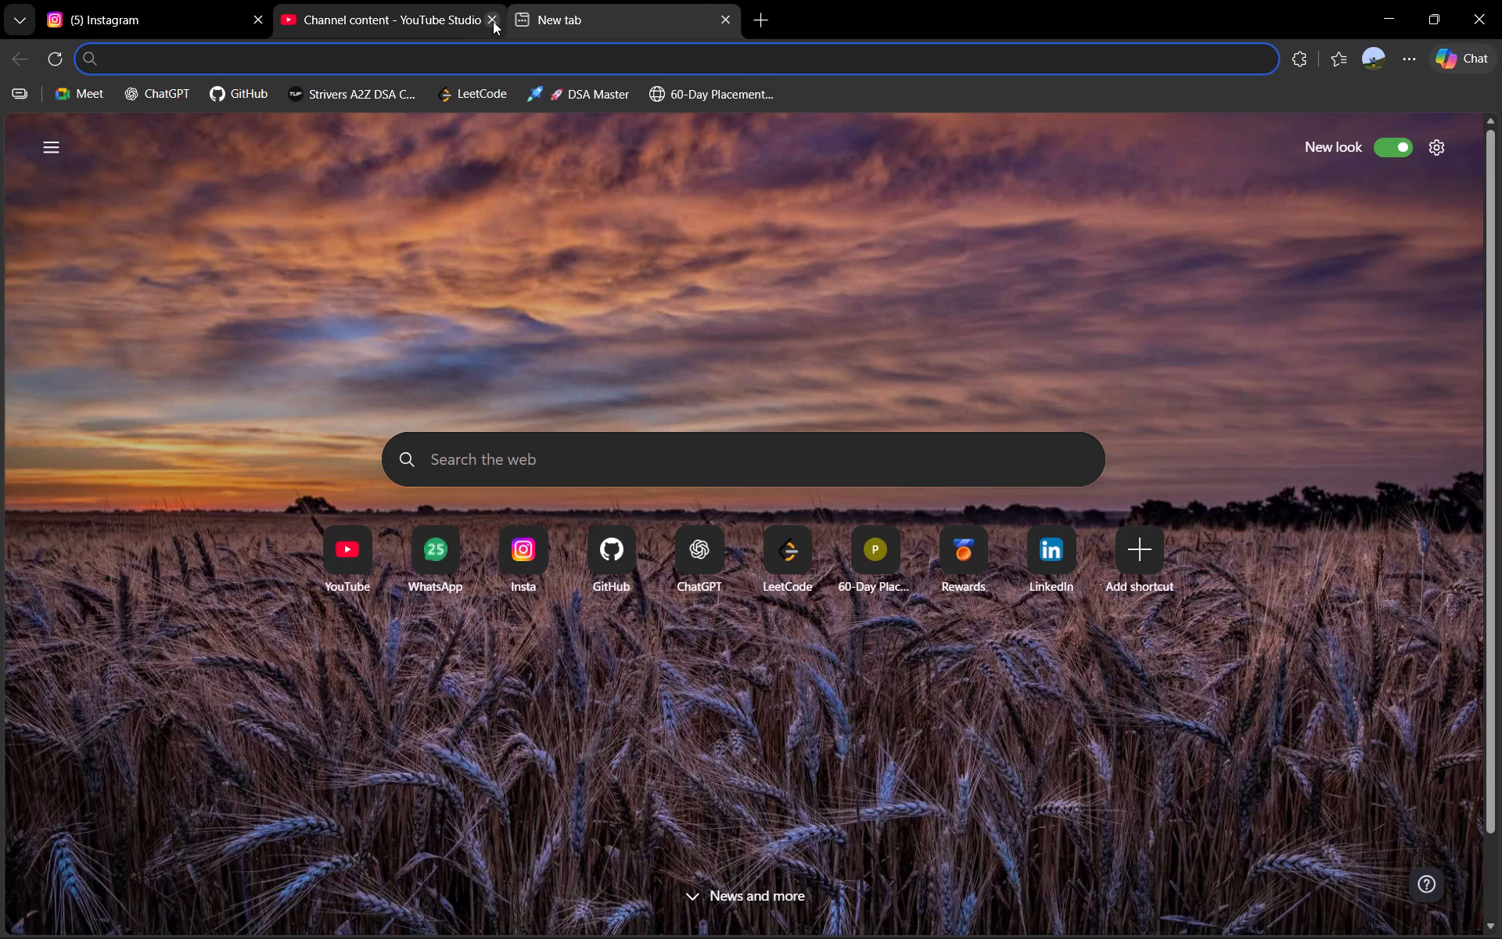
click(494, 21)
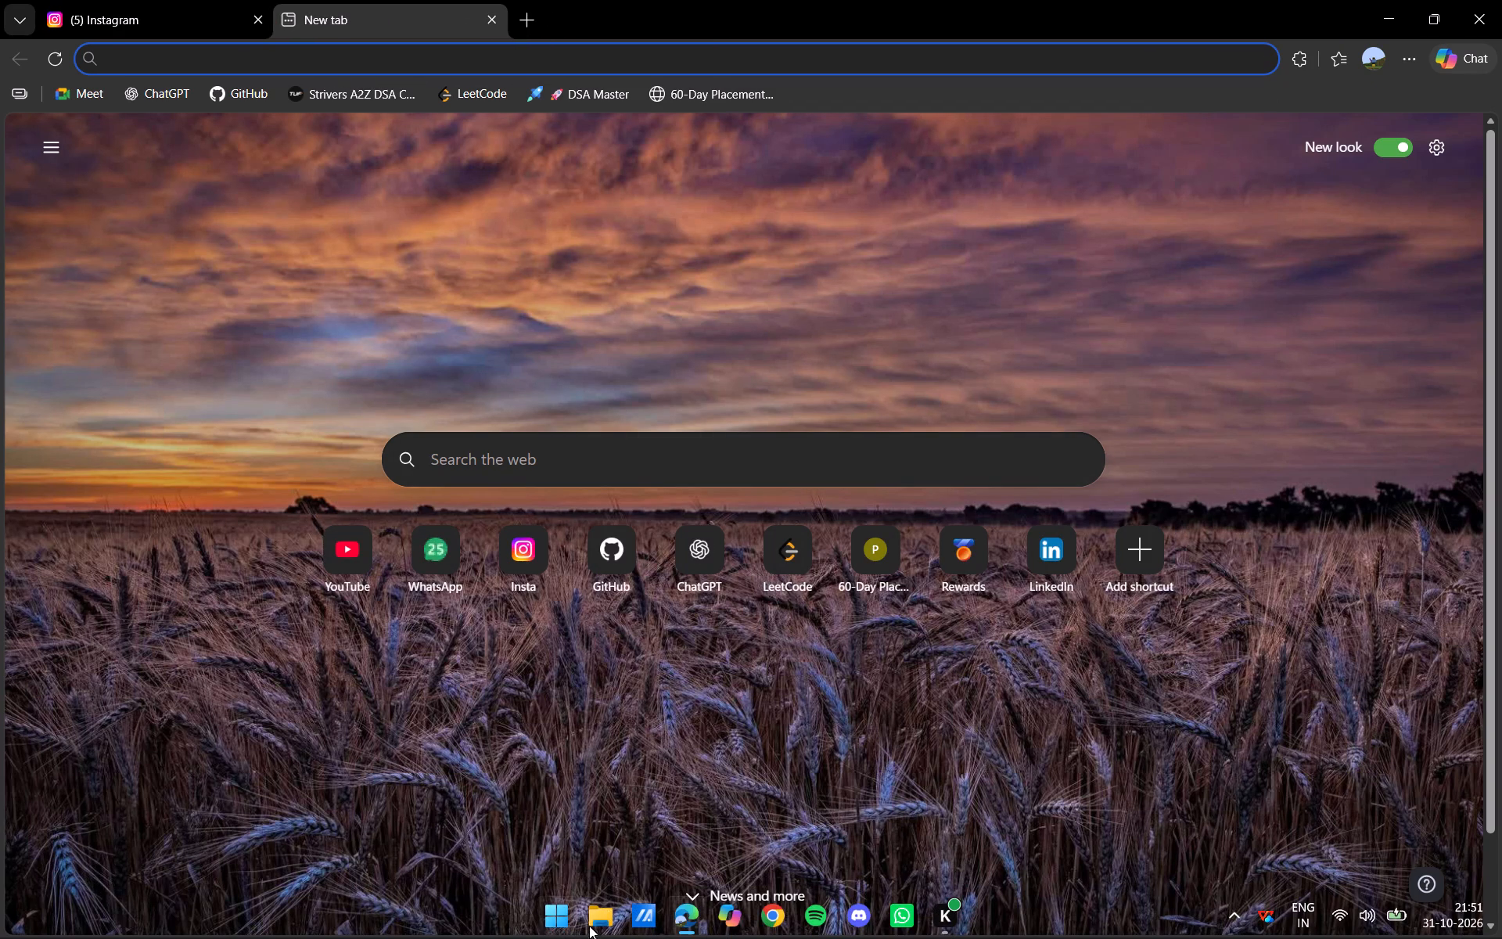
click(597, 927)
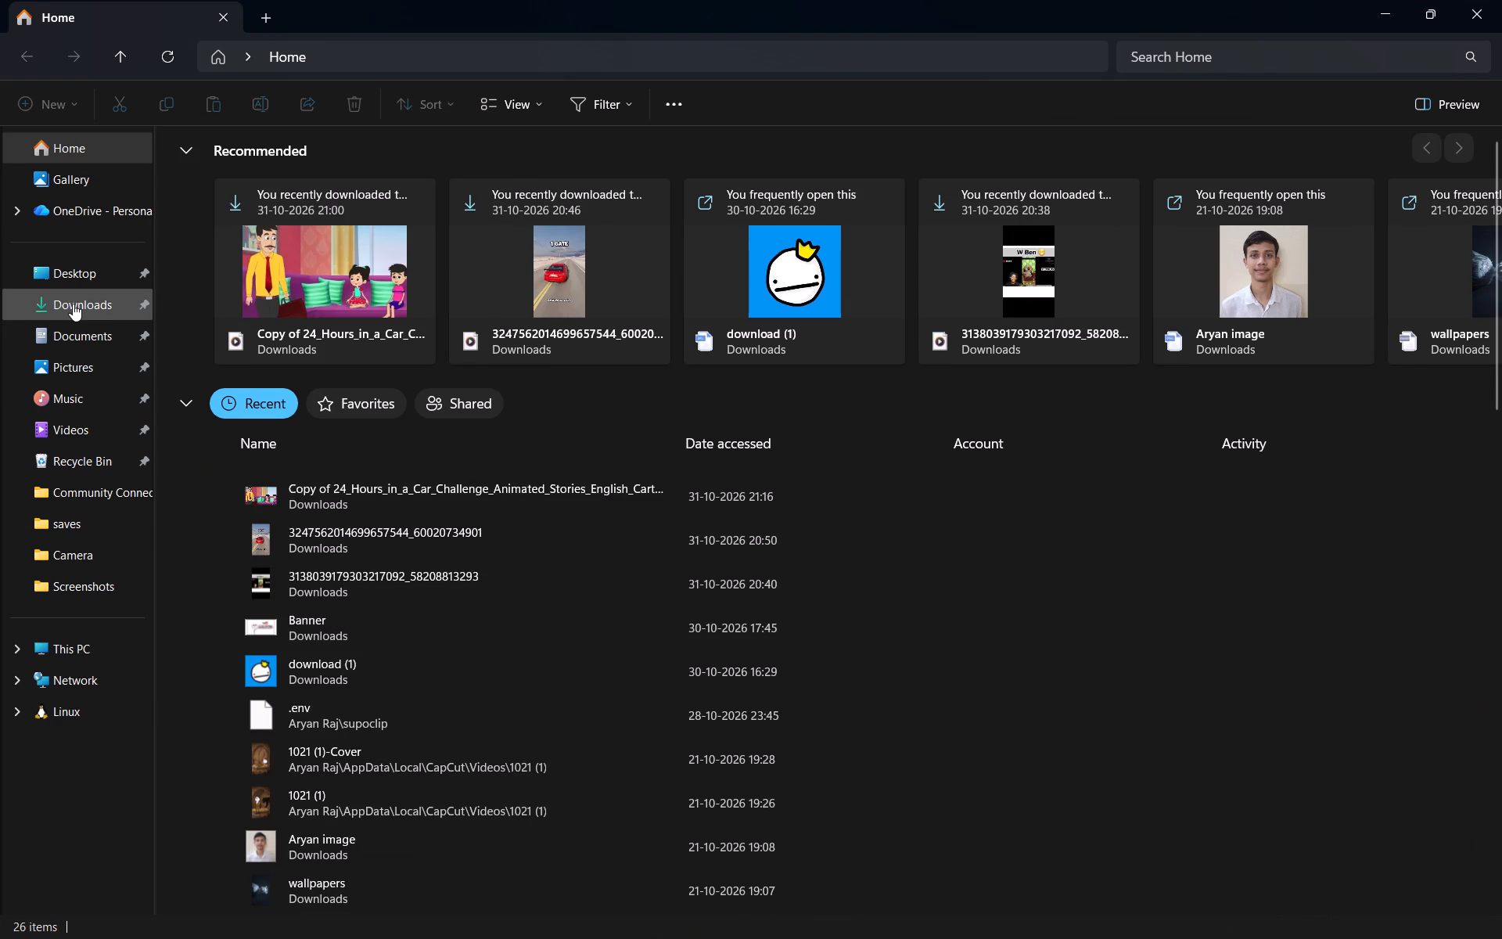
click(73, 304)
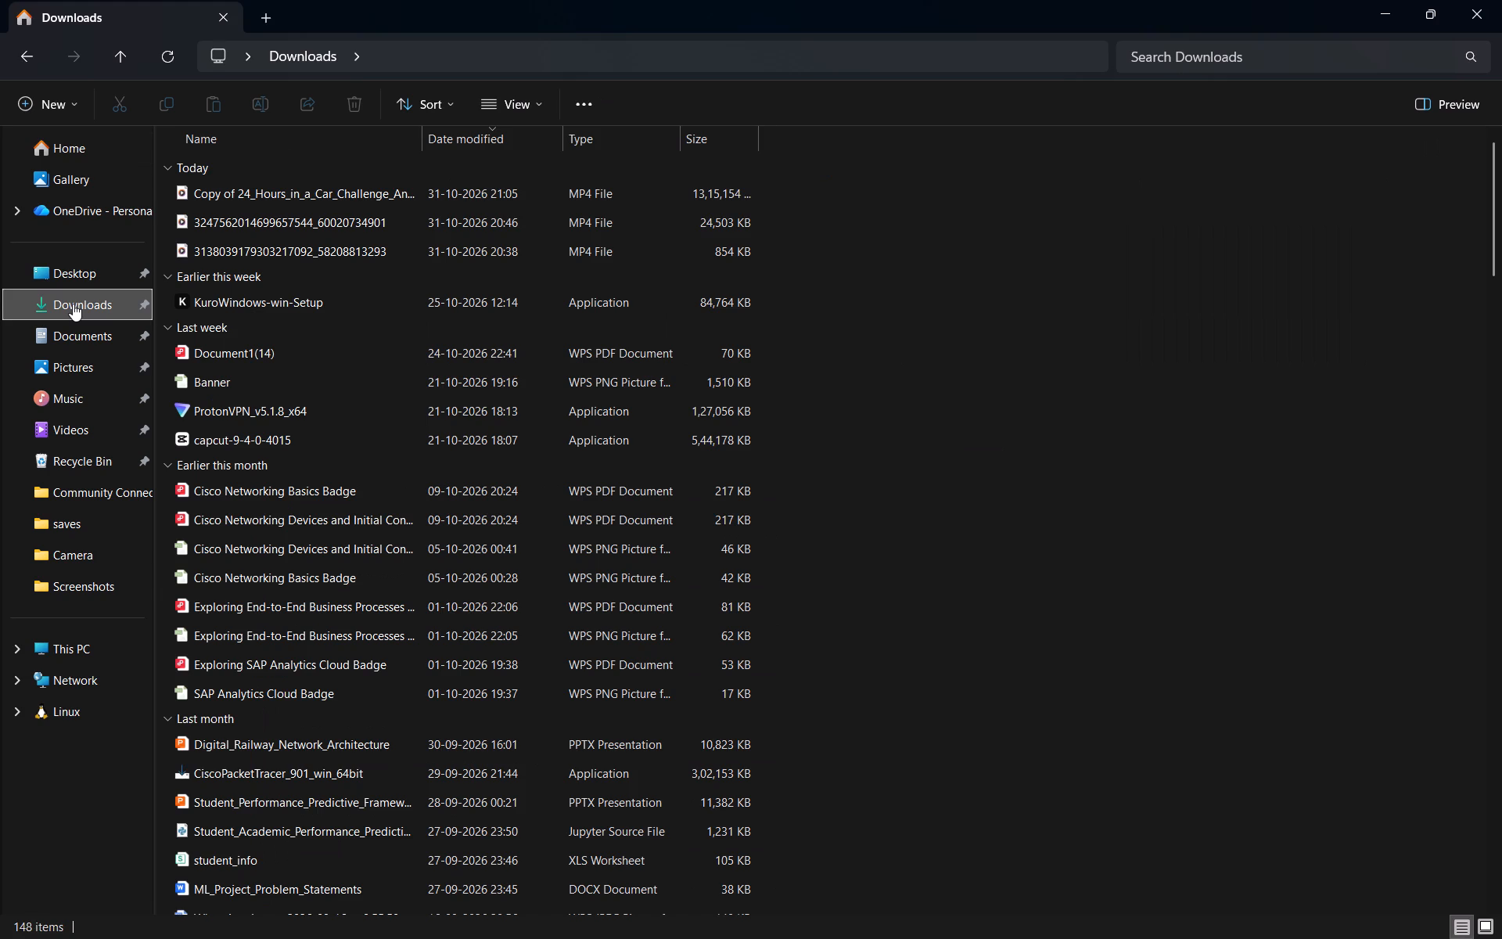
double_click(328, 248)
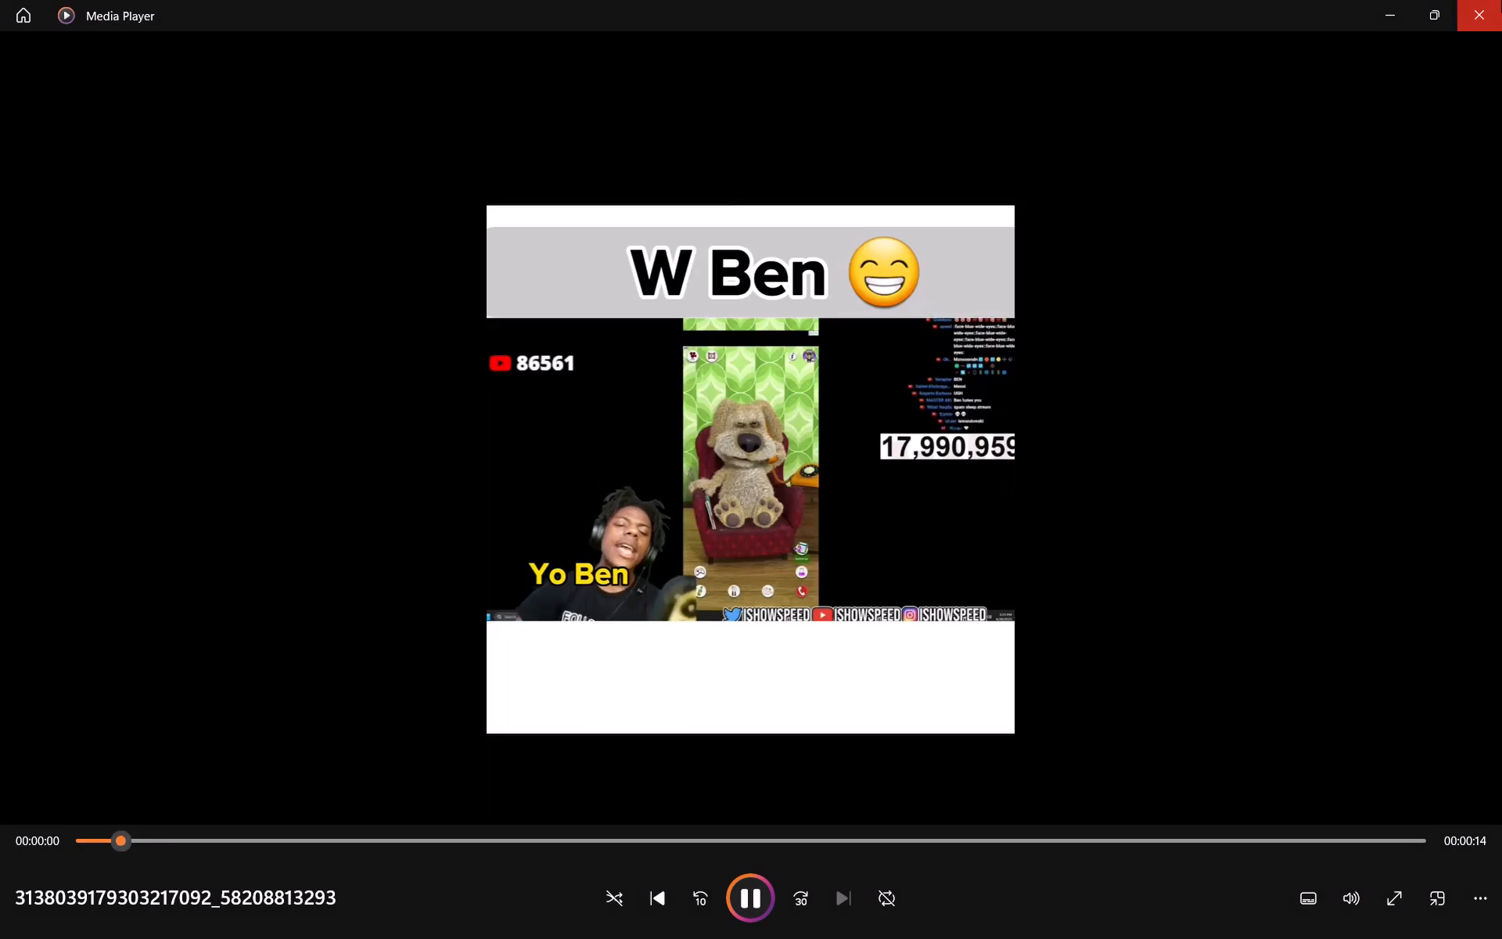
click(1501, 0)
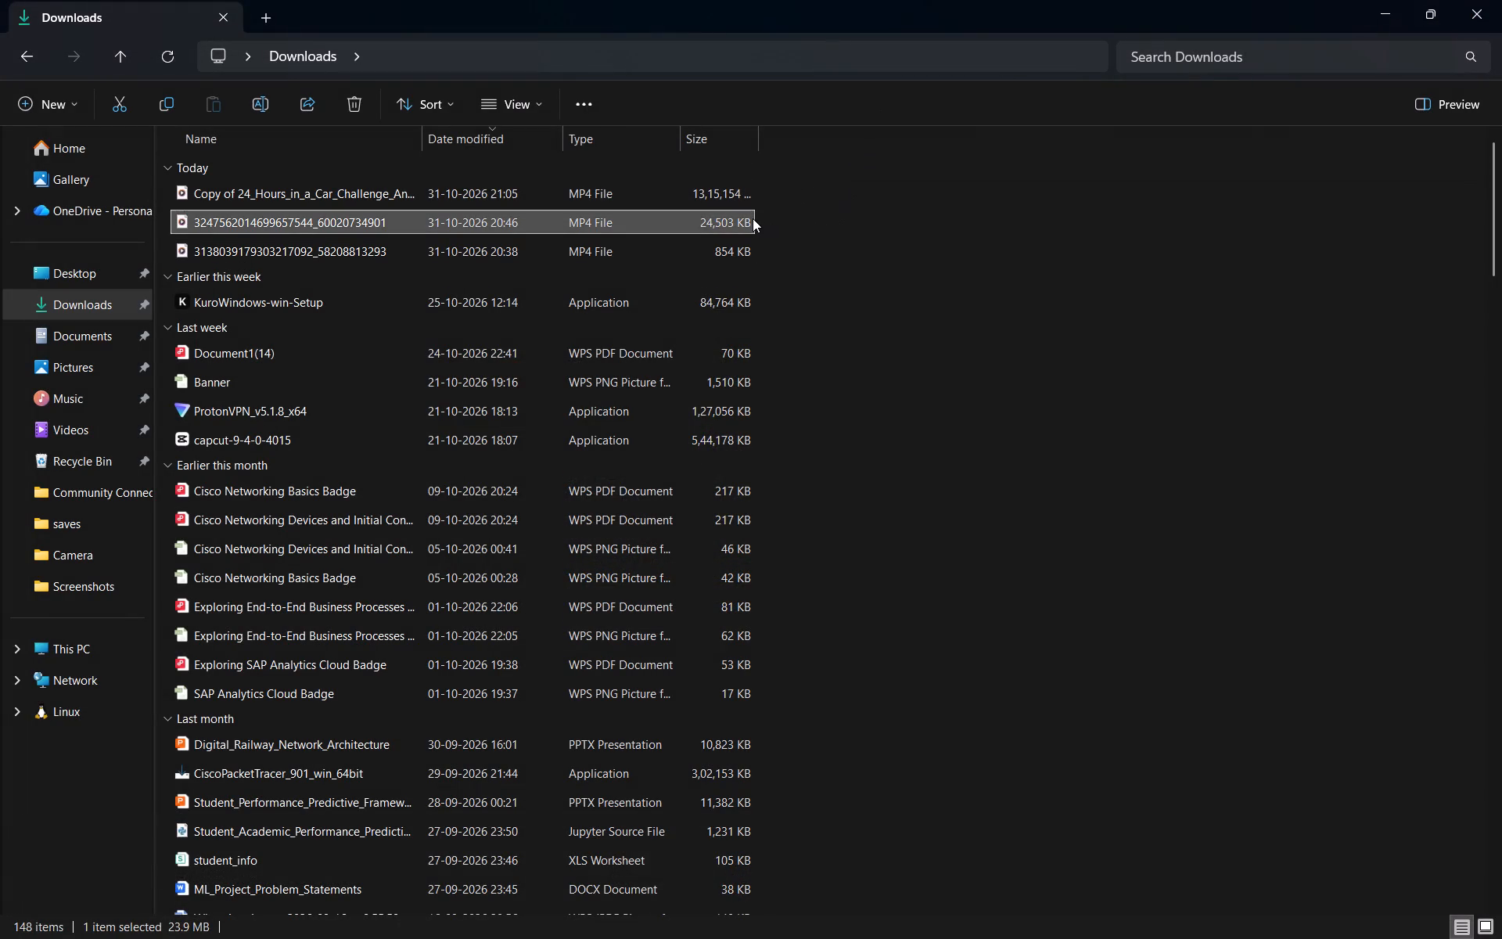
click(753, 218)
key(shift+Up)
key(Delete)
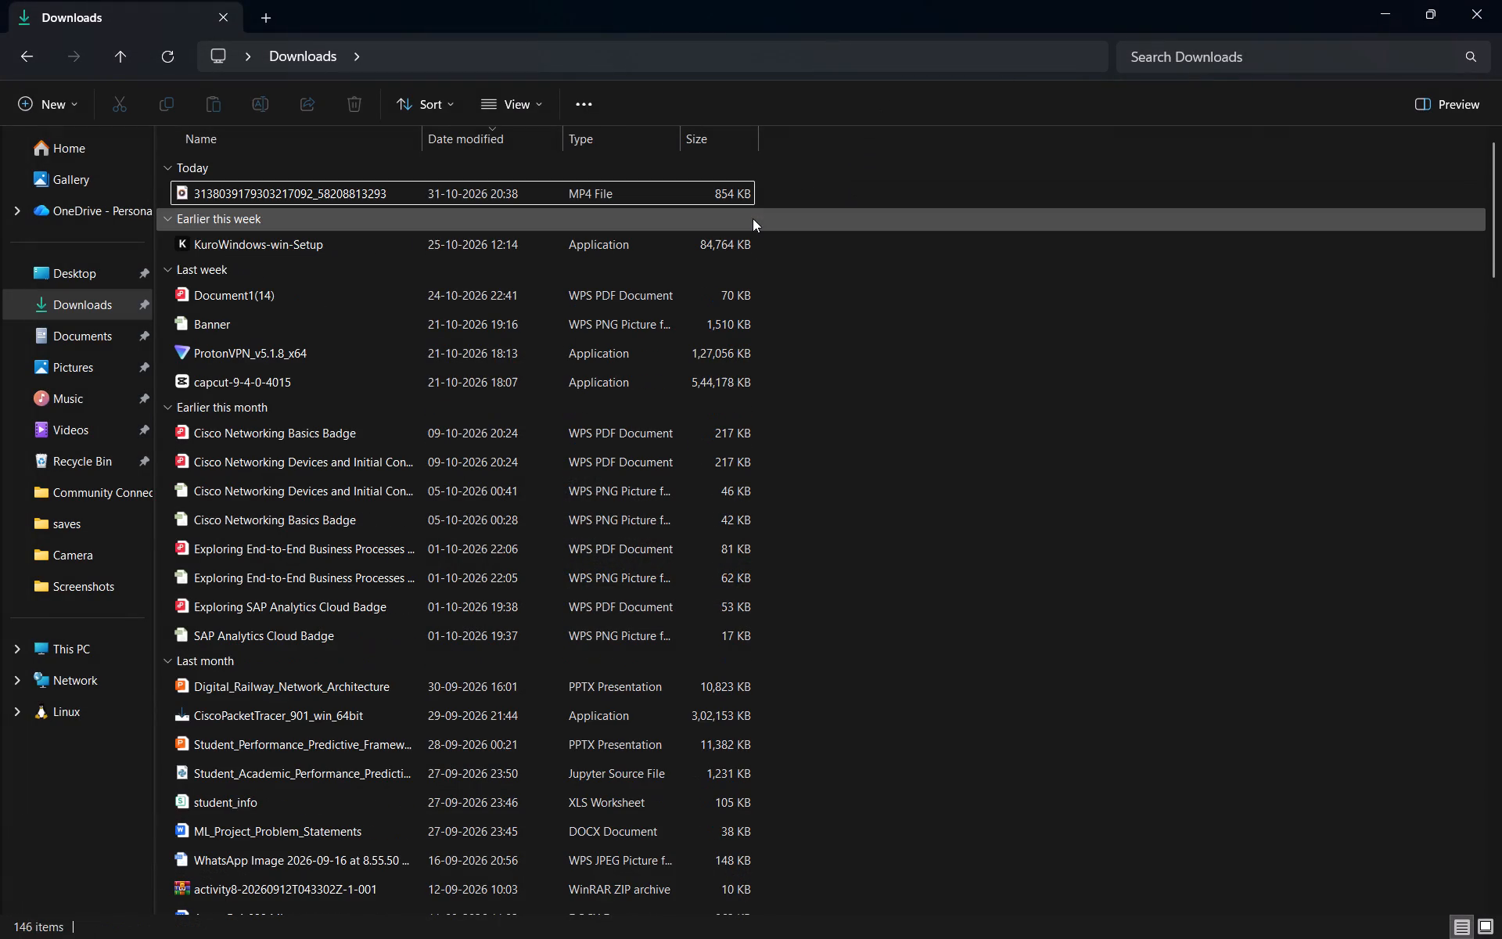
click(1396, 0)
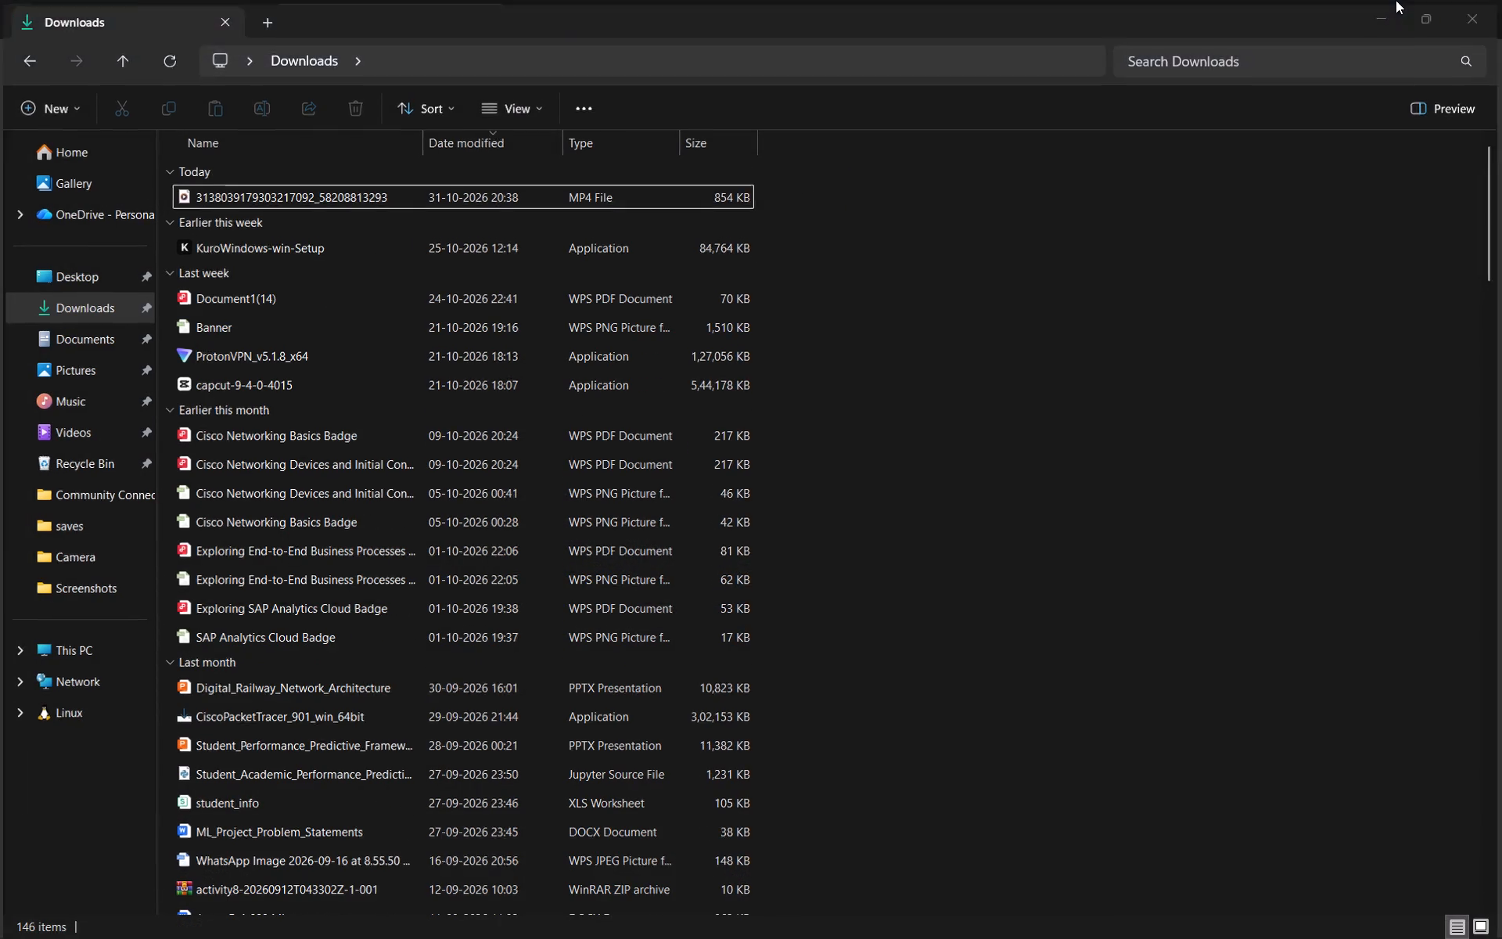
In the browser, open YouTube in the current tab and Instagram in a new tab.
click(358, 549)
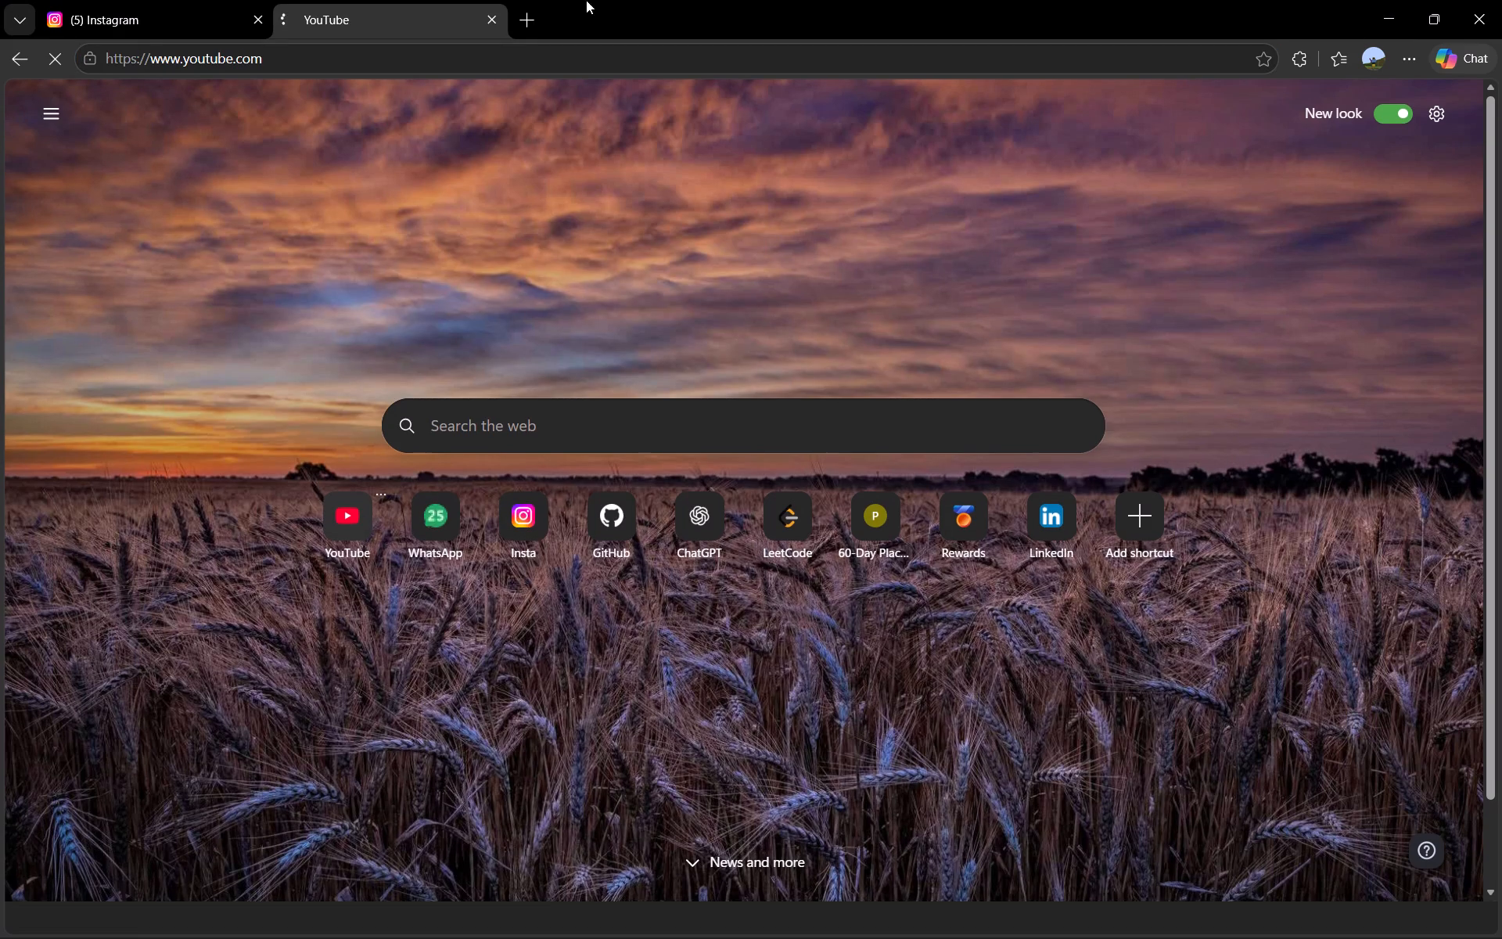
click(528, 12)
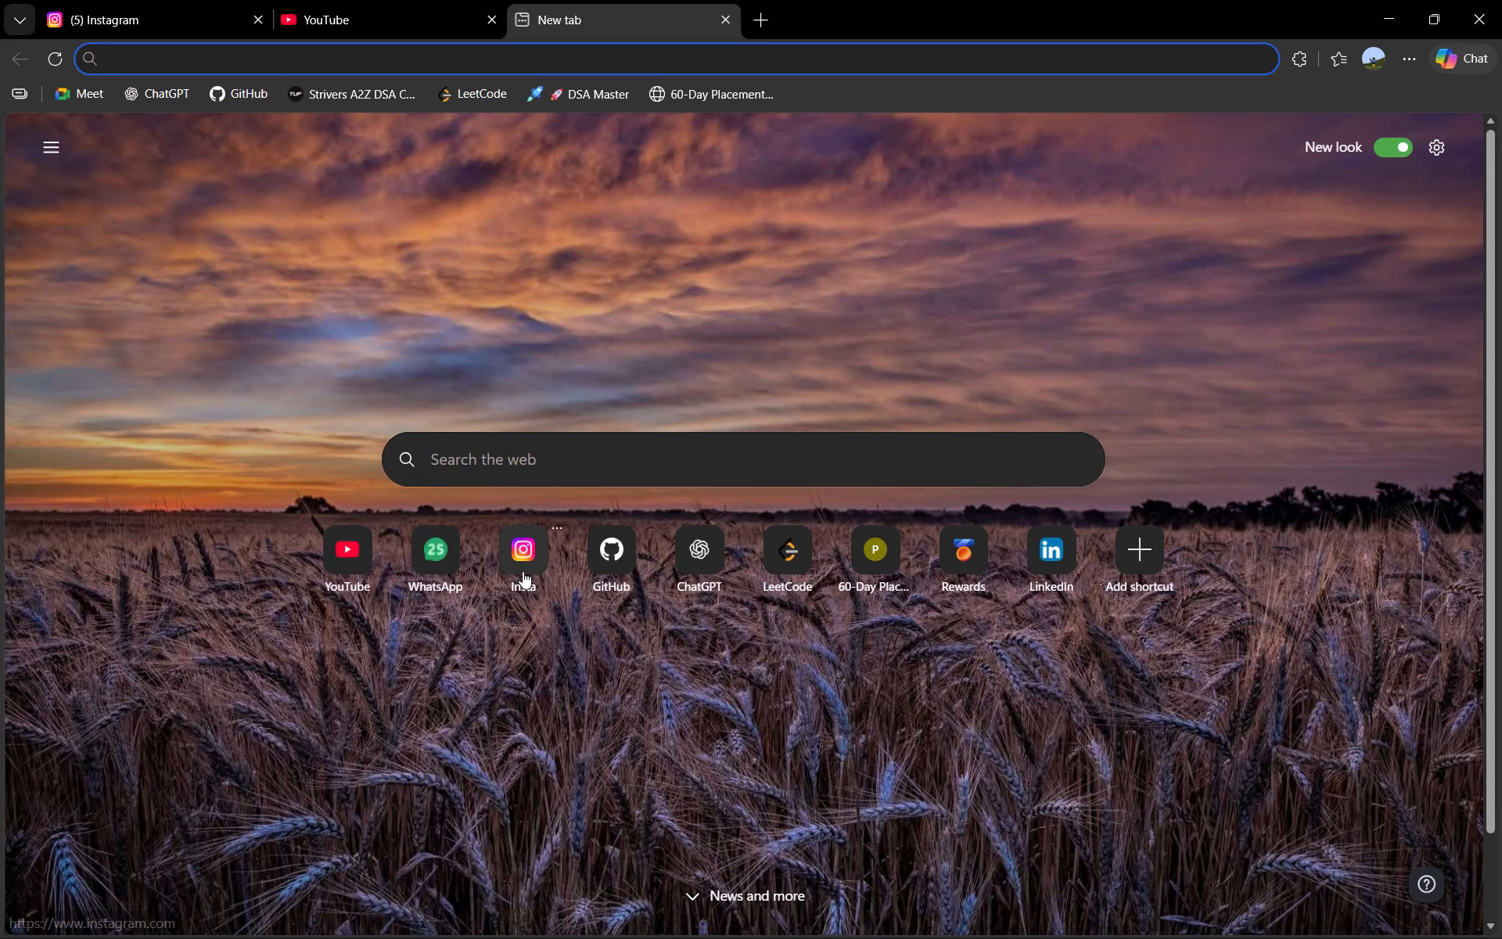
click(523, 571)
Switch the YouTube account from ToonStories to the Skewed channel.
click(396, 0)
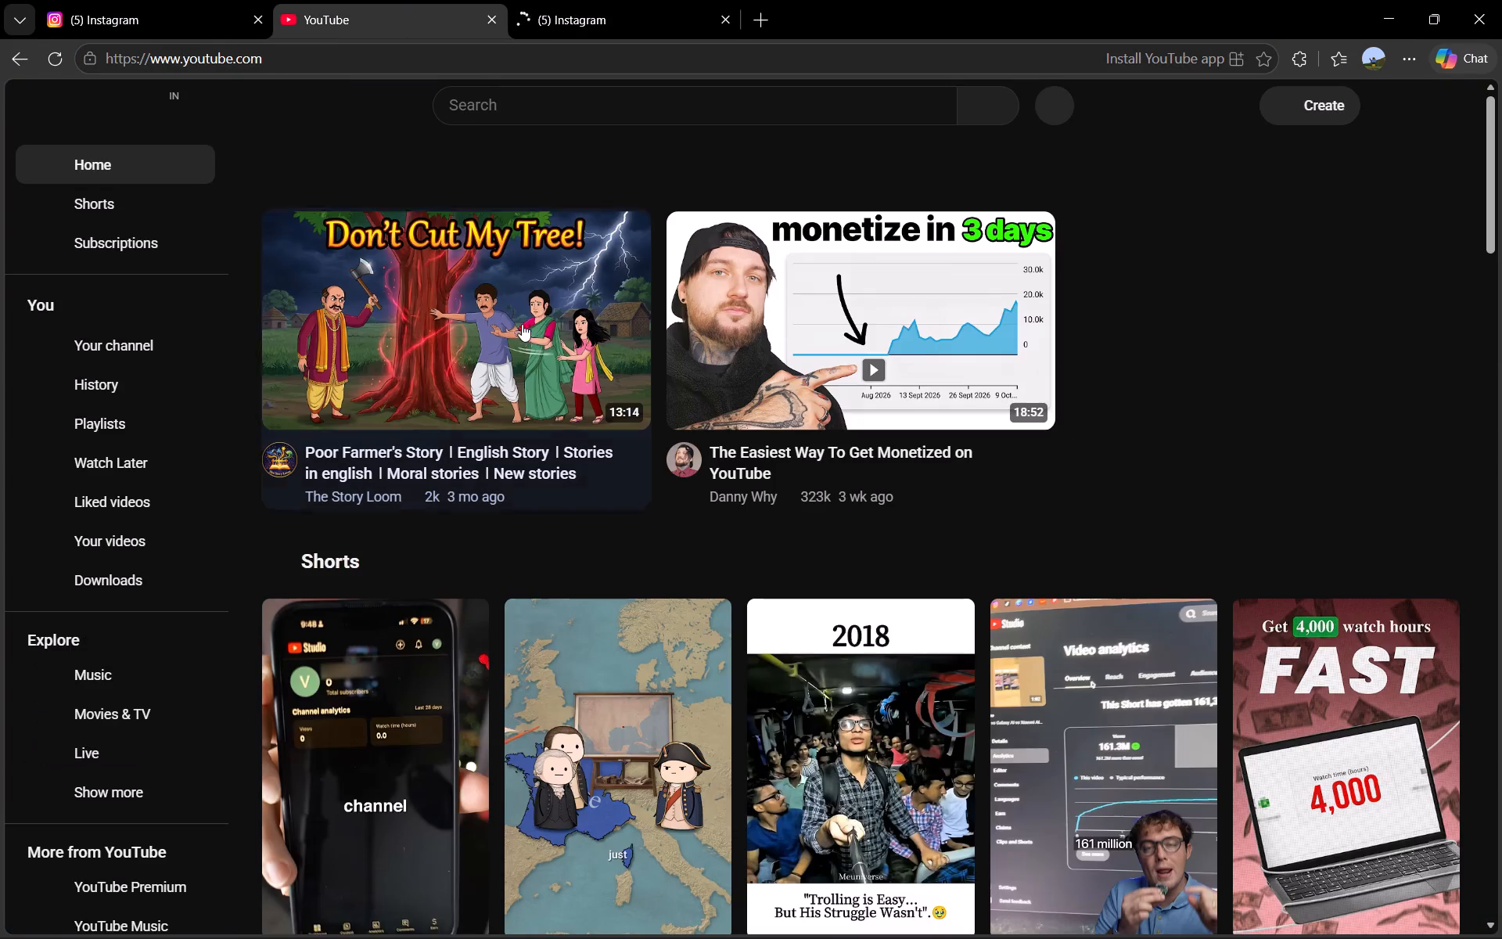
click(1444, 104)
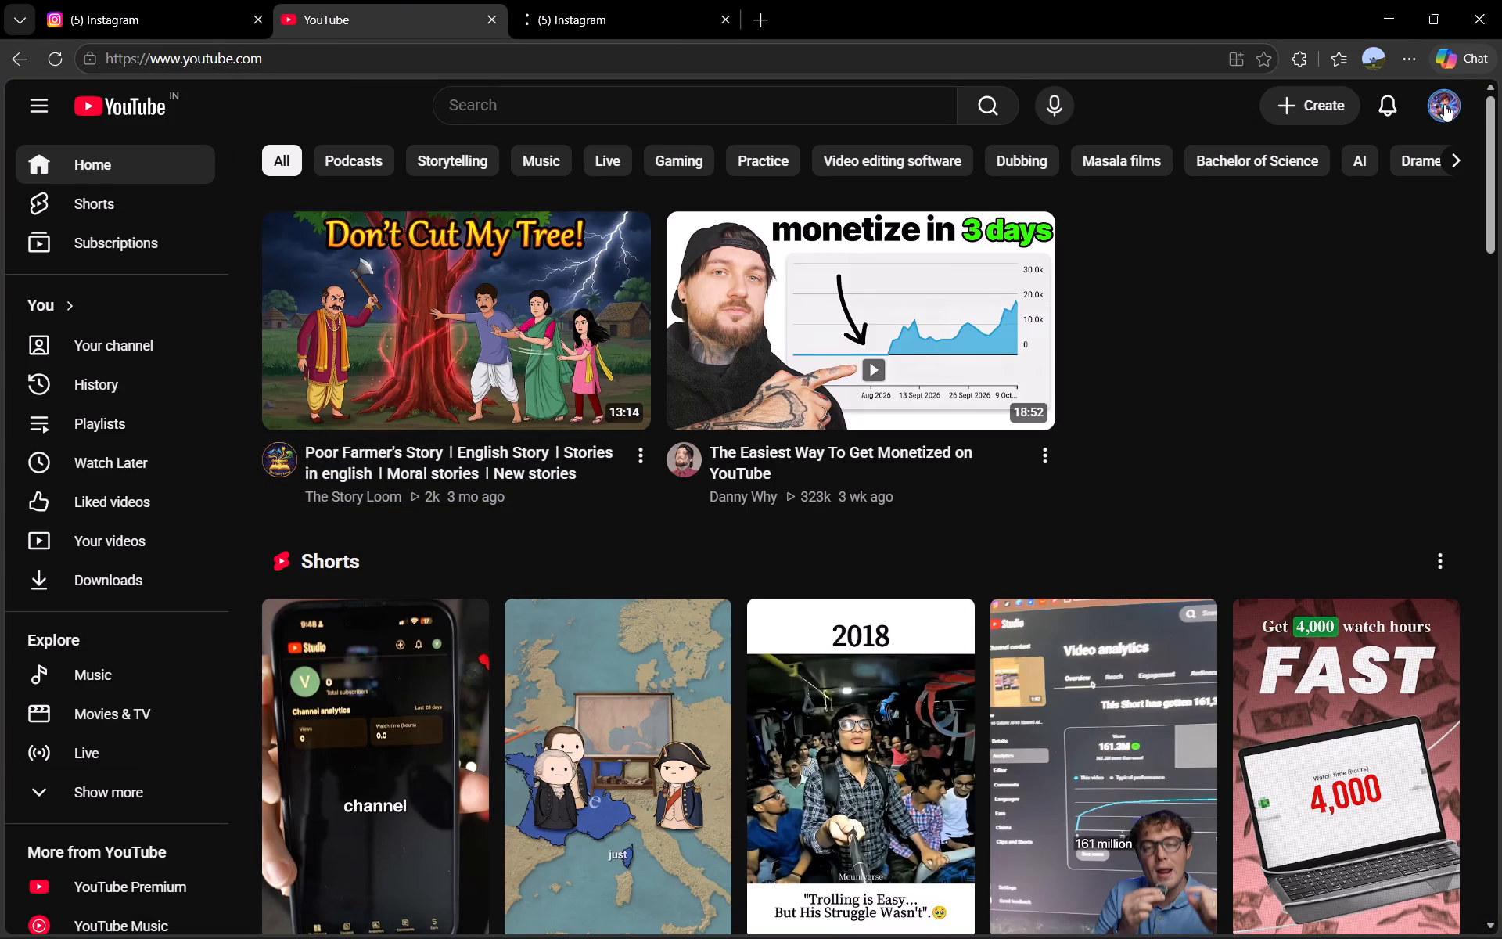
click(1360, 303)
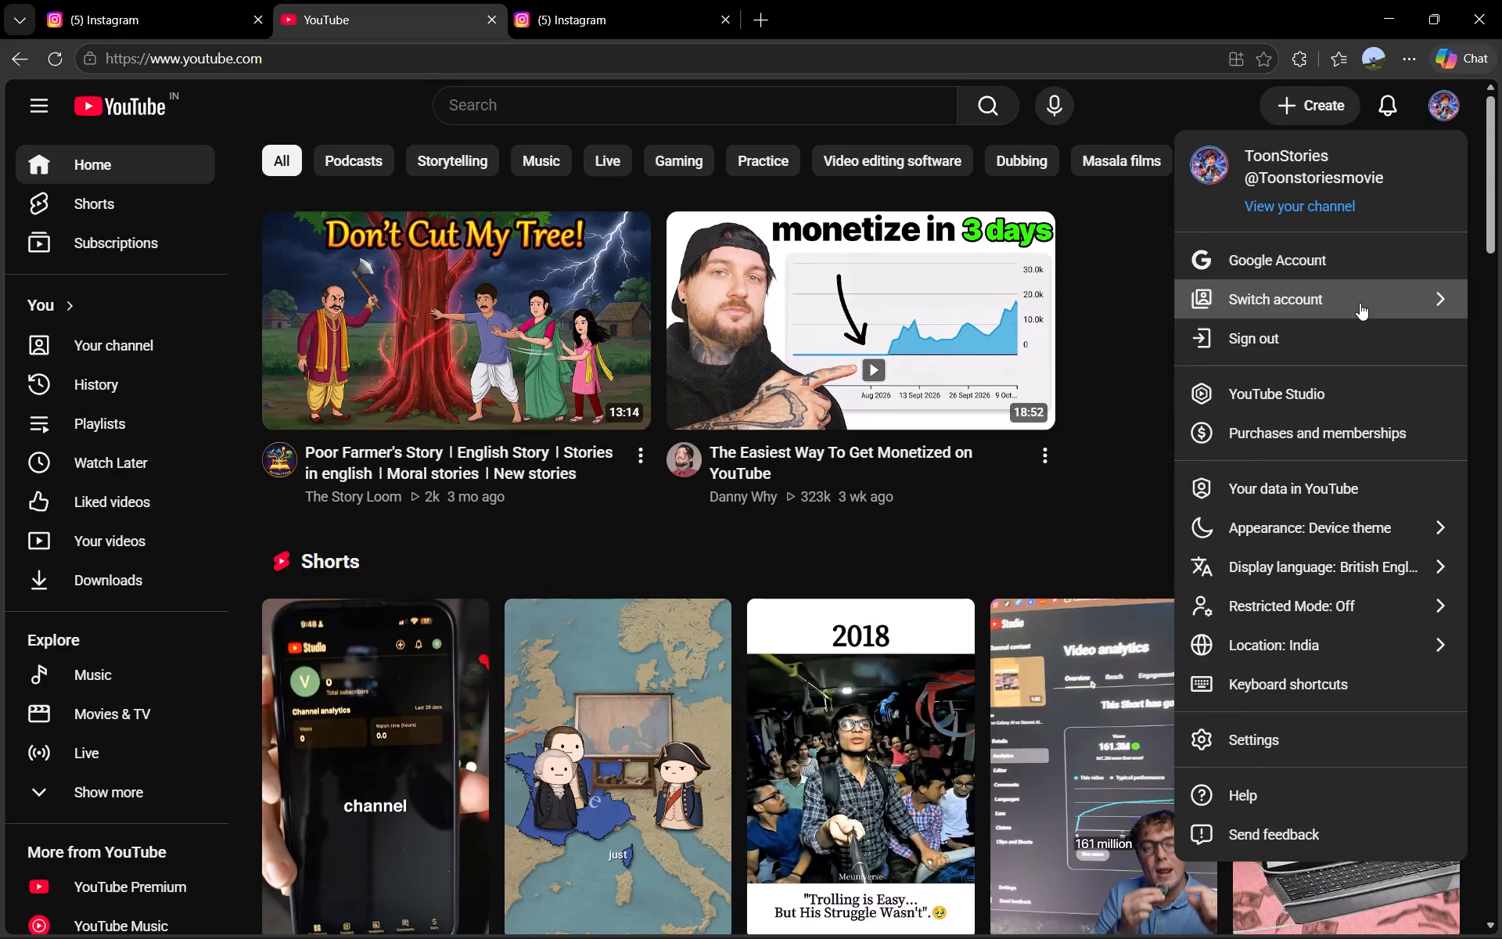
click(1252, 576)
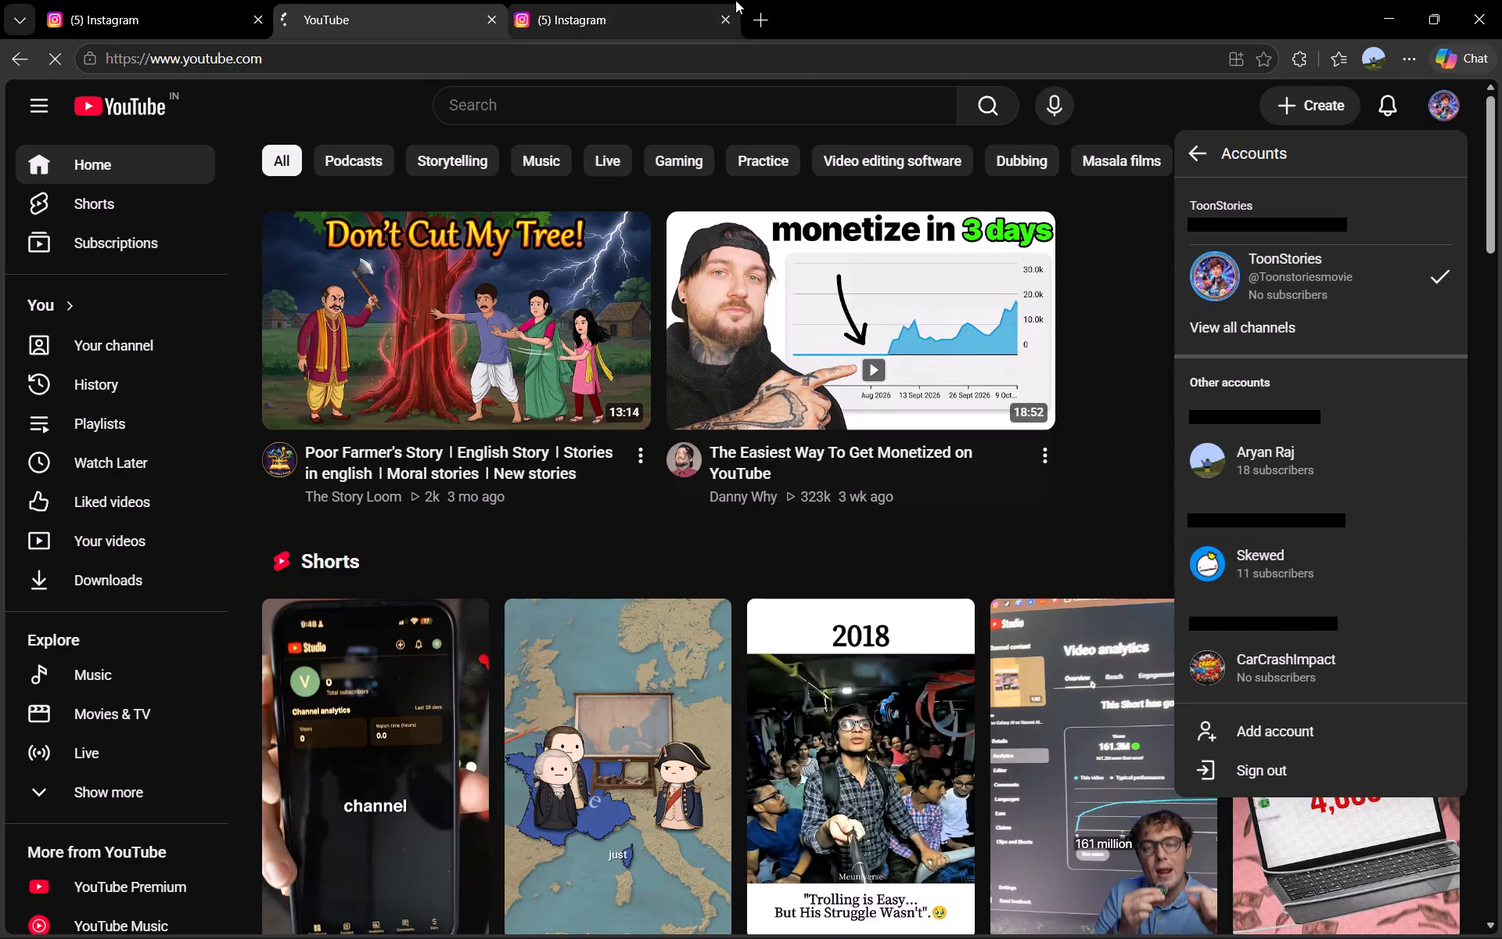
Switch Instagram to the clippin.exe account and view the posts on its profile.
click(661, 0)
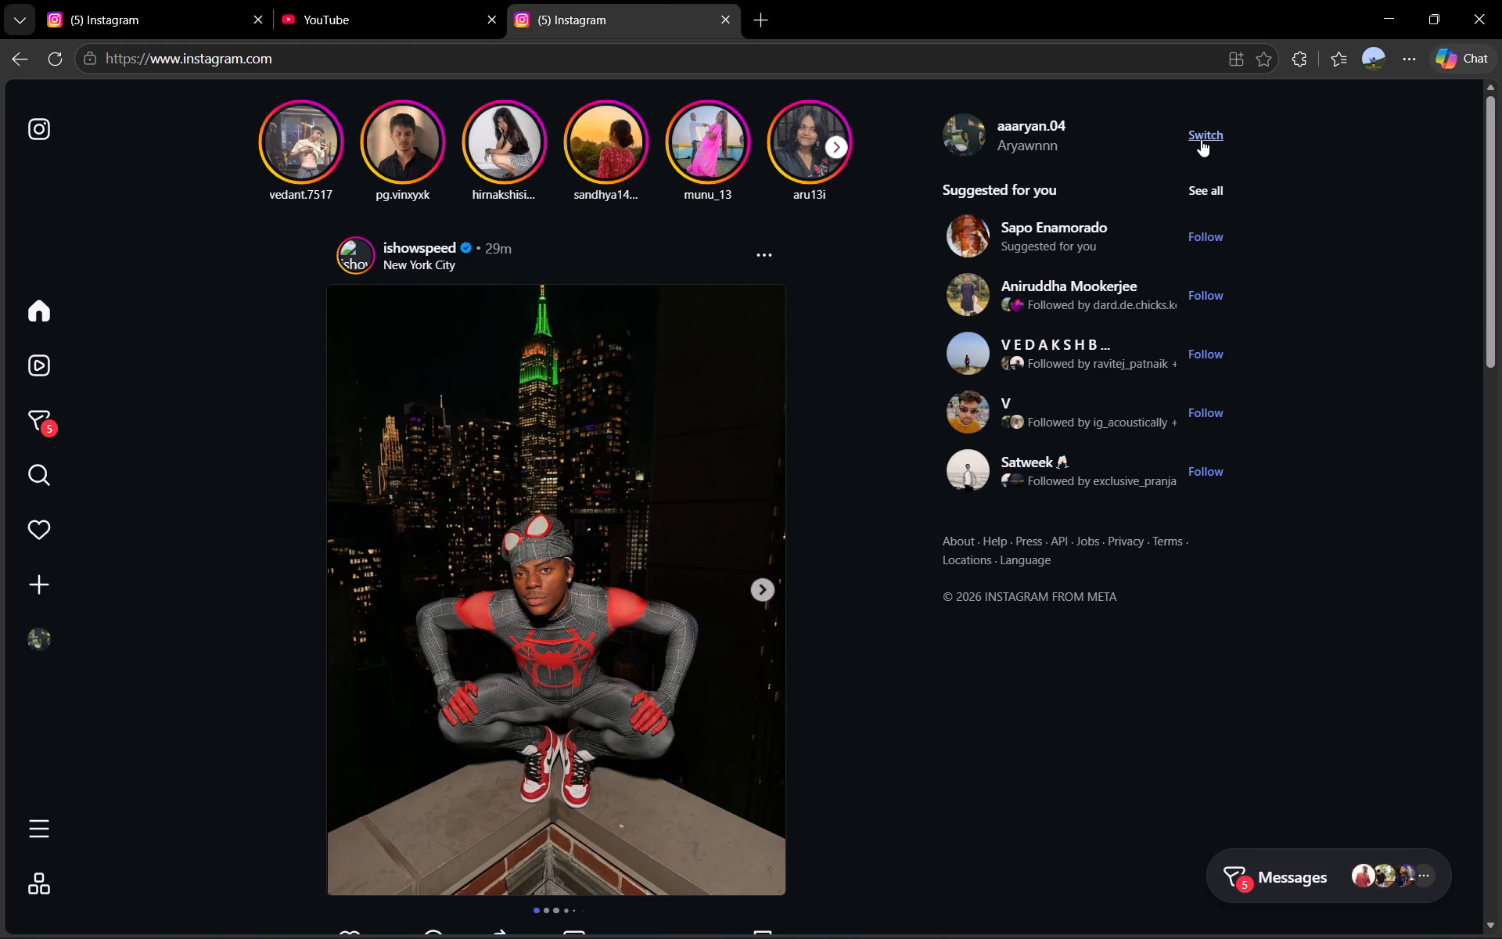
click(1201, 139)
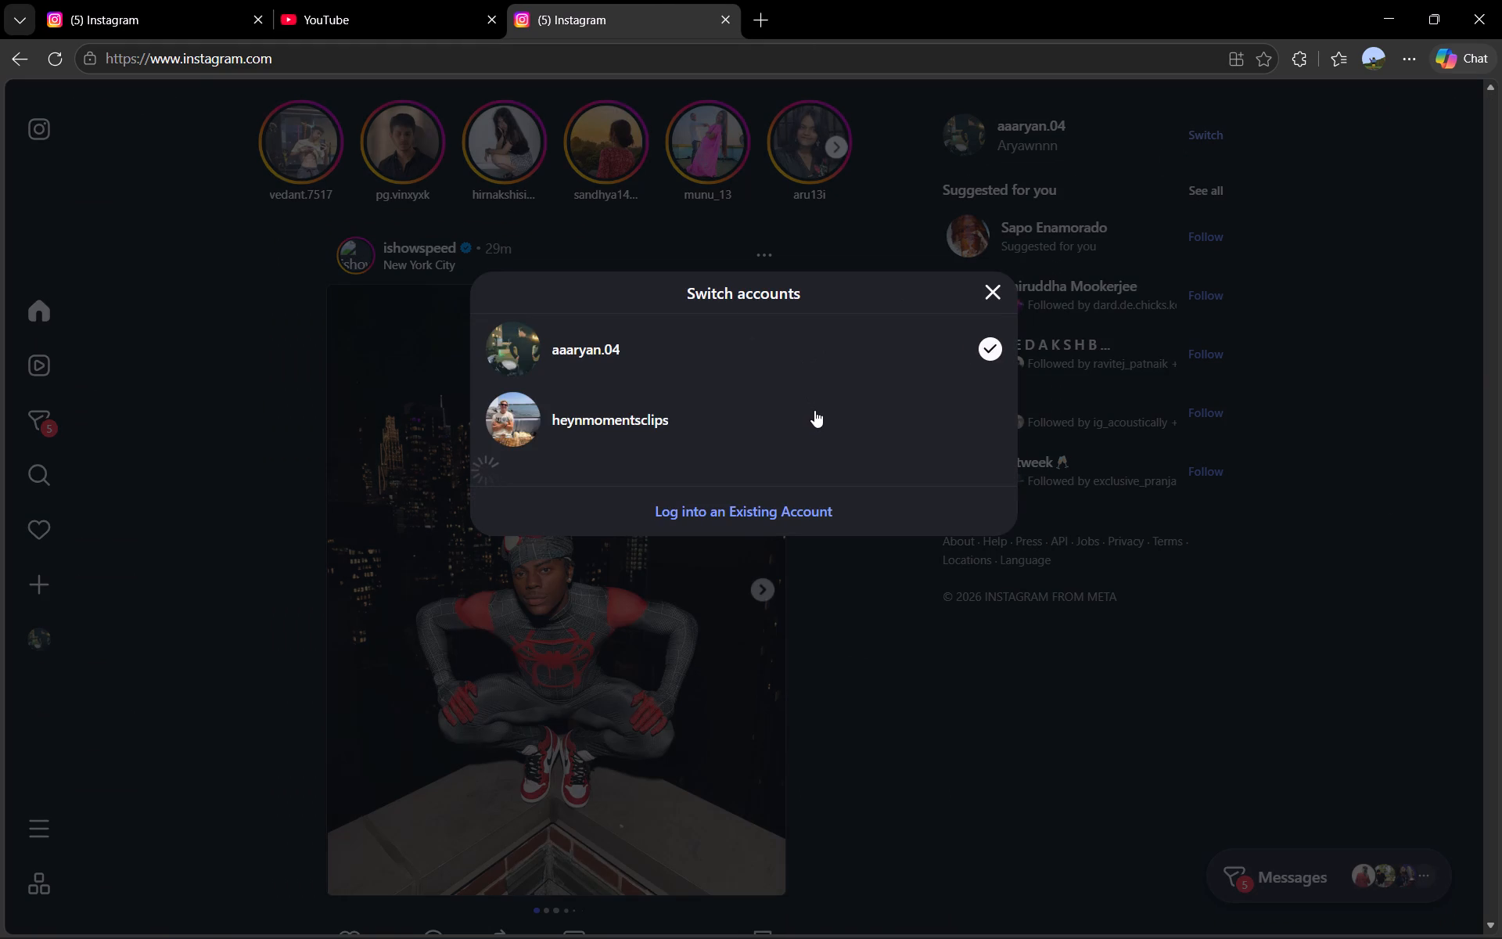
click(645, 415)
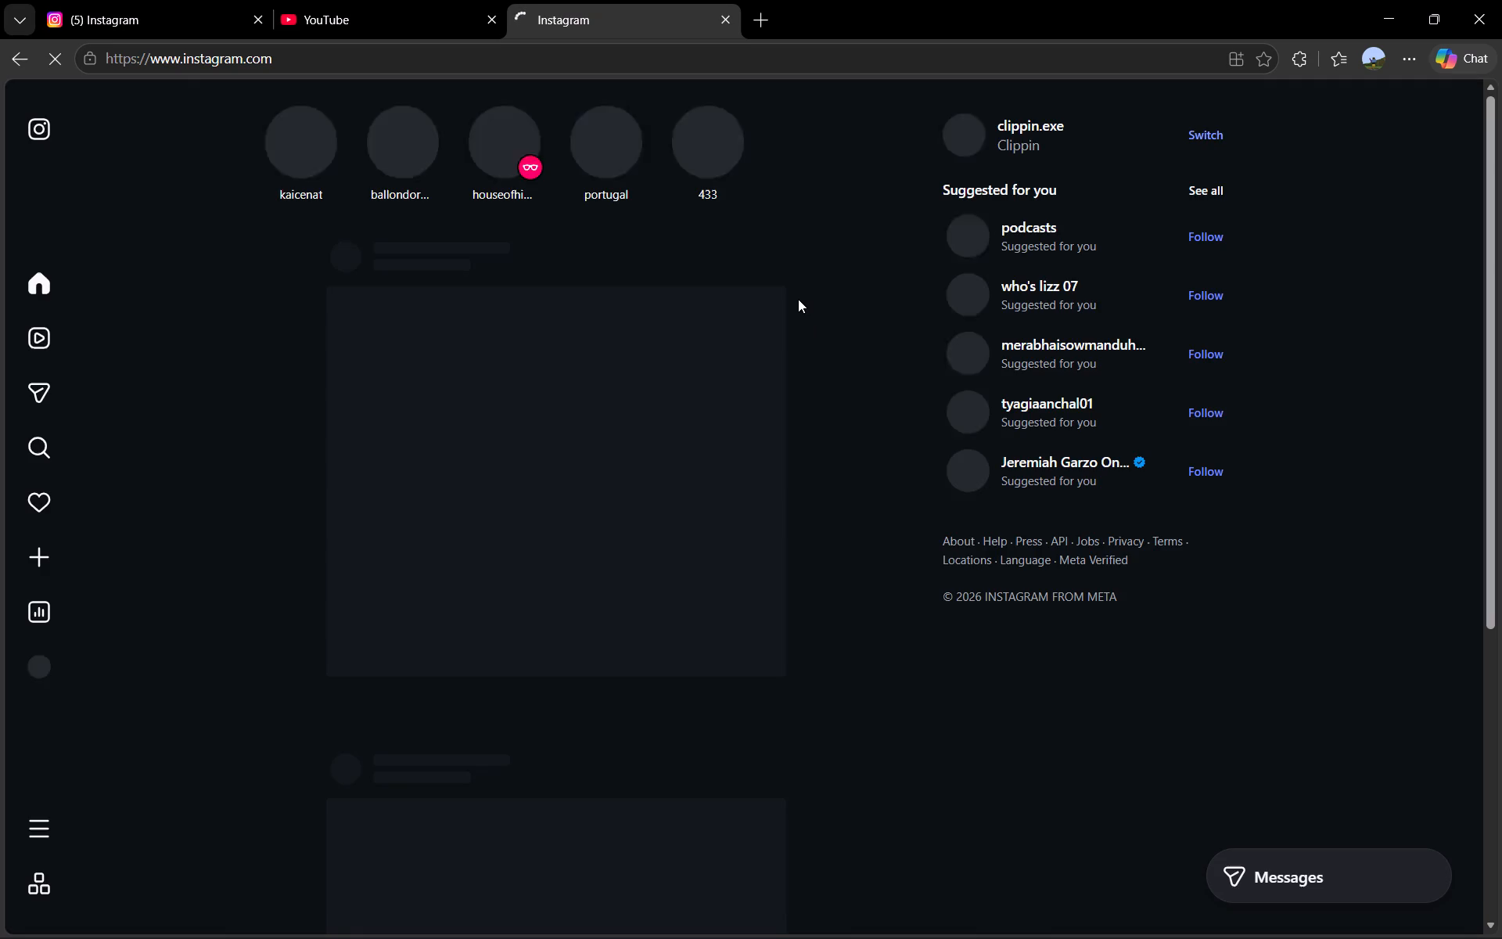
click(969, 135)
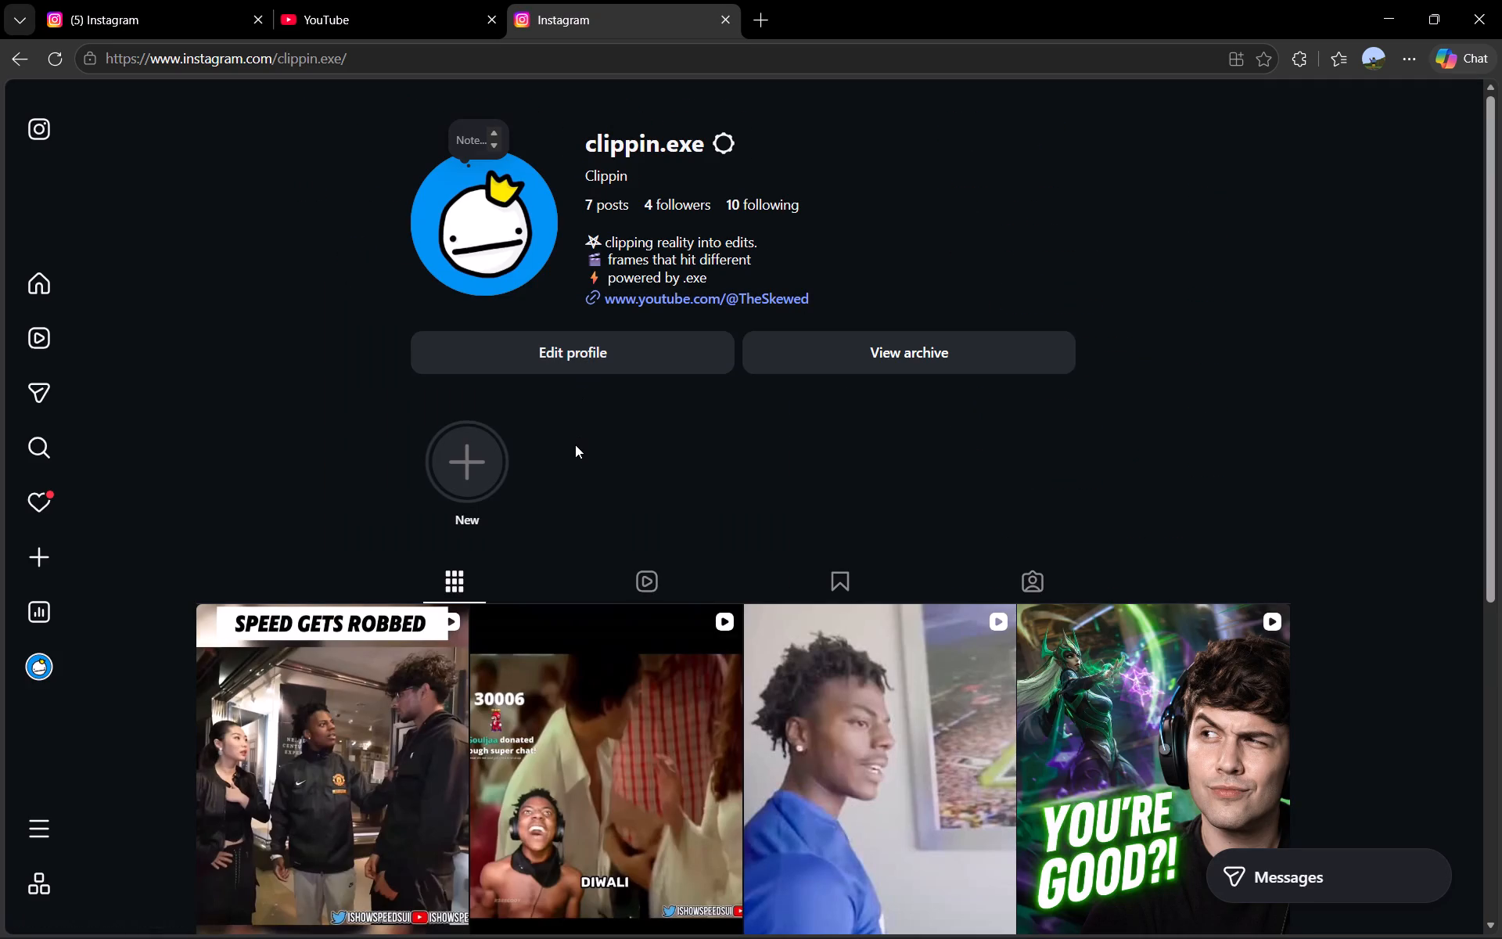
scroll(523, 523, down, 7)
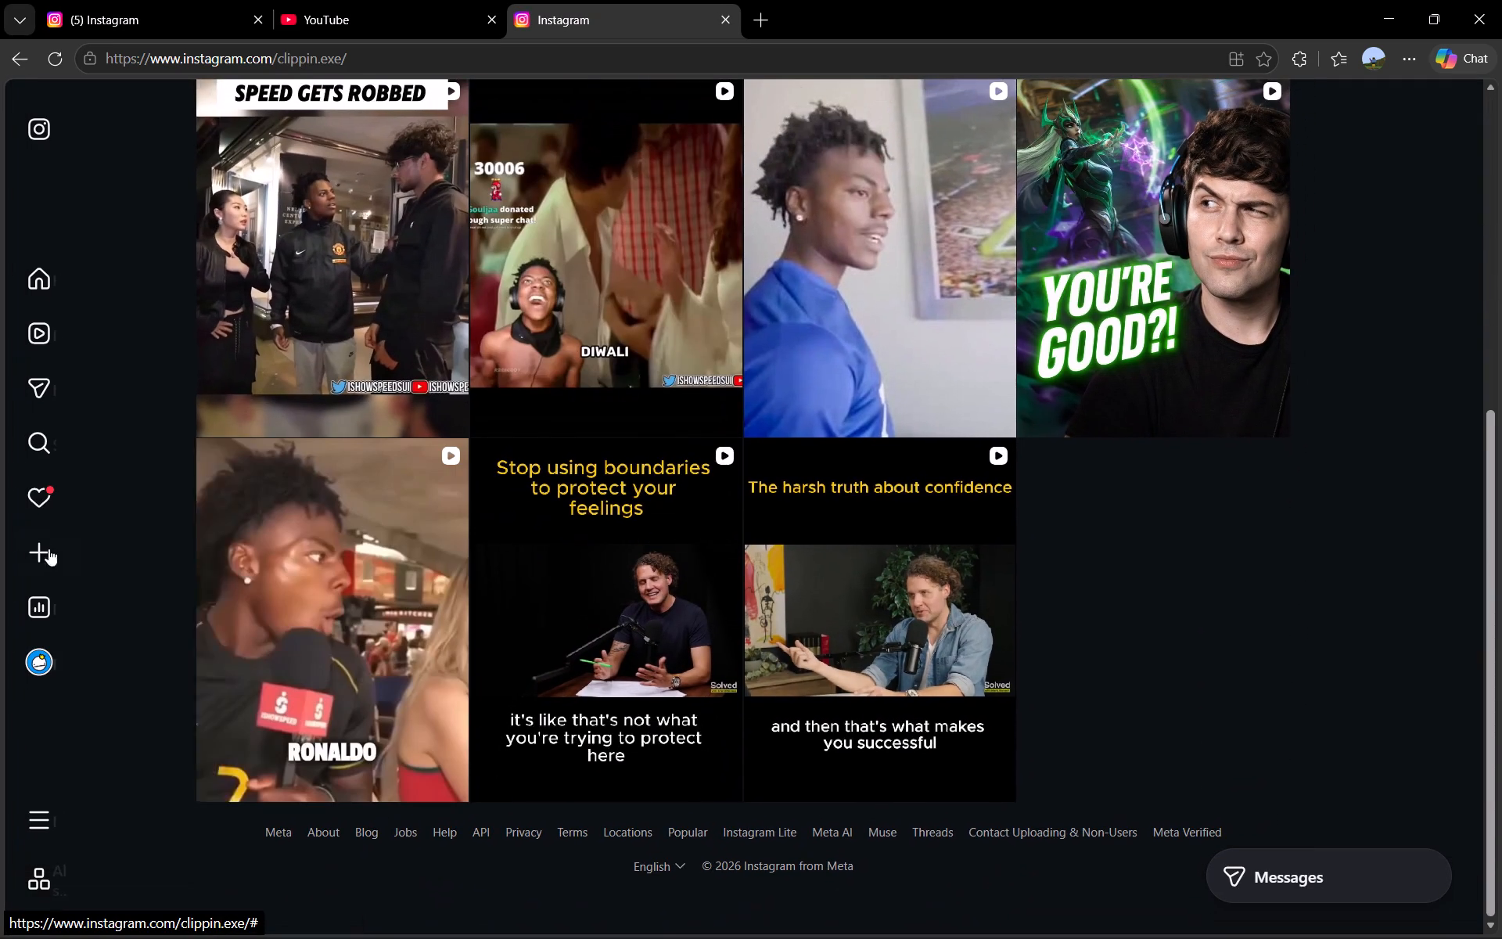
click(49, 549)
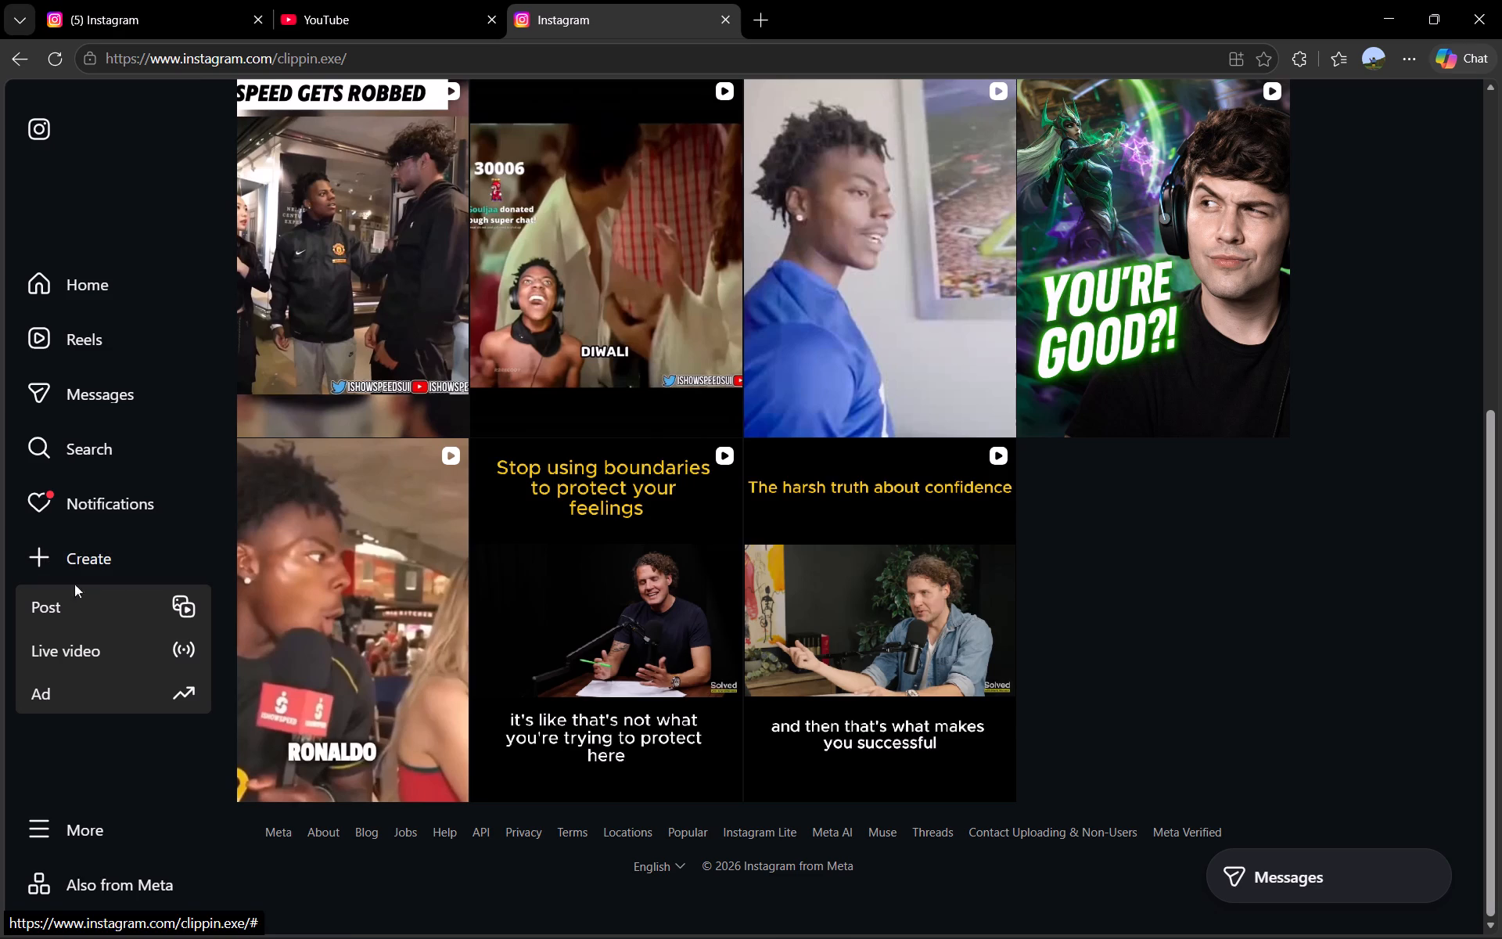
click(89, 607)
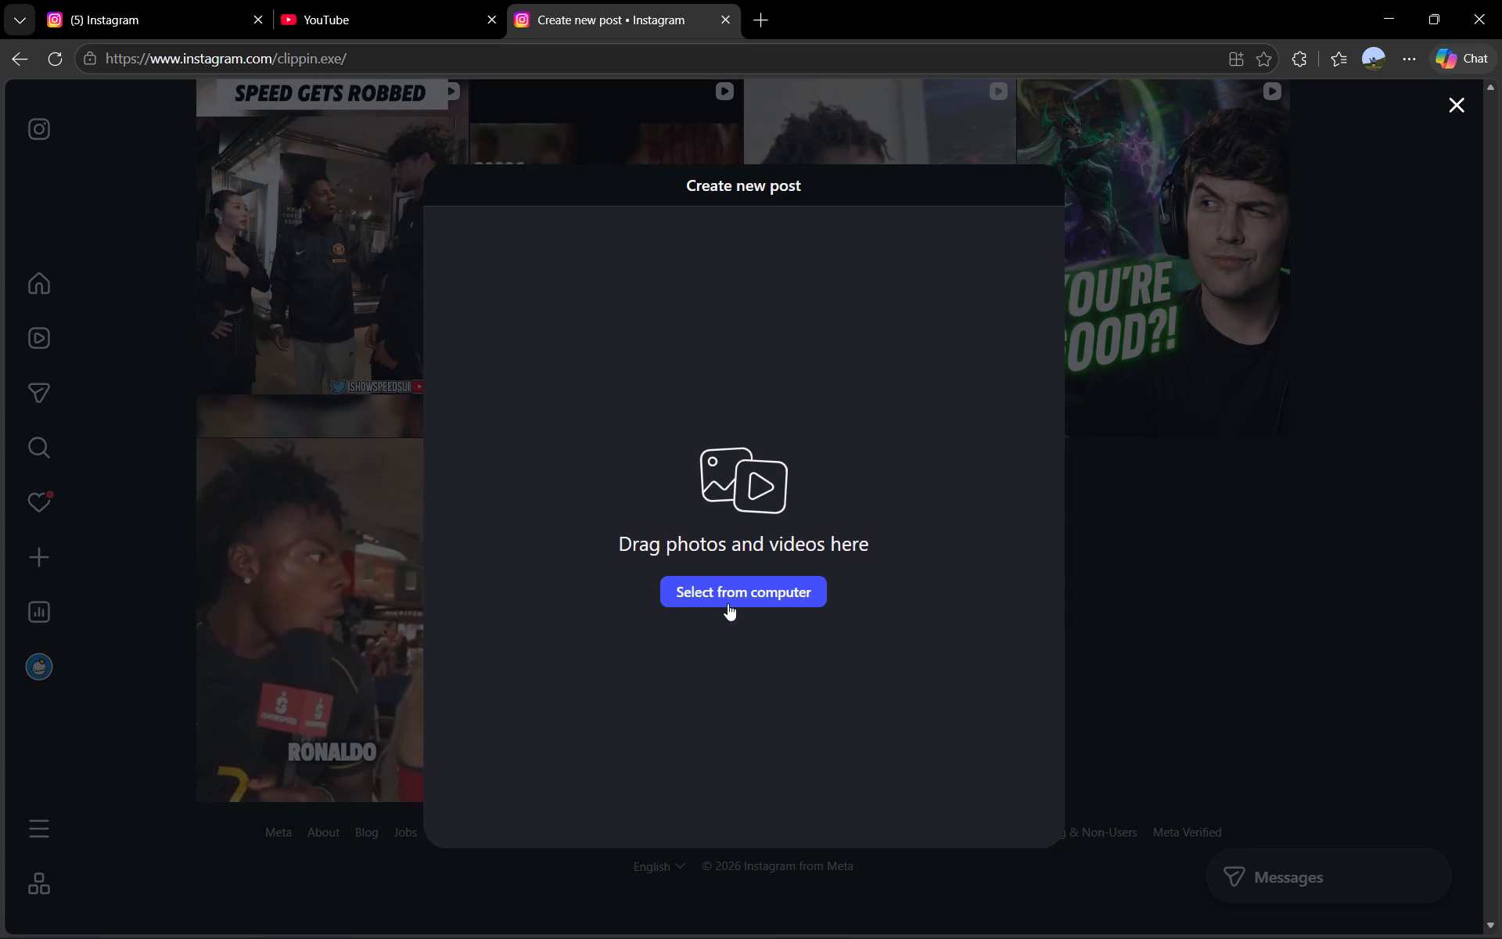
click(728, 603)
click(538, 182)
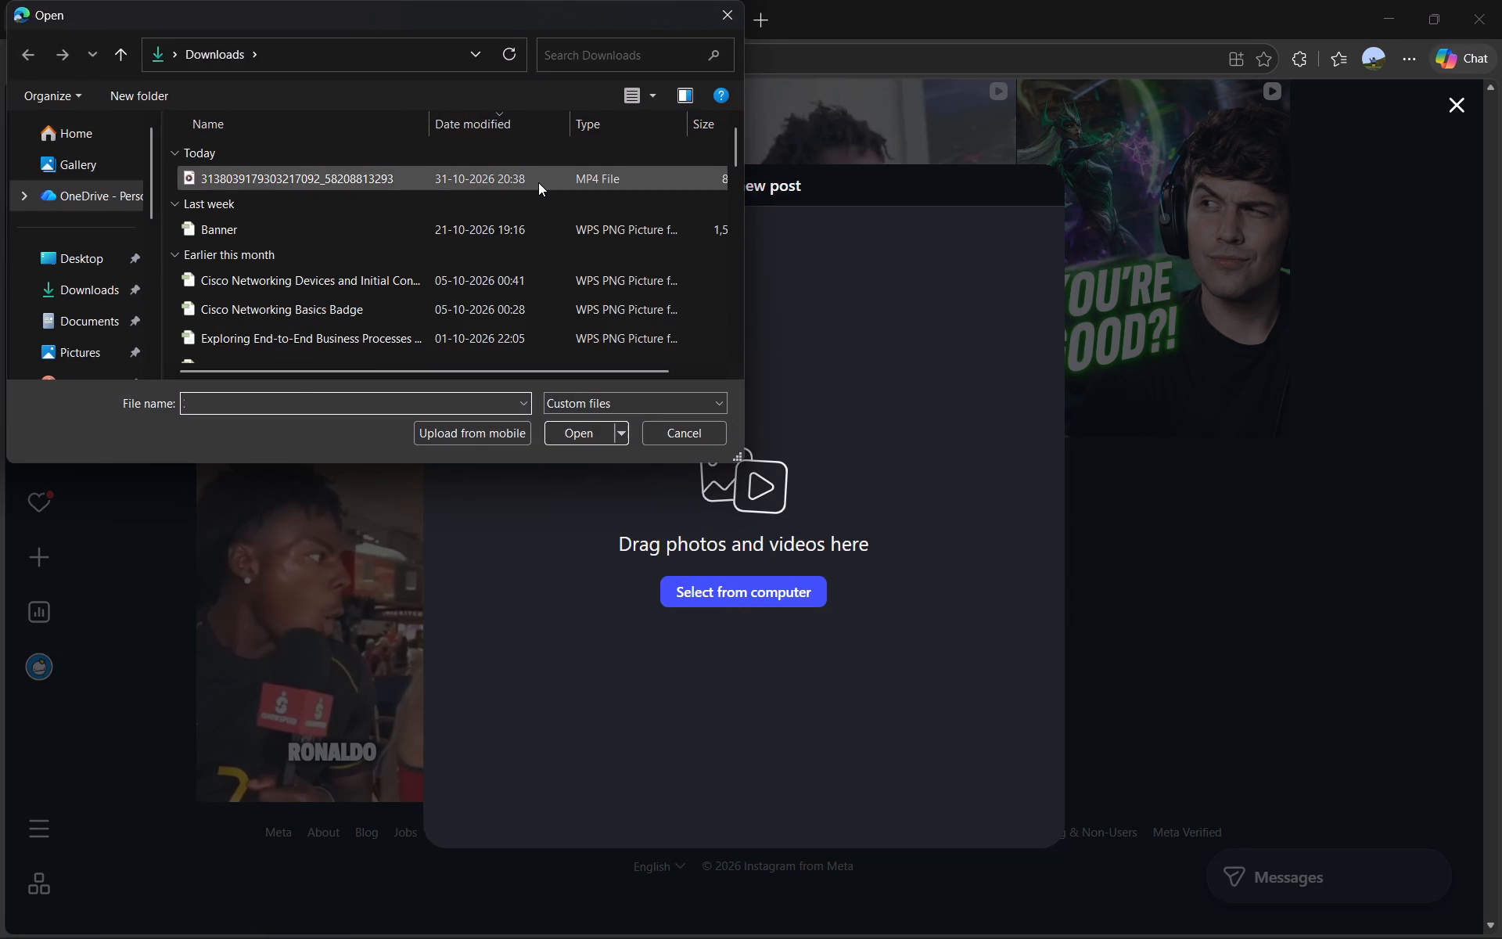
key(Return)
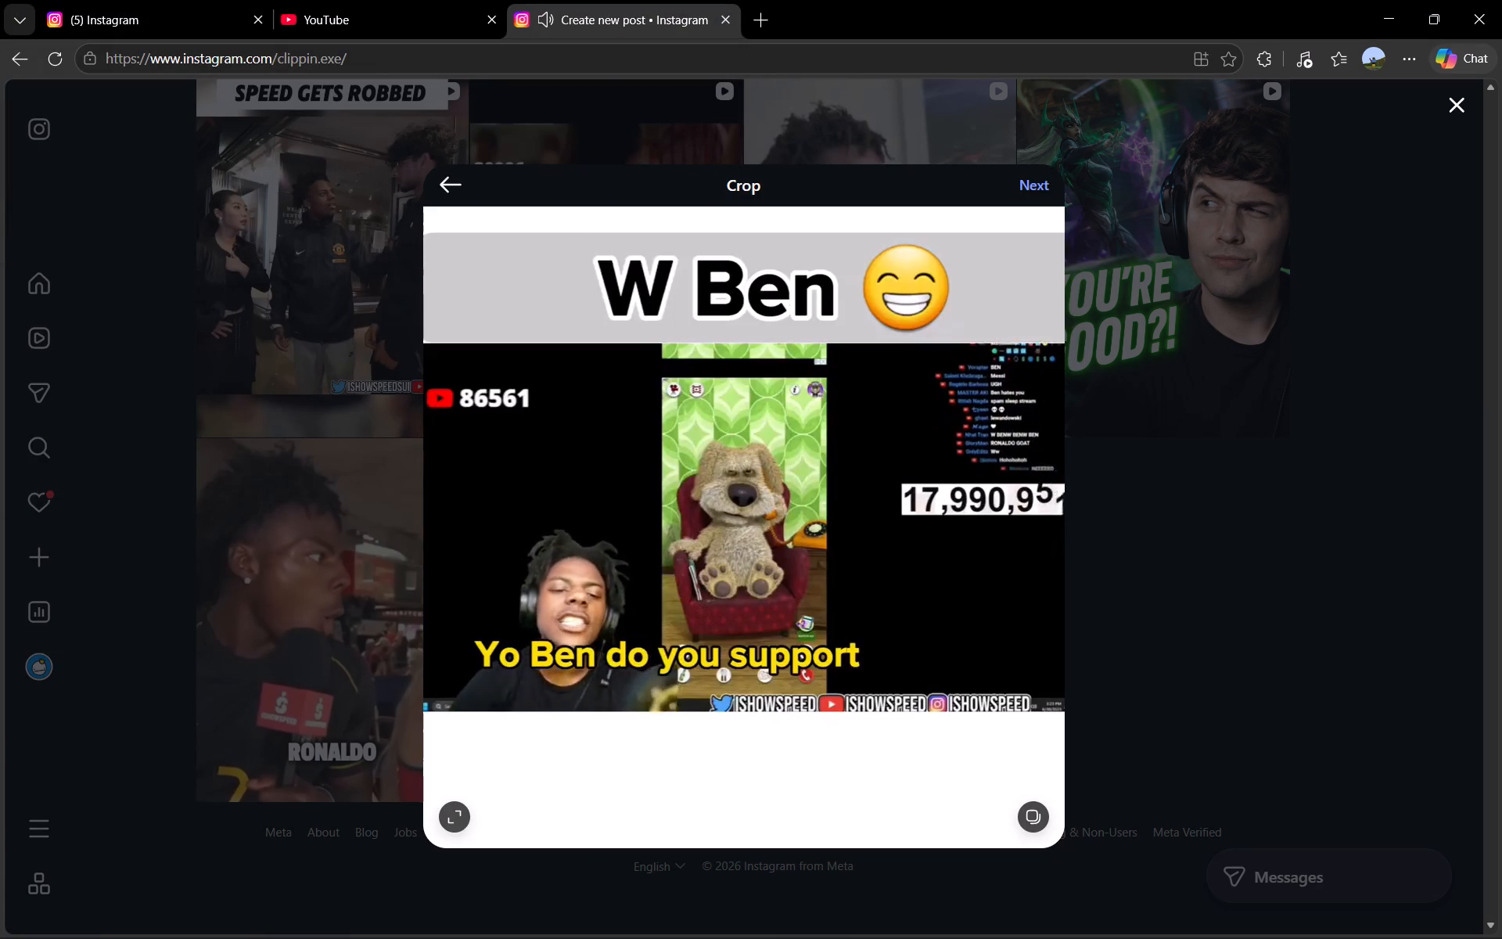
Compare the 9:16, 16:9 and original crops for the video, settle on Original and proceed to the editing stage.
click(465, 815)
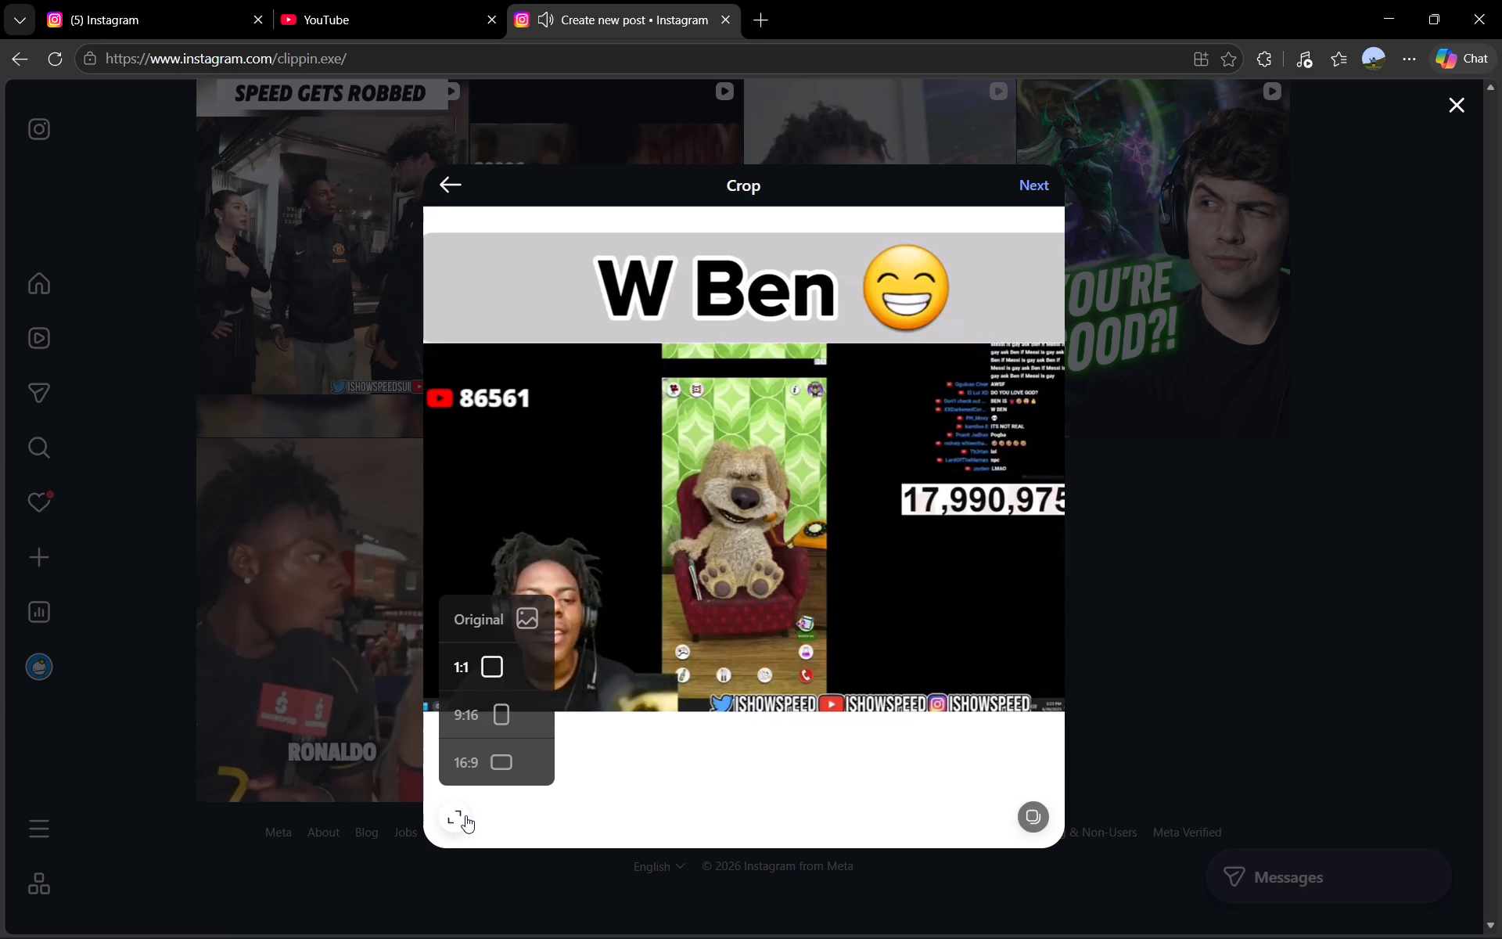
click(498, 713)
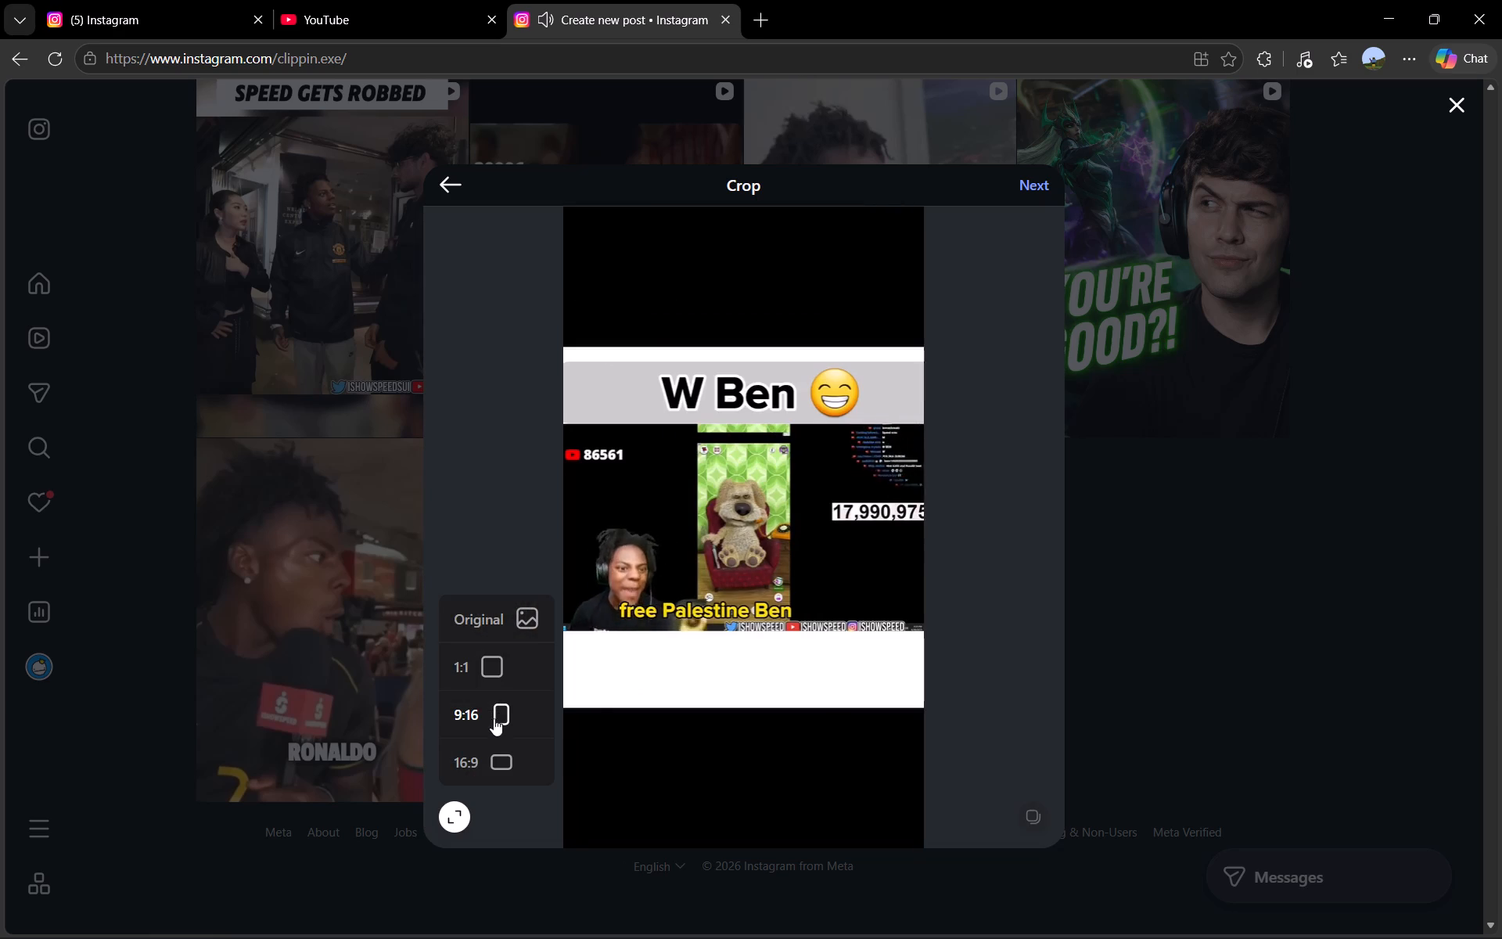
click(526, 623)
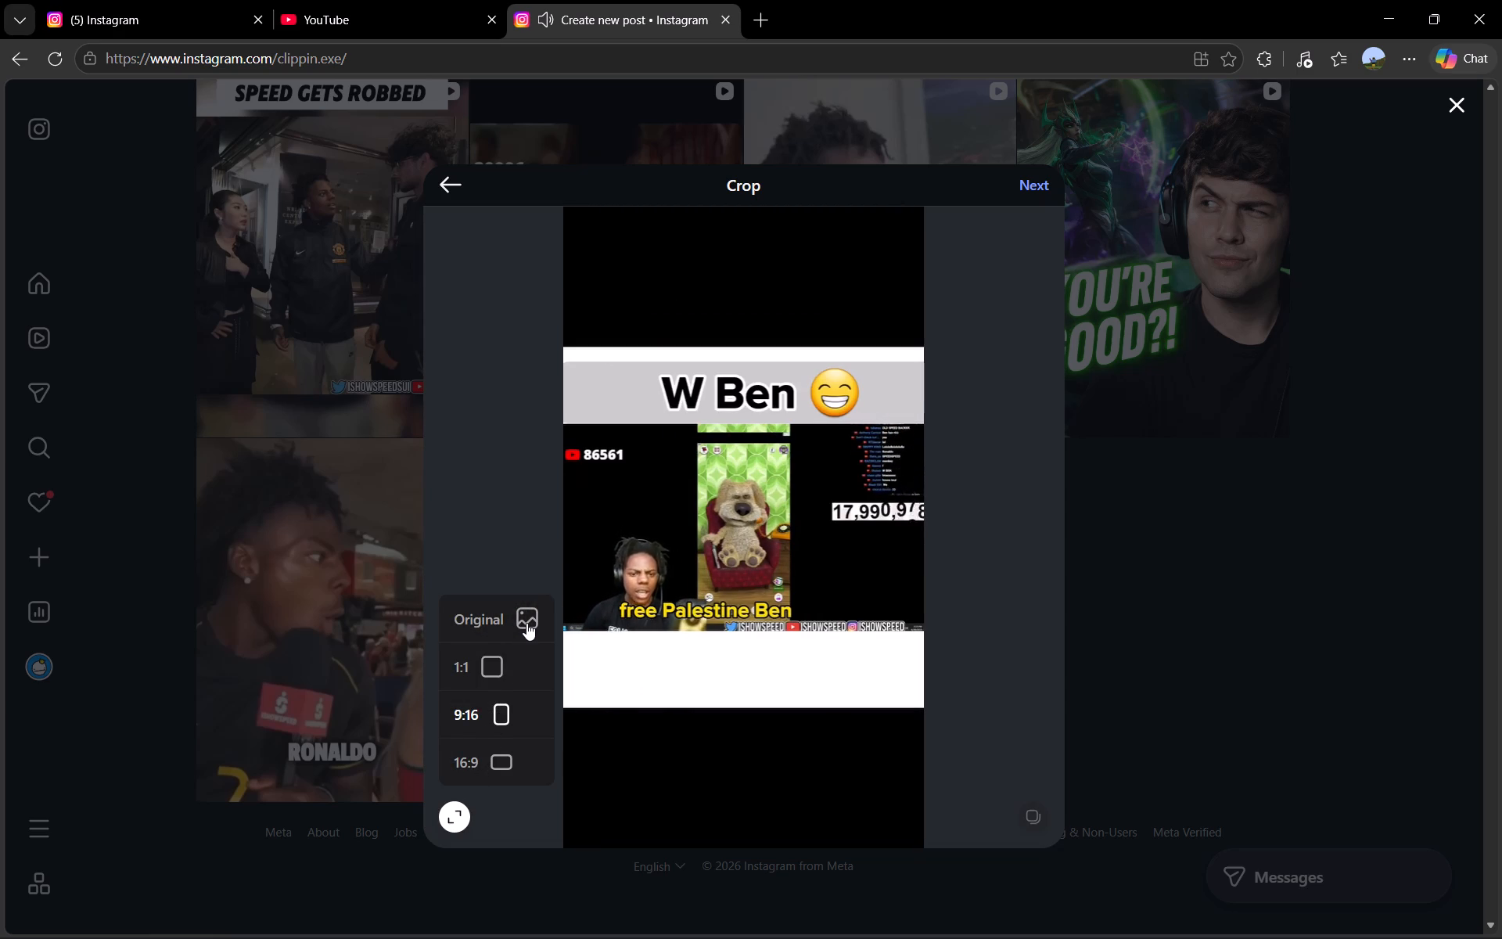
click(530, 620)
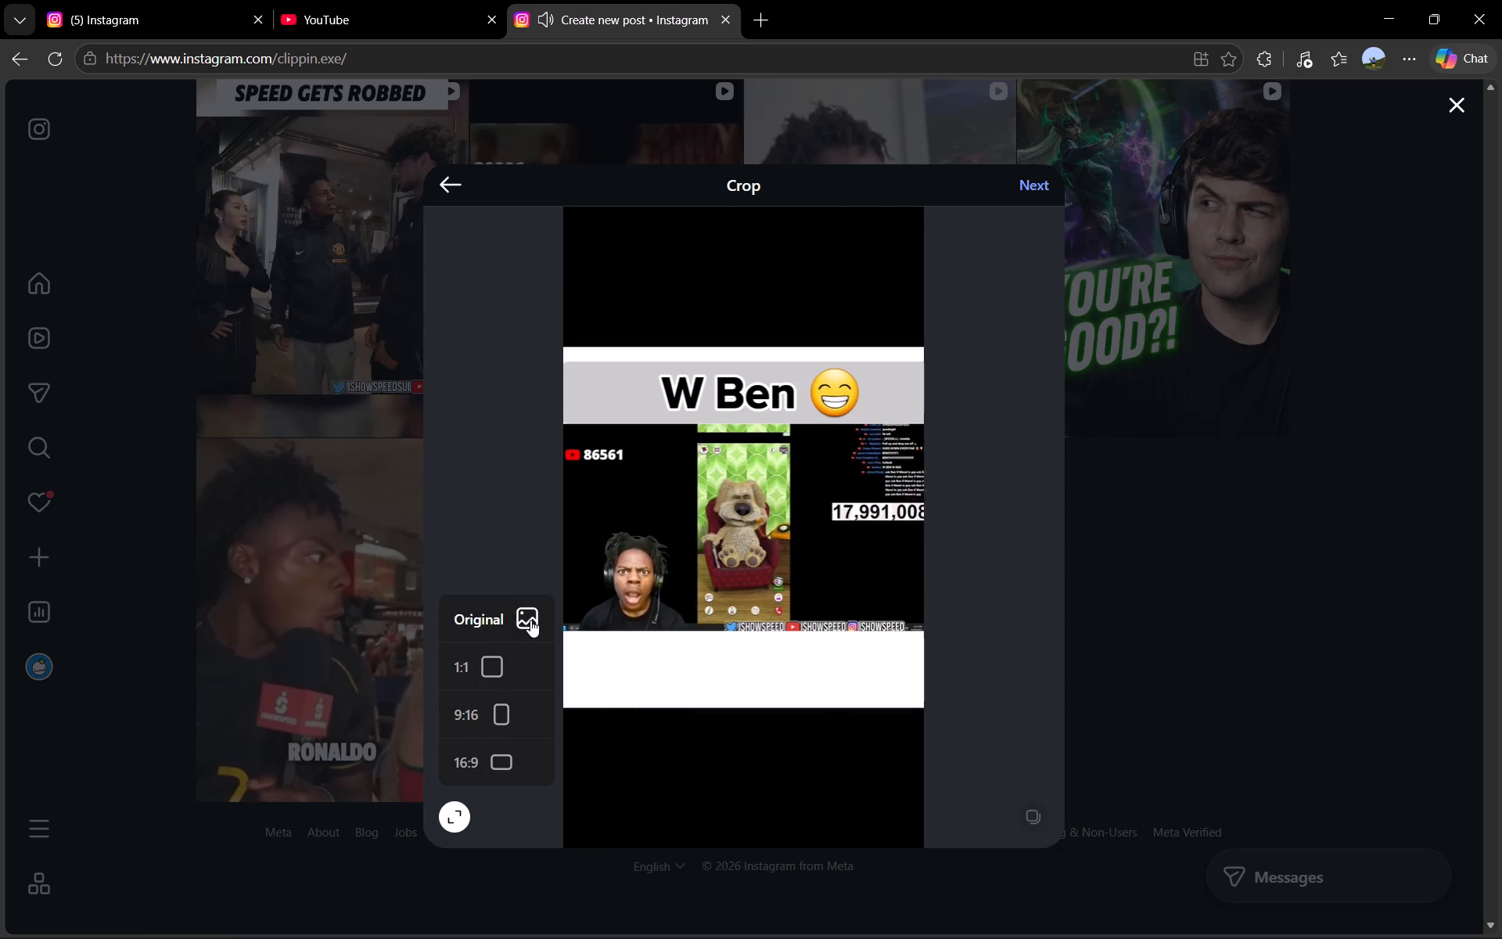
click(530, 620)
click(494, 614)
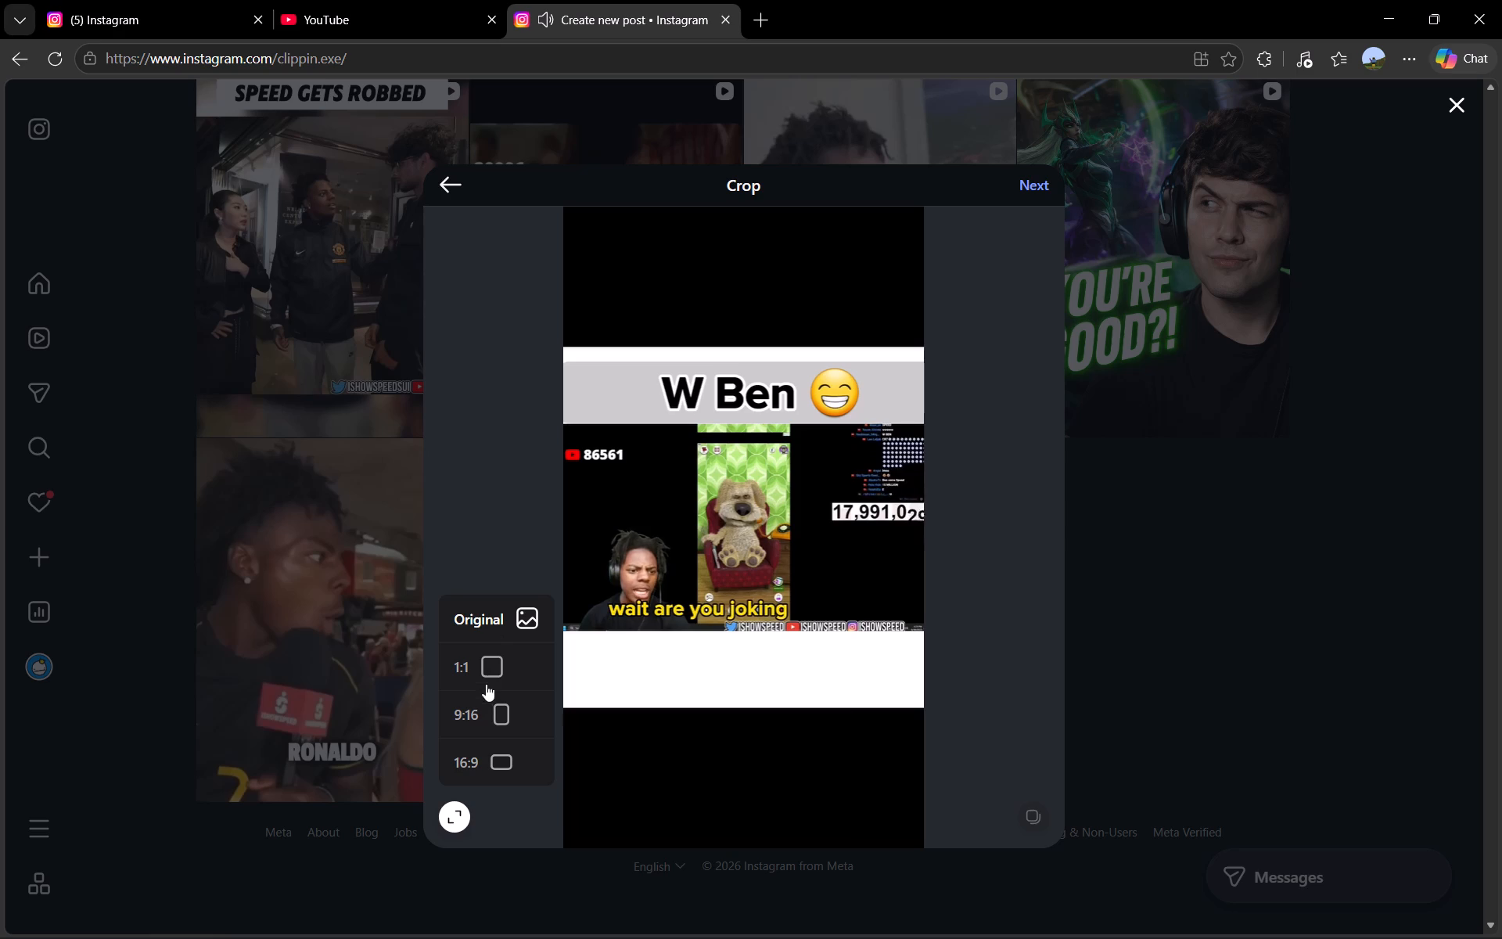
click(485, 706)
click(494, 750)
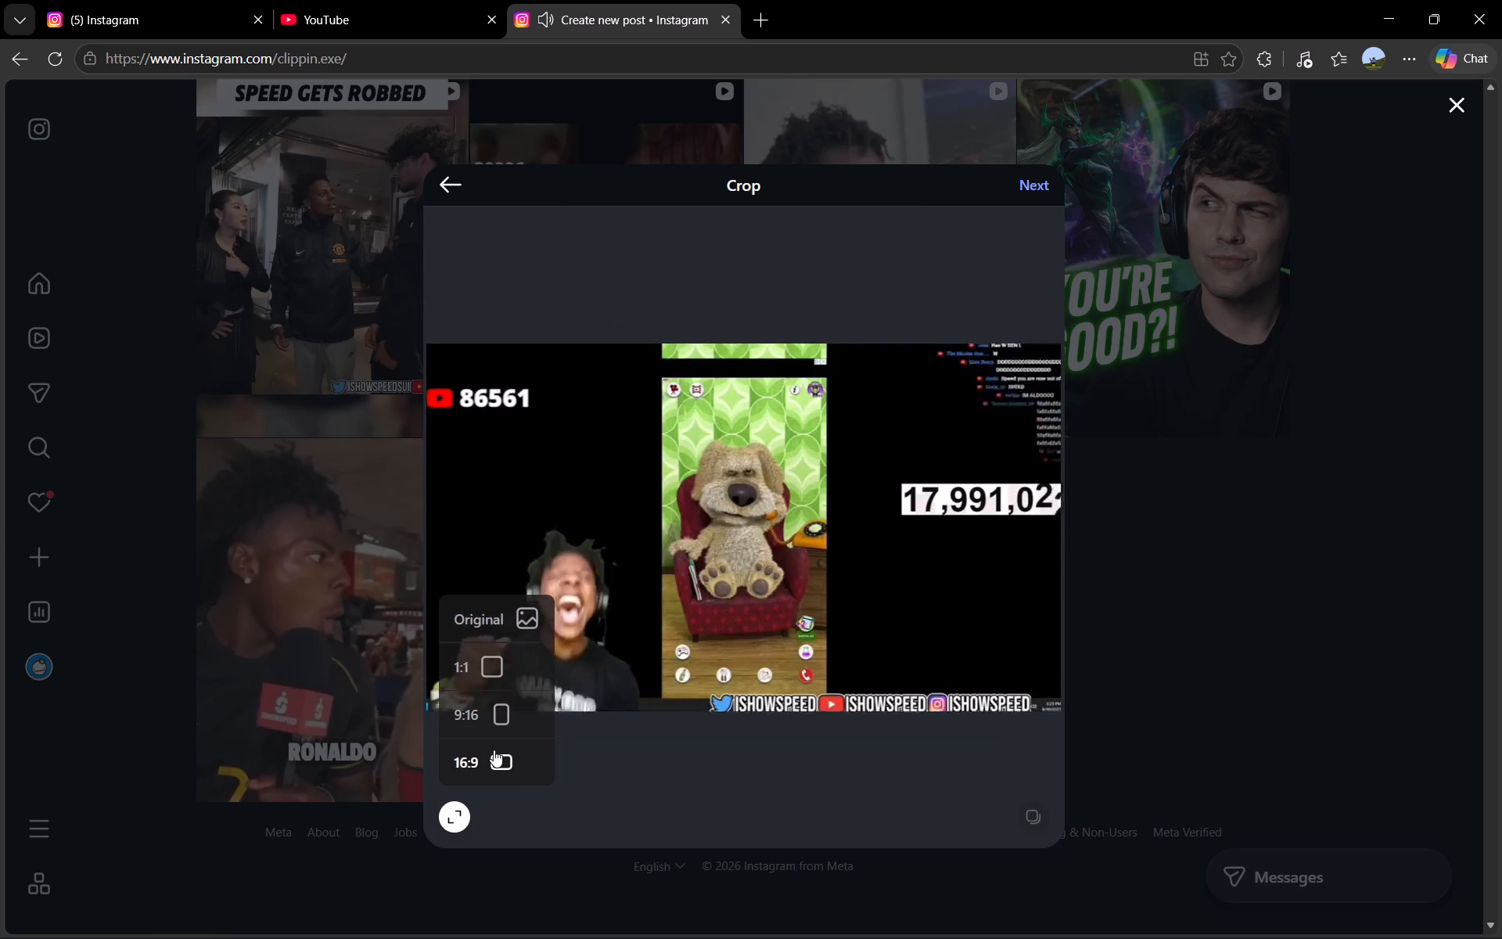
click(519, 624)
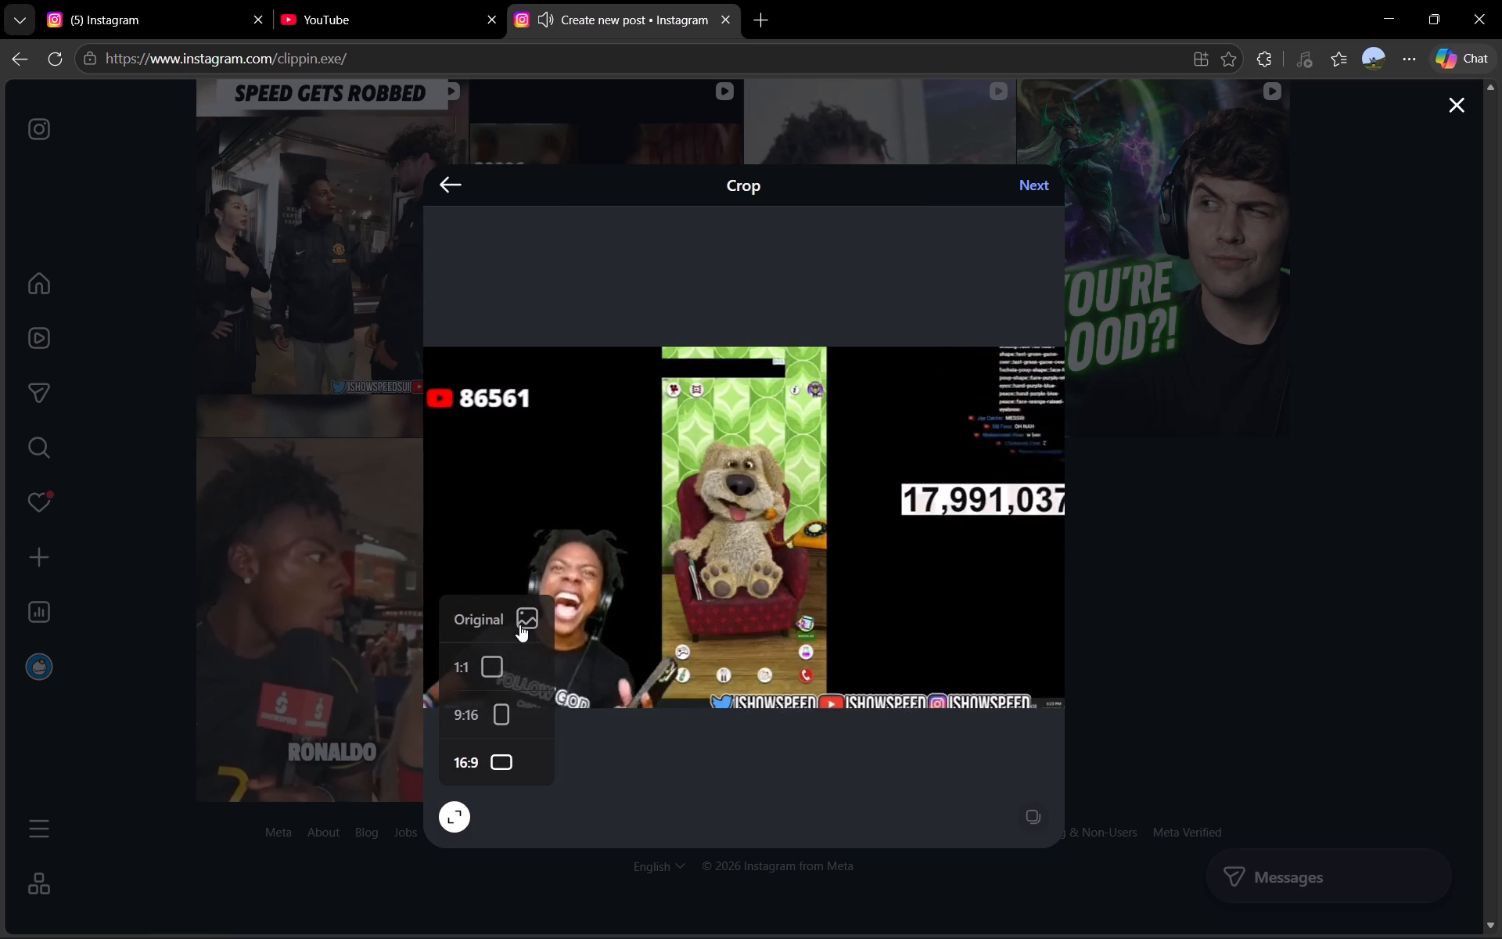
click(516, 617)
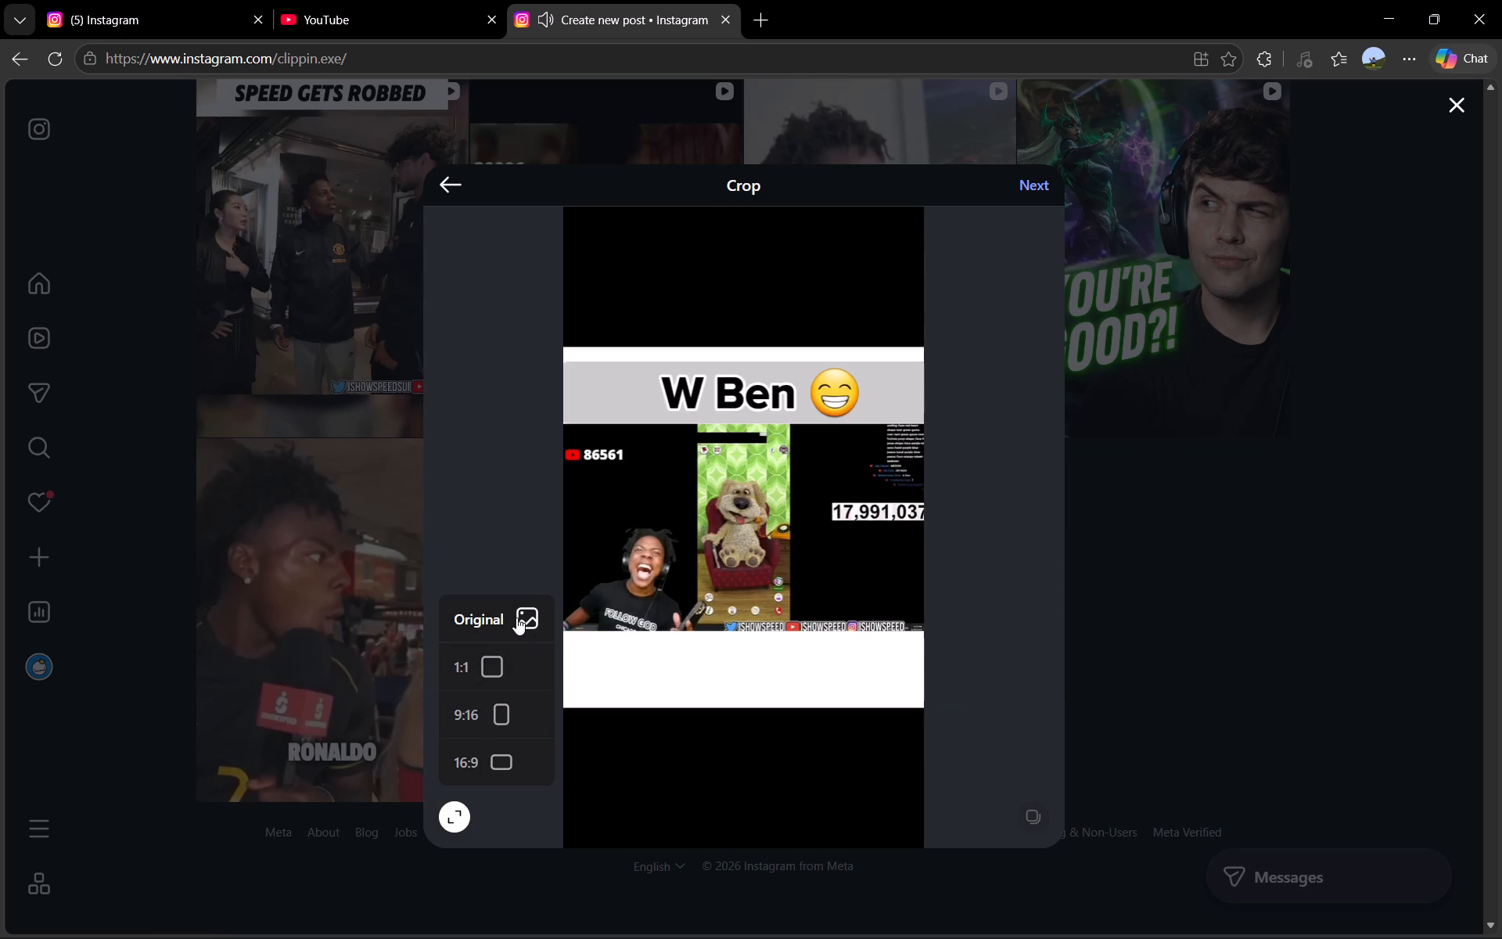
click(1028, 183)
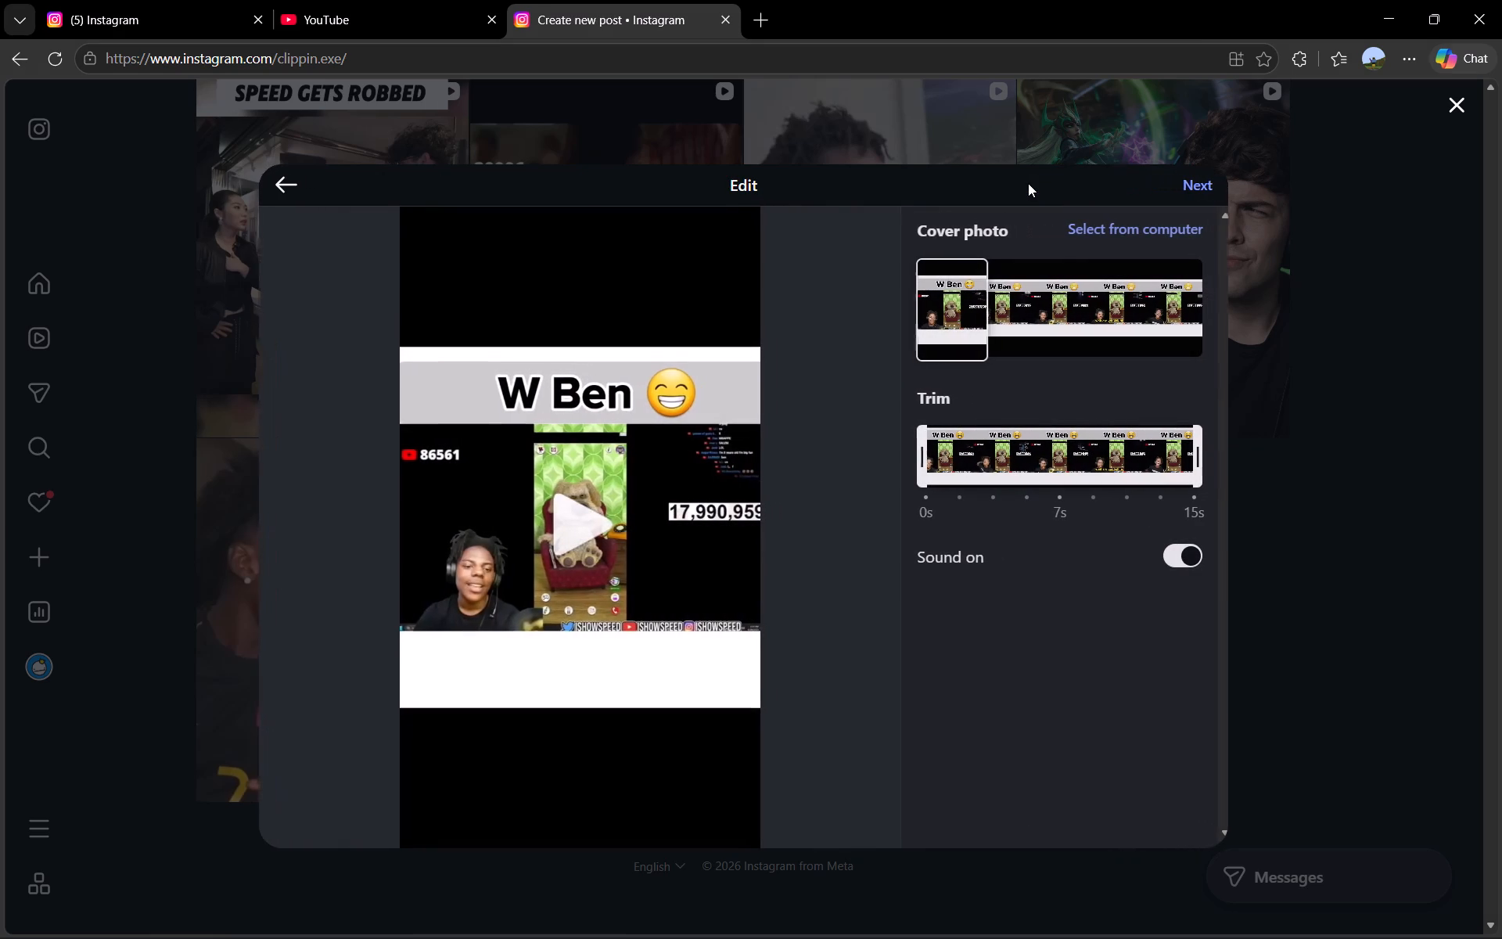
Set the reel's cover photo to the frame at the very end of the clip and proceed to the caption stage.
click(1026, 322)
drag(972, 306, 1006, 306)
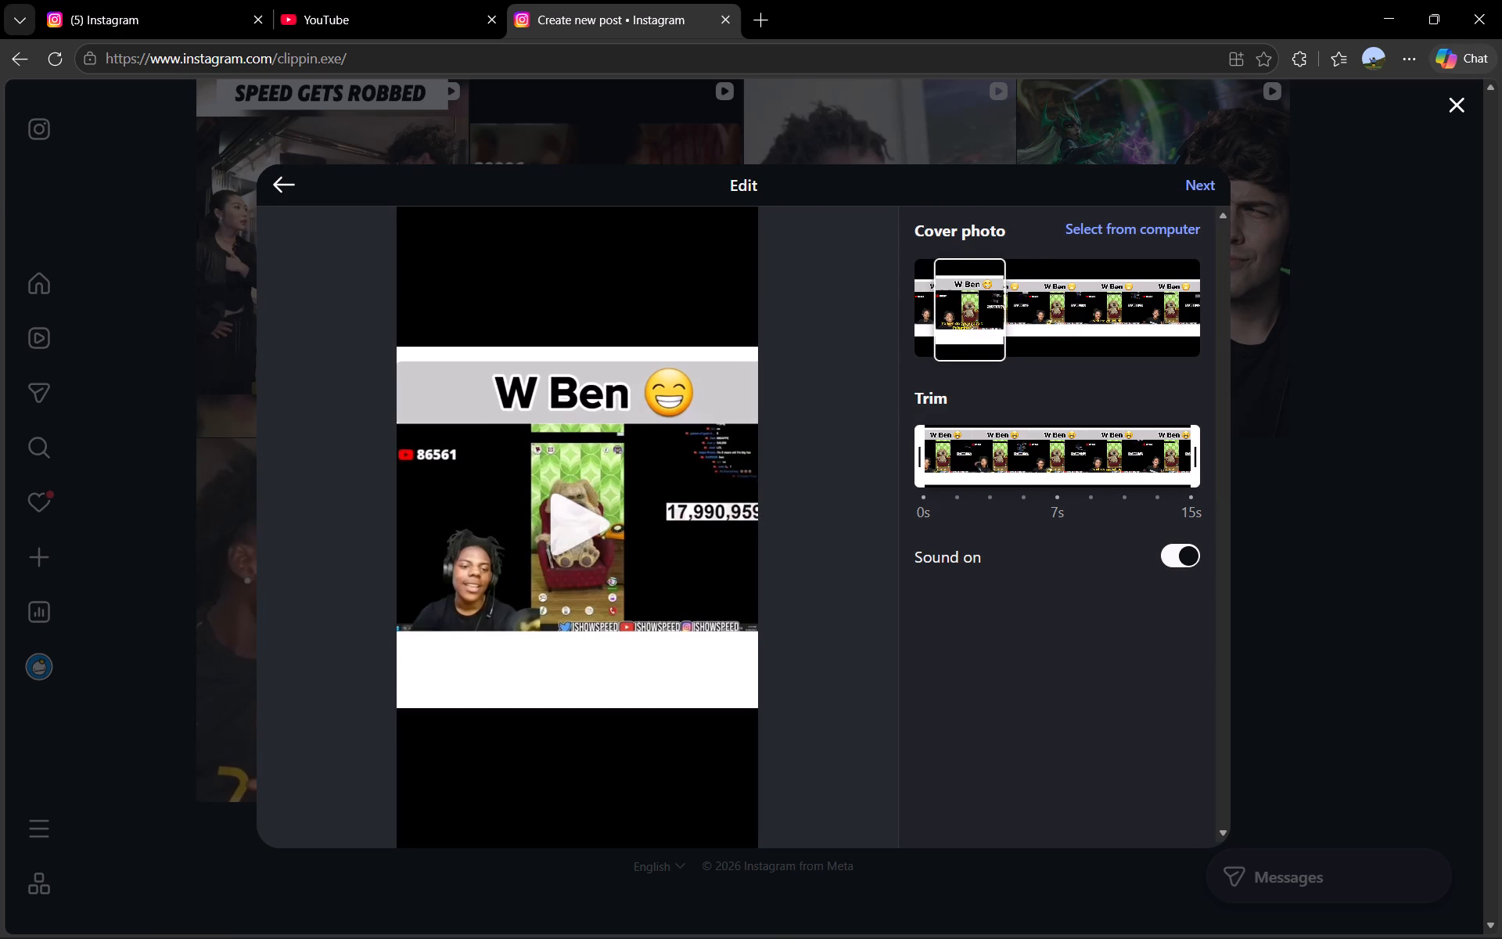
drag(1006, 306, 1142, 300)
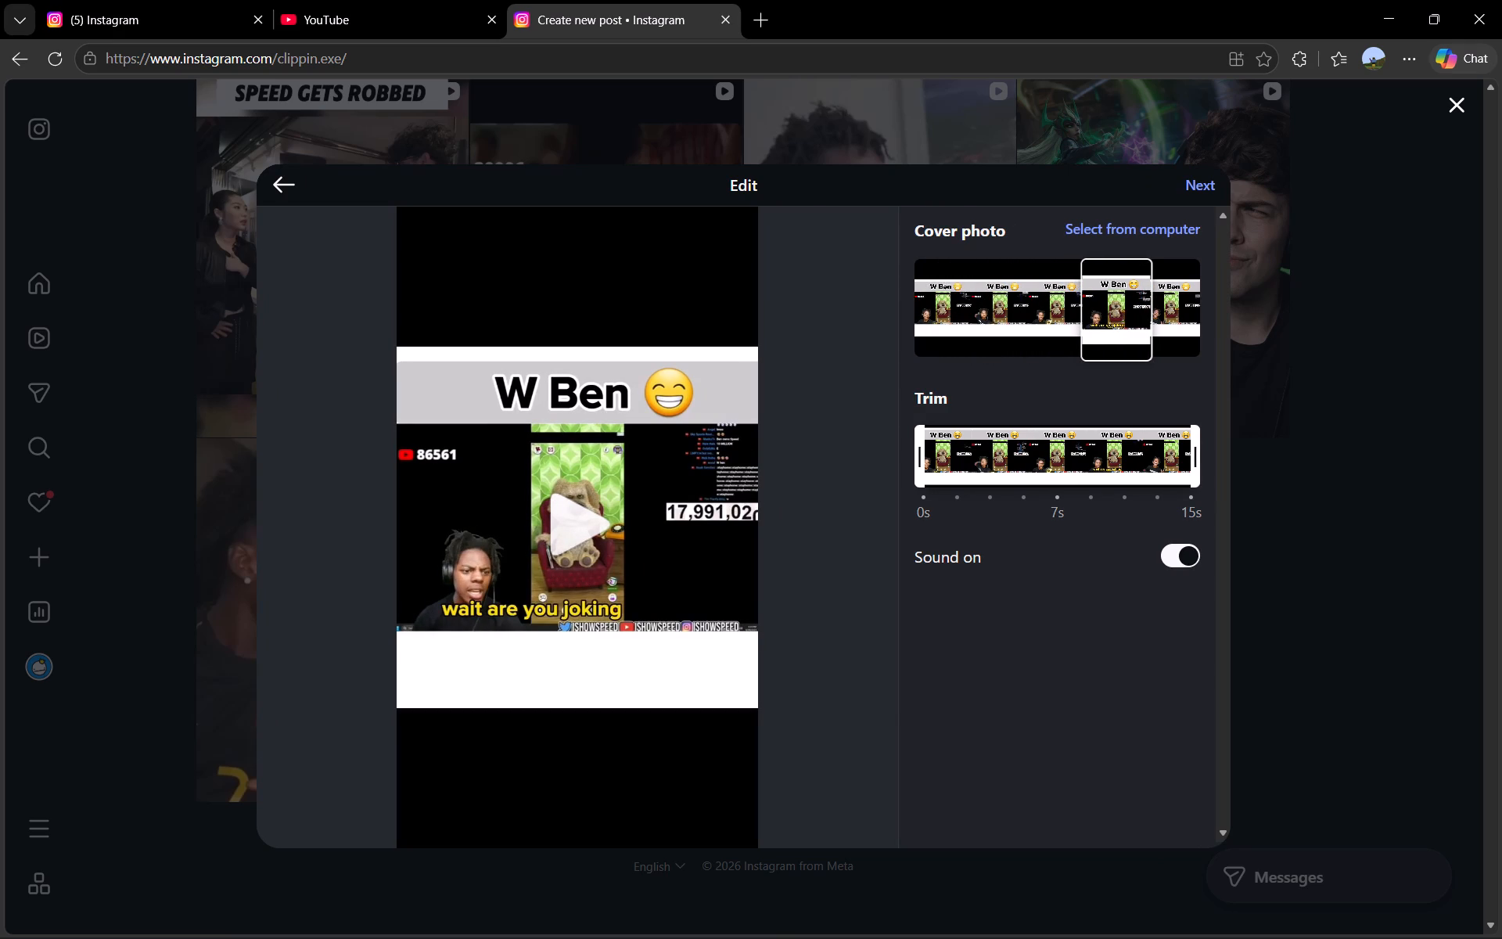
drag(1113, 300, 1228, 286)
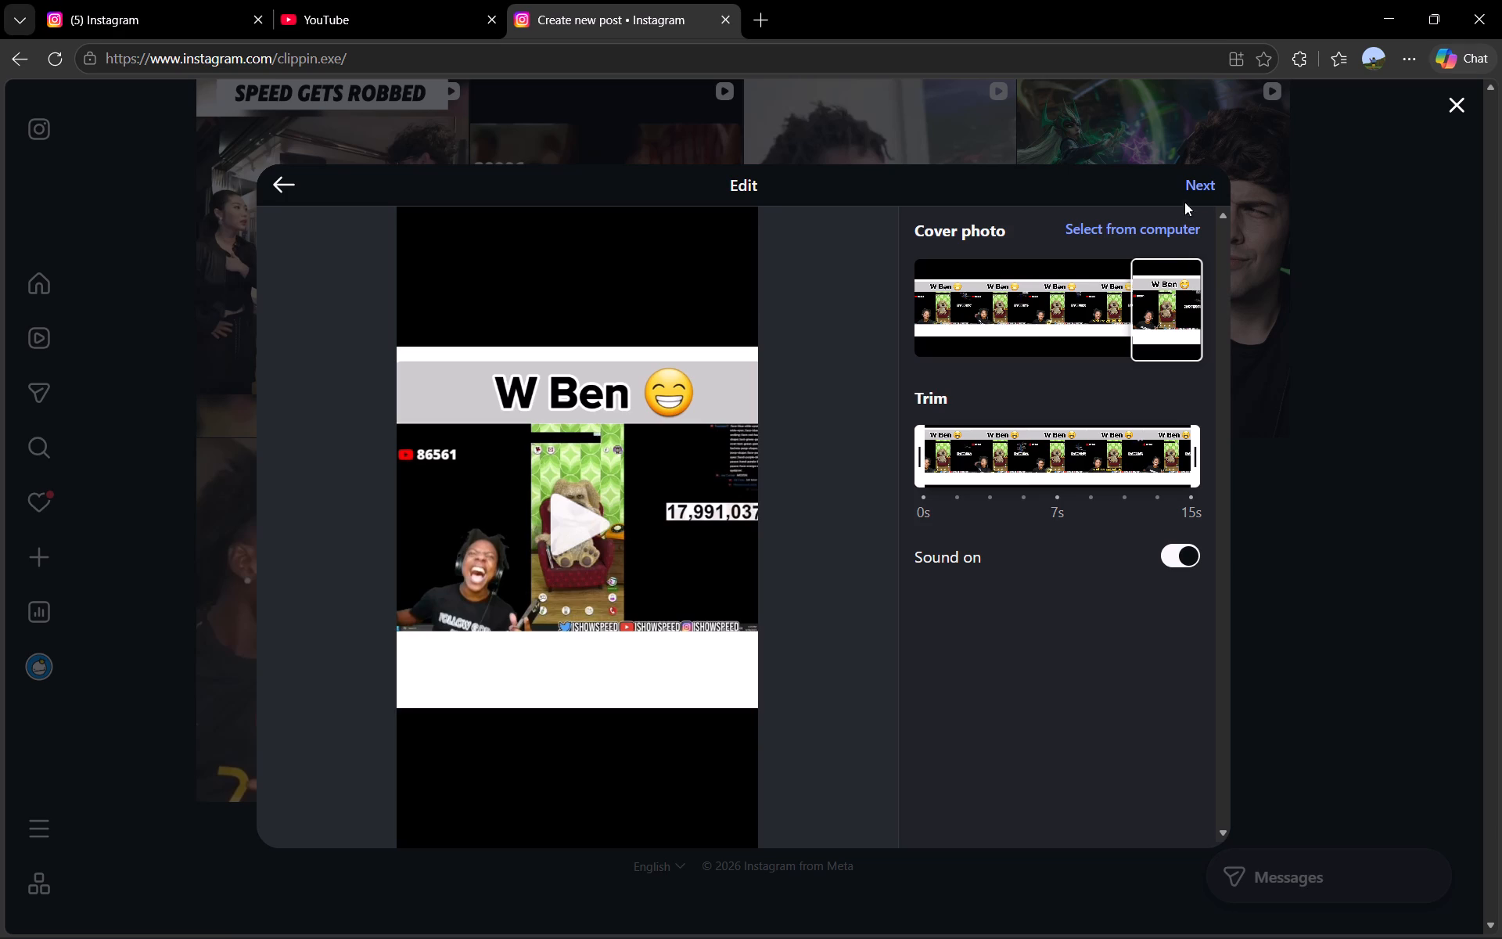
click(1199, 186)
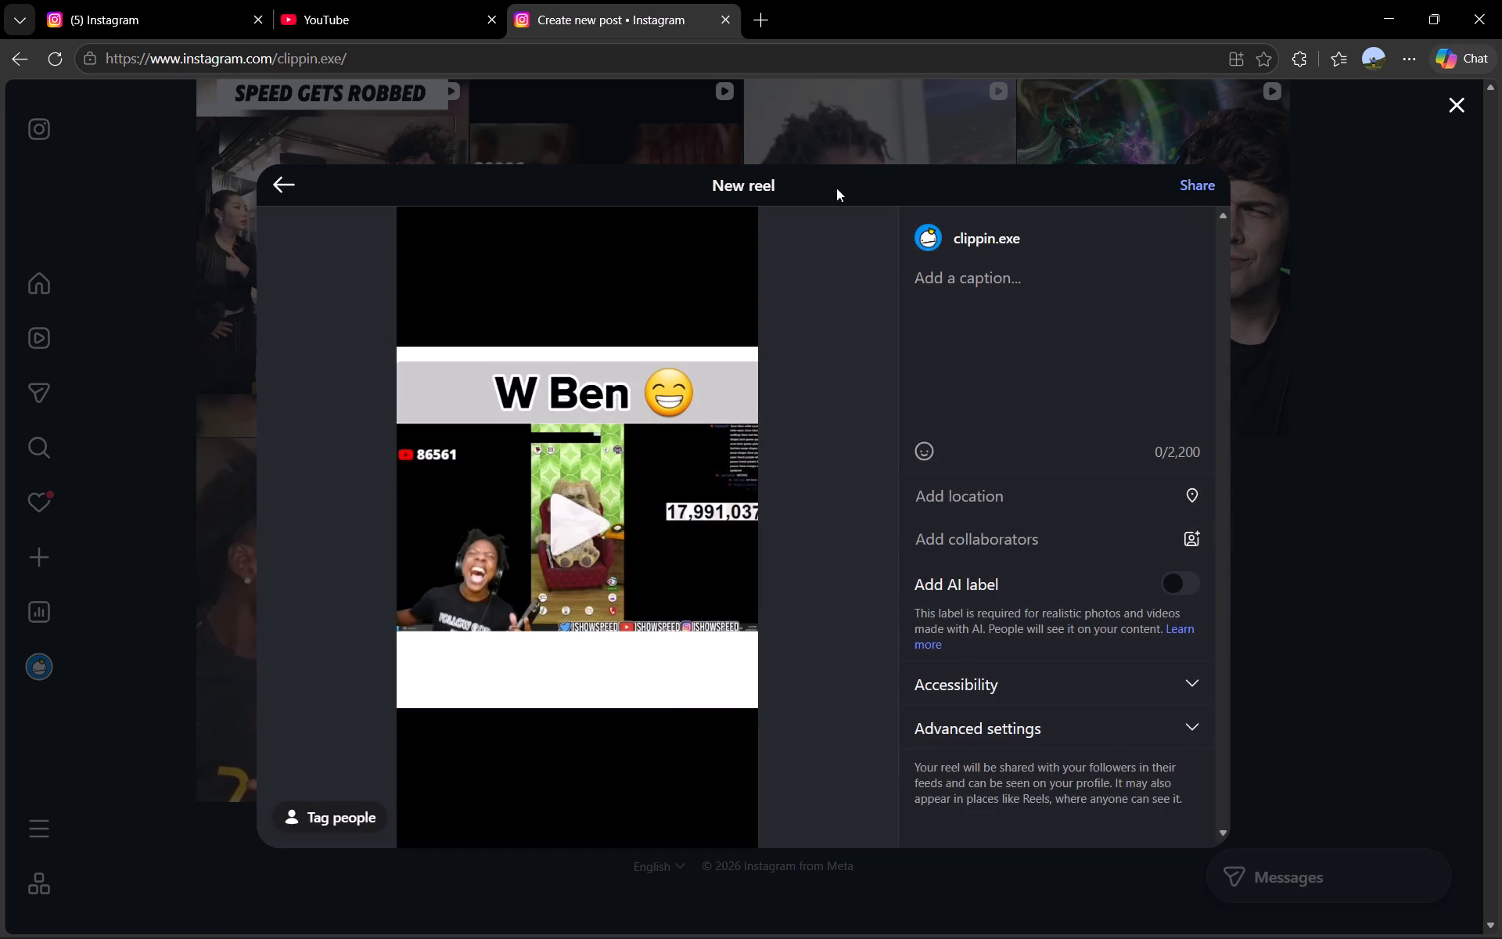
Go to the Skewed channel on YouTube and open its channel content list in YouTube Studio.
click(391, 0)
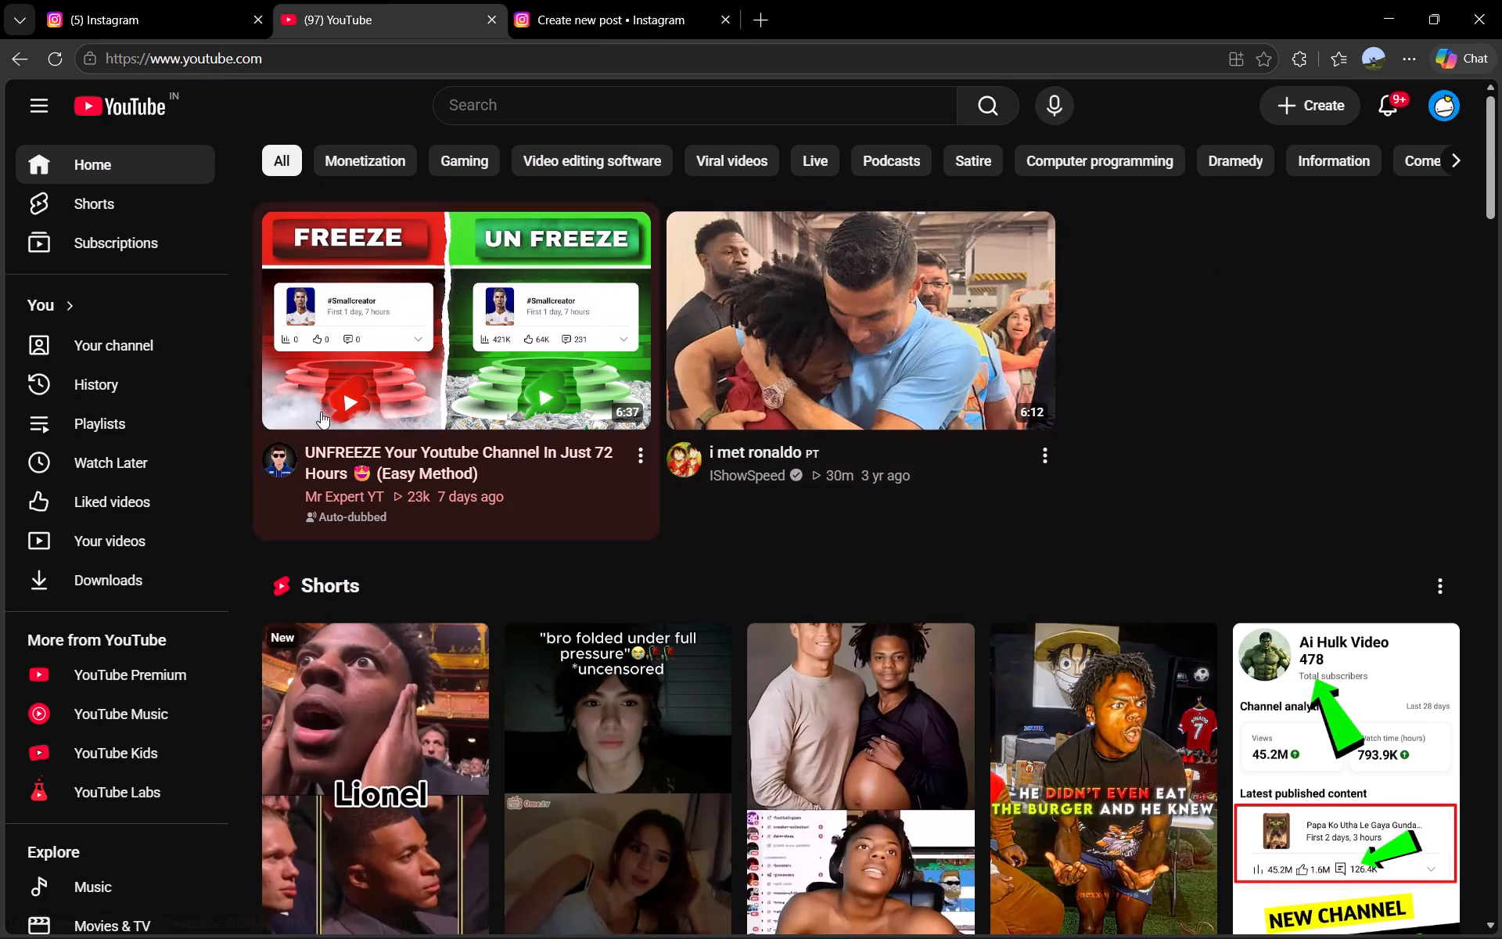
click(113, 350)
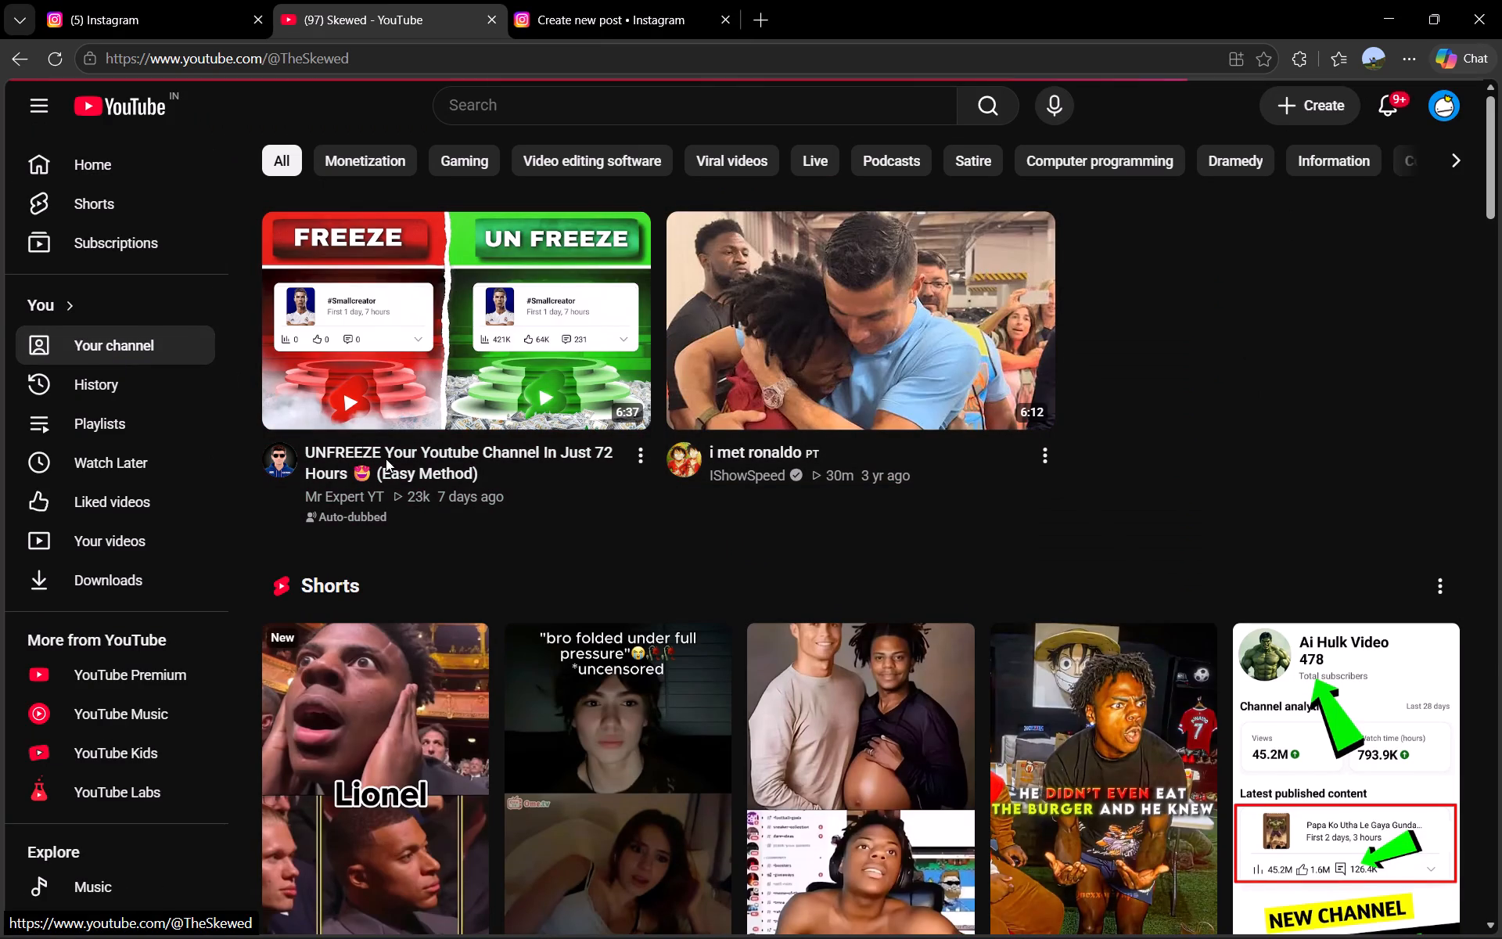
scroll(583, 733, down, 1)
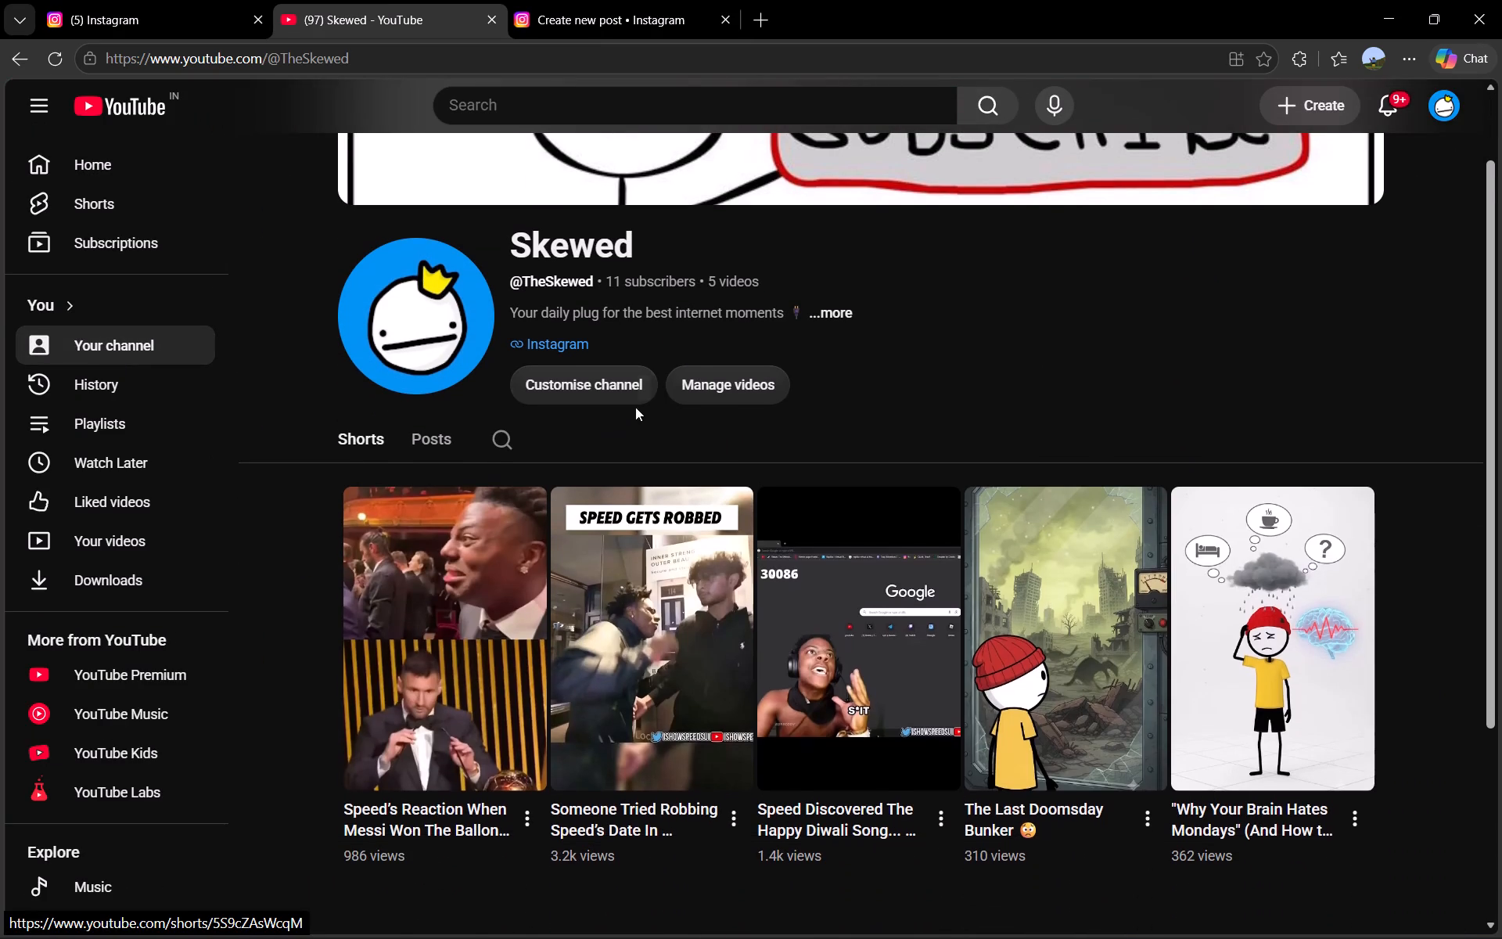
click(625, 379)
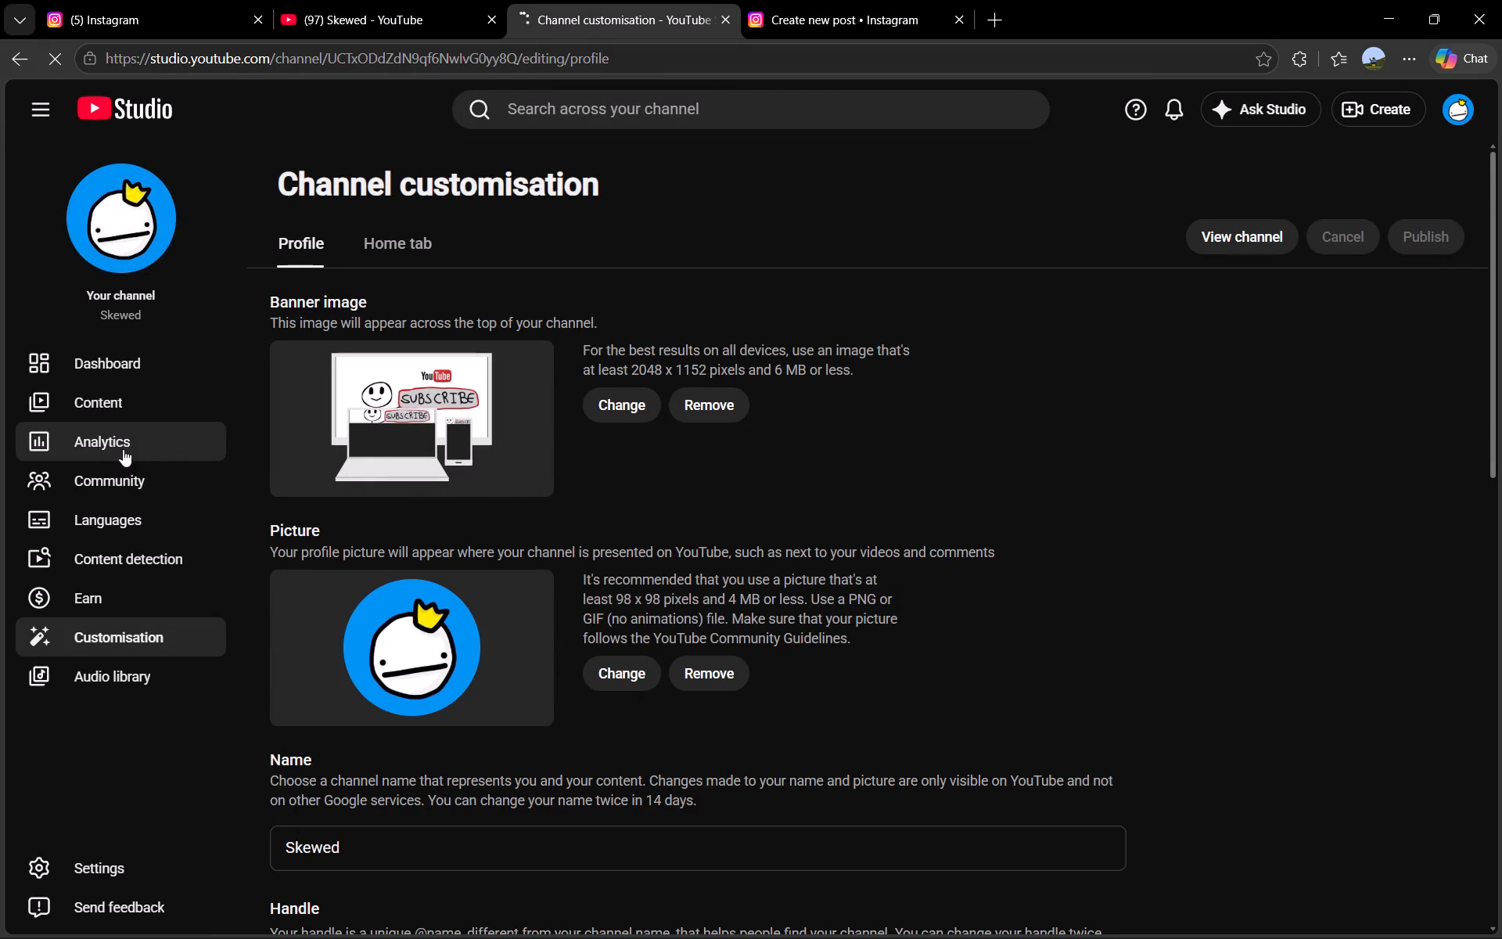
click(147, 418)
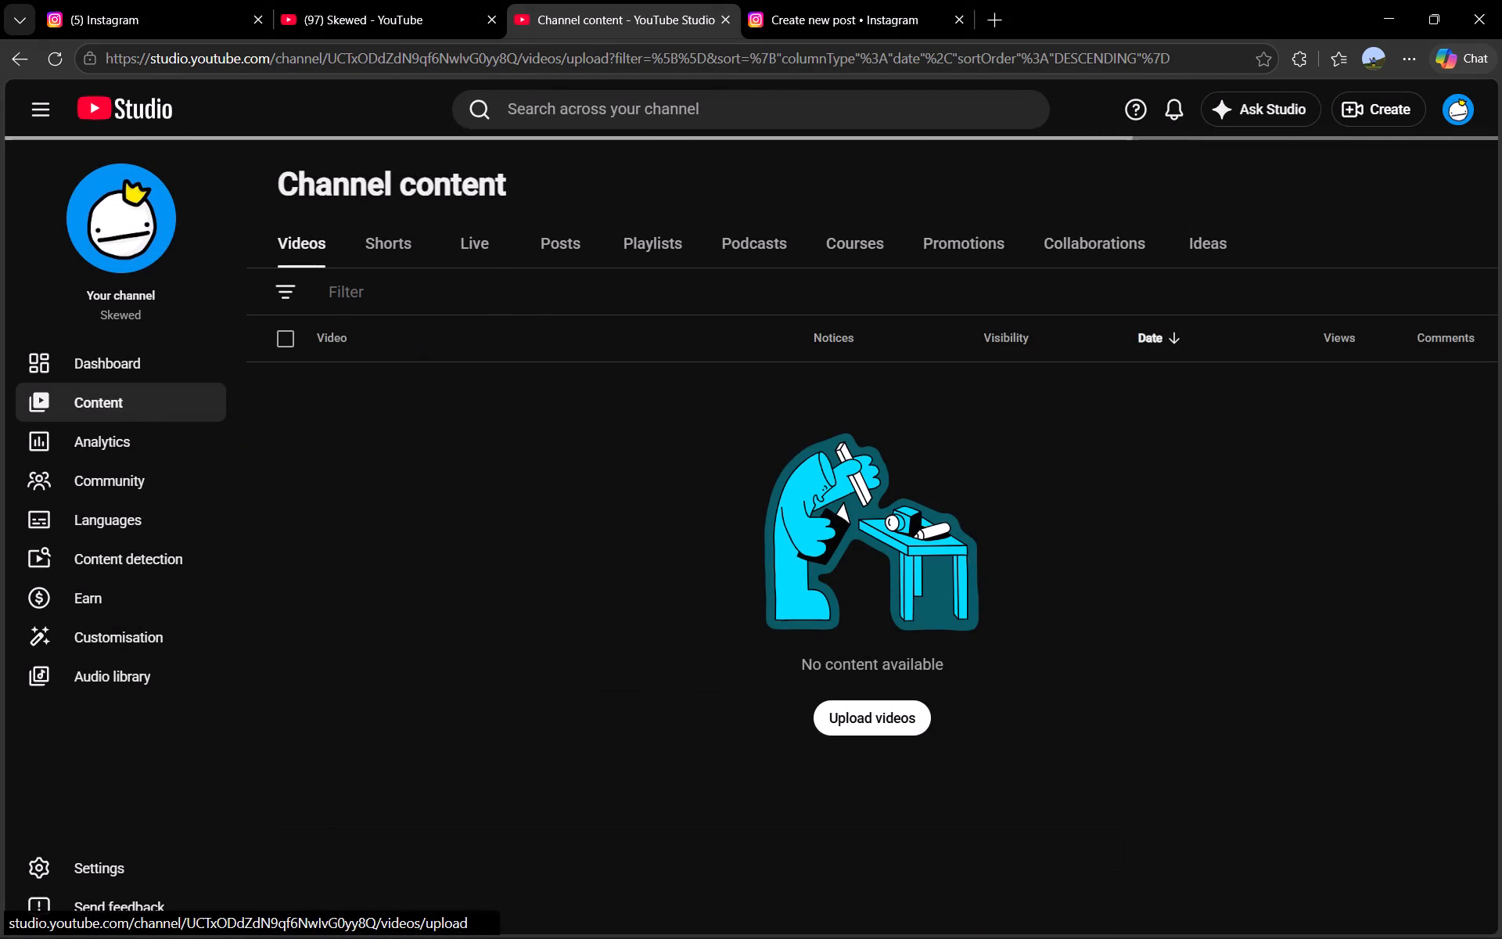
Copy the title of the scheduled Short "Speed Asked Talking Ben The Wrong Question…" from YouTube Studio into the Instagram reel's caption.
click(386, 250)
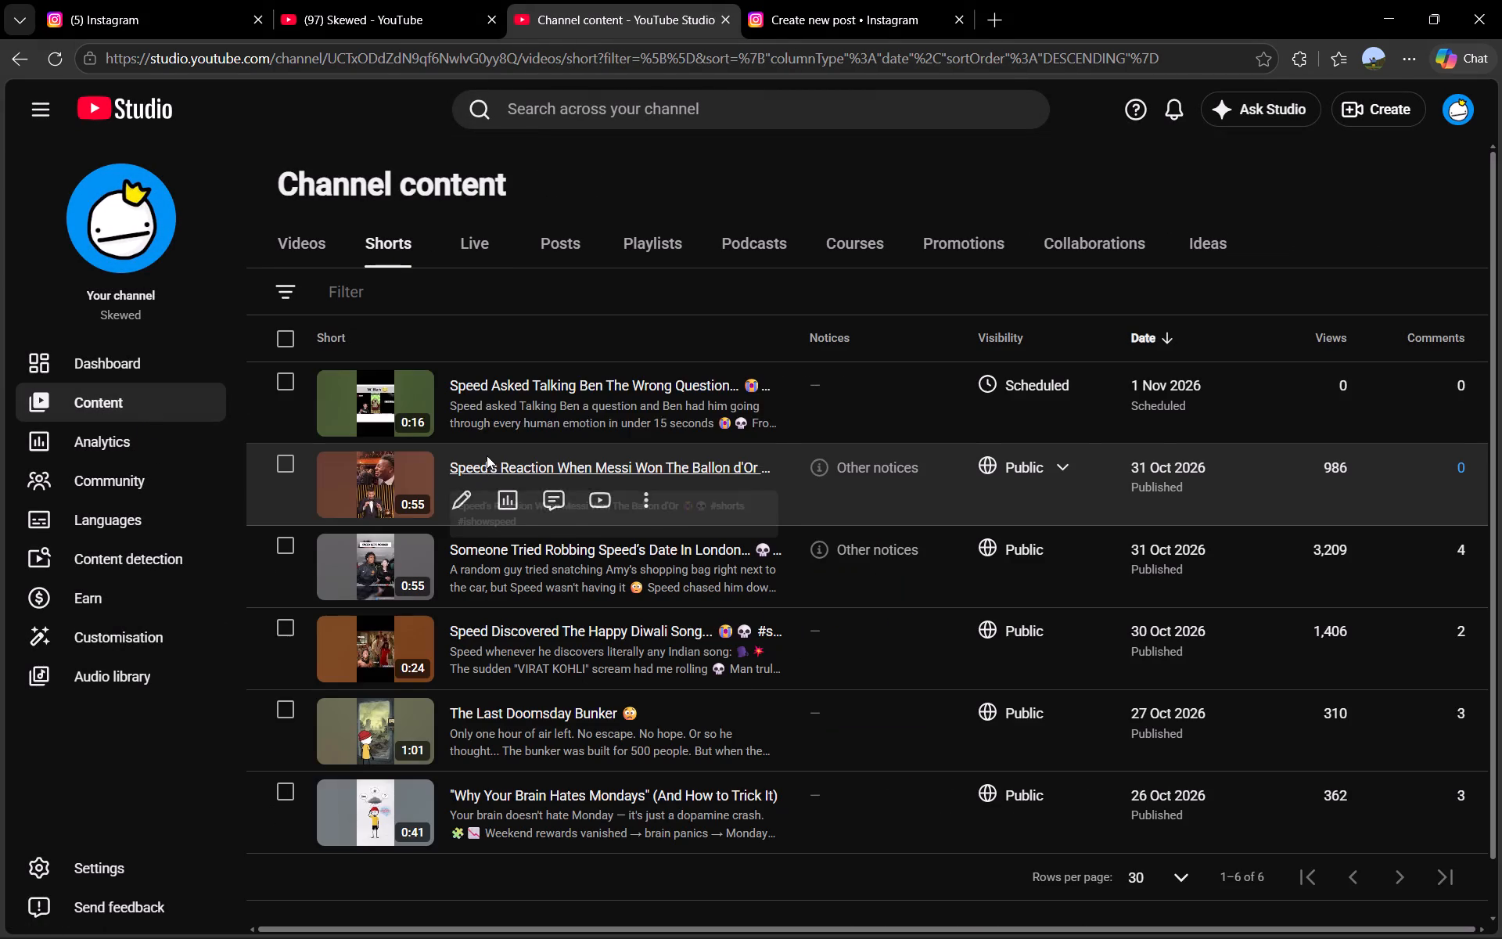
click(368, 397)
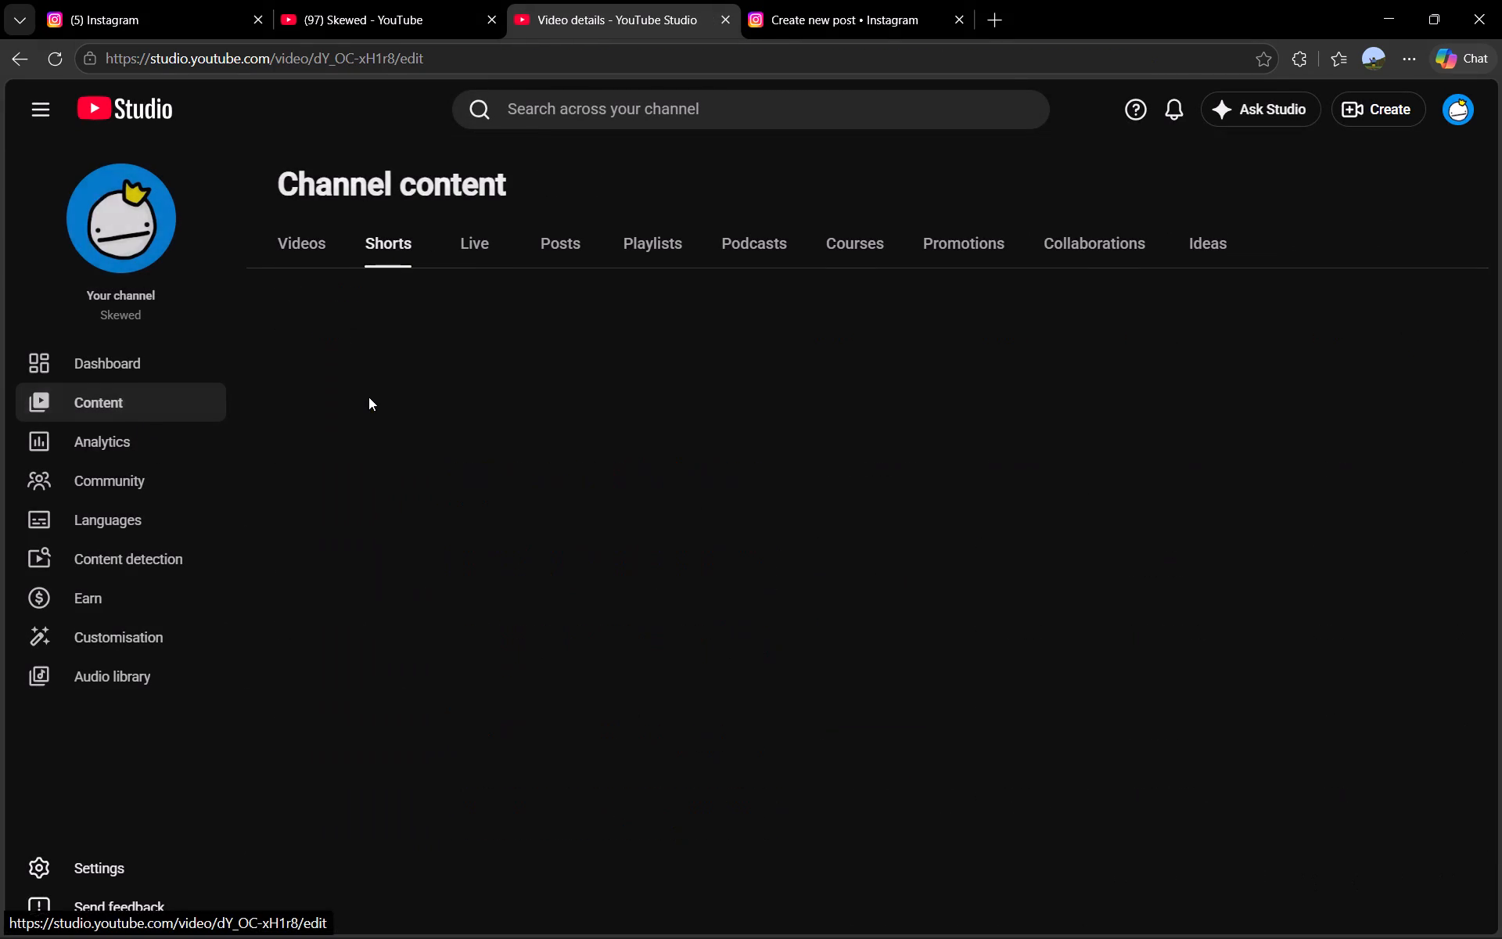
click(491, 315)
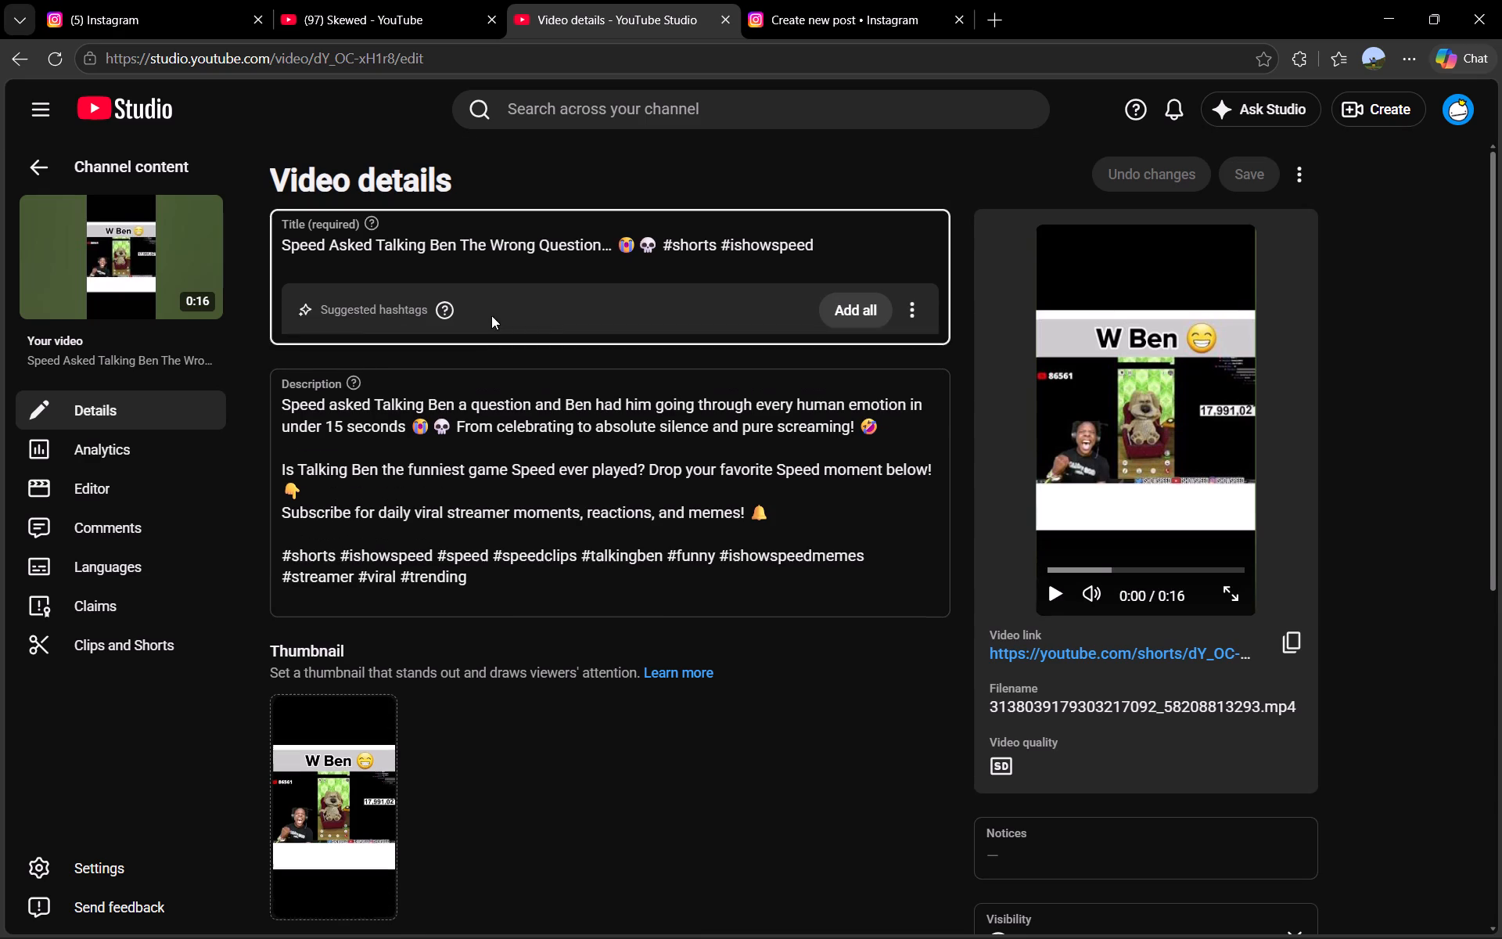
click(585, 255)
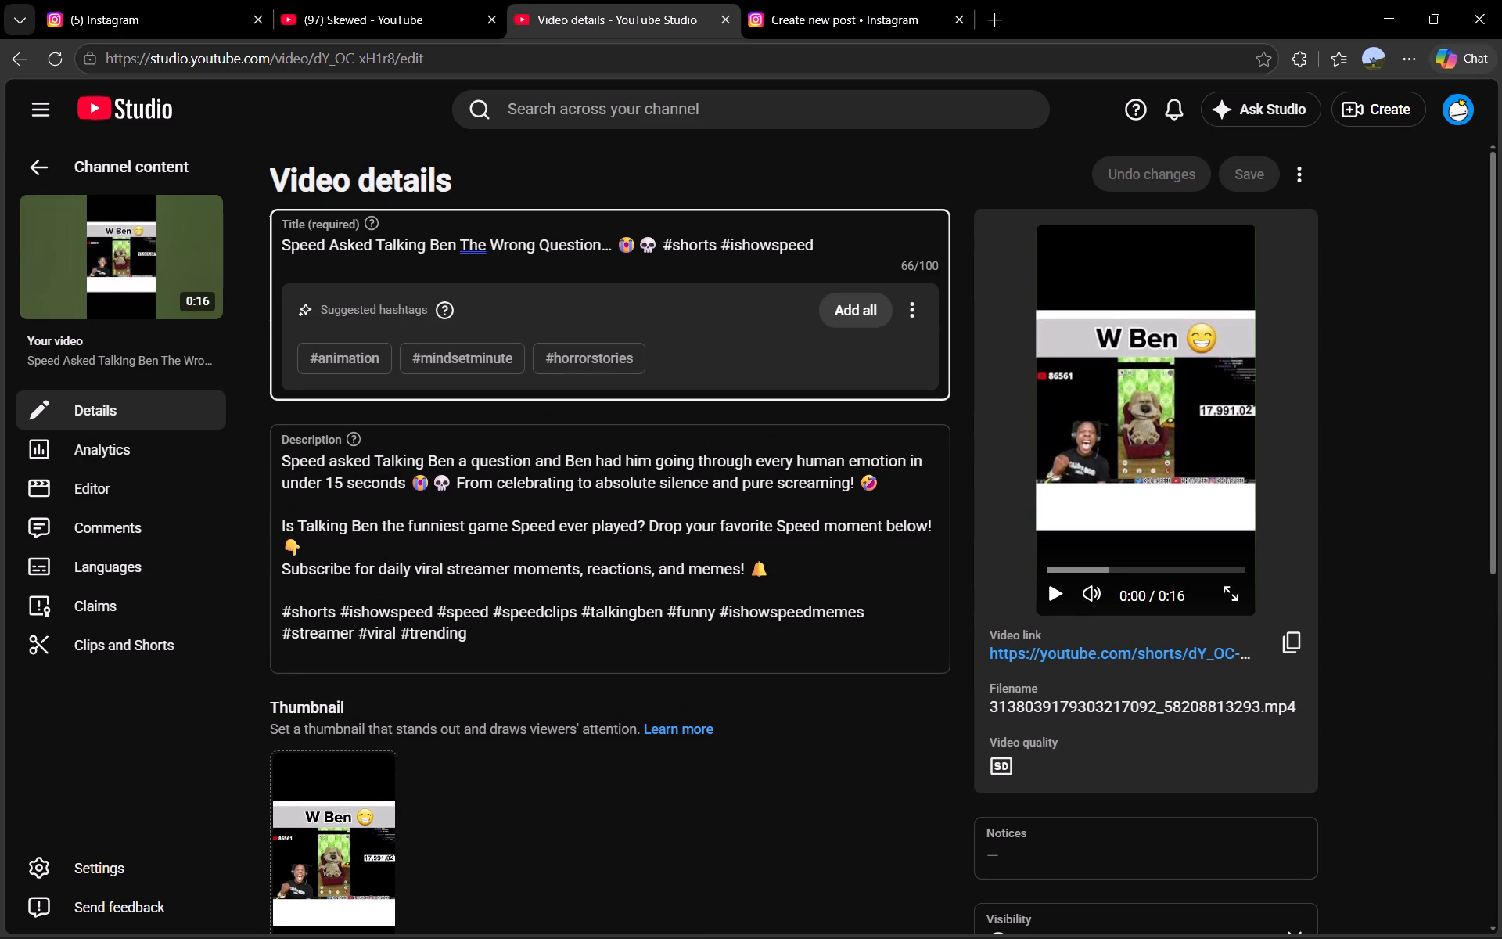
key(ctrl+a)
key(ctrl+c)
click(863, 0)
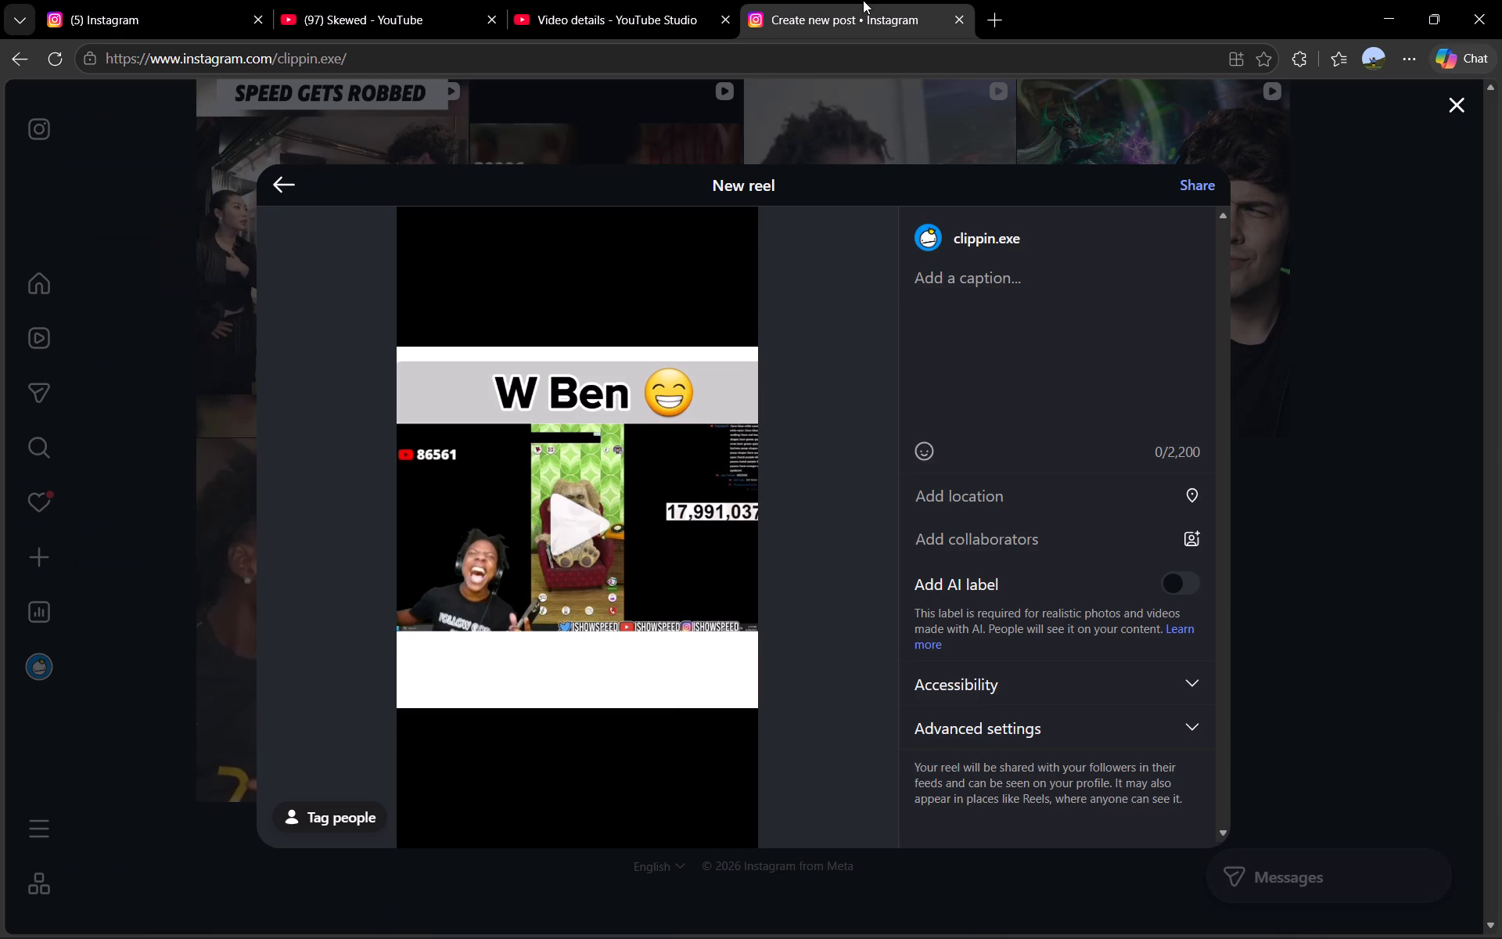
click(997, 293)
key(ctrl+v)
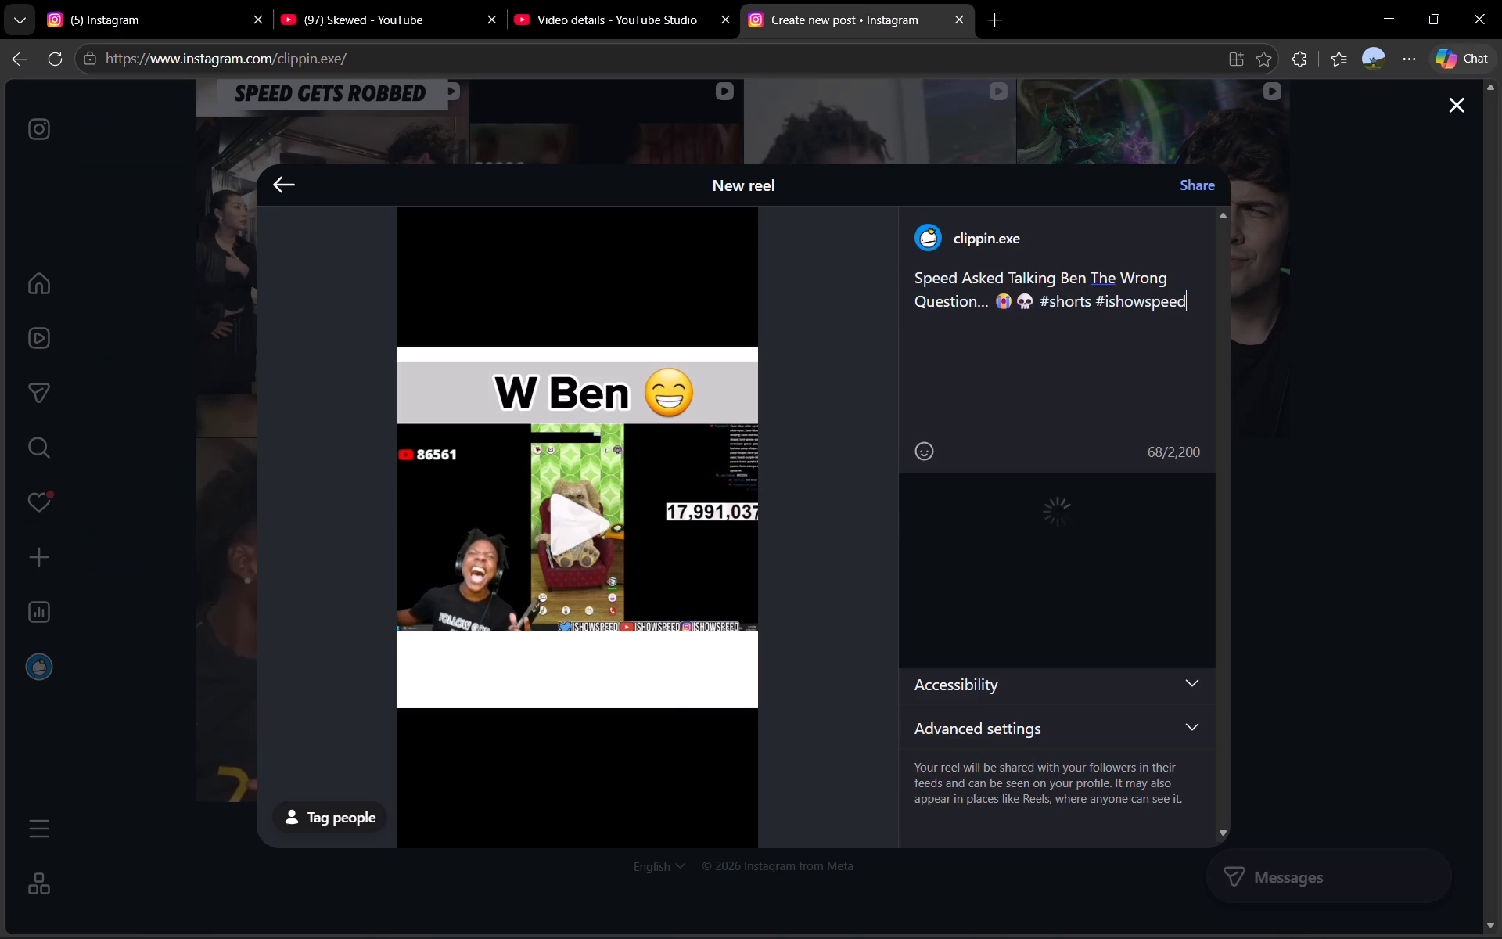
Copy the hashtag block, #shorts through #trending, from the Short's YouTube description onto a new line of the reel caption.
click(552, 0)
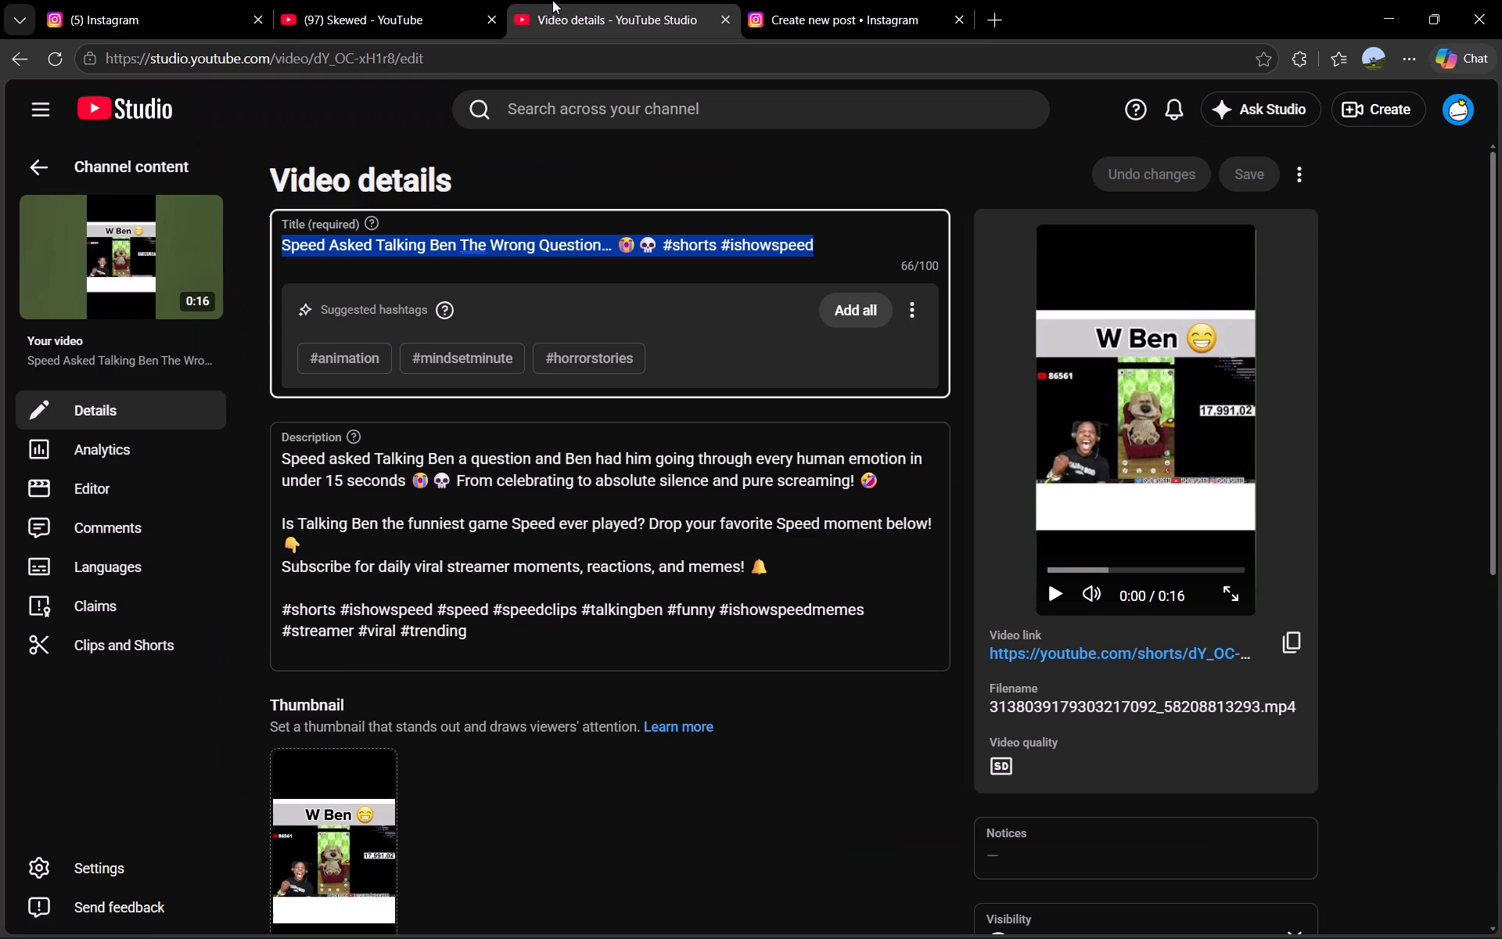
click(483, 495)
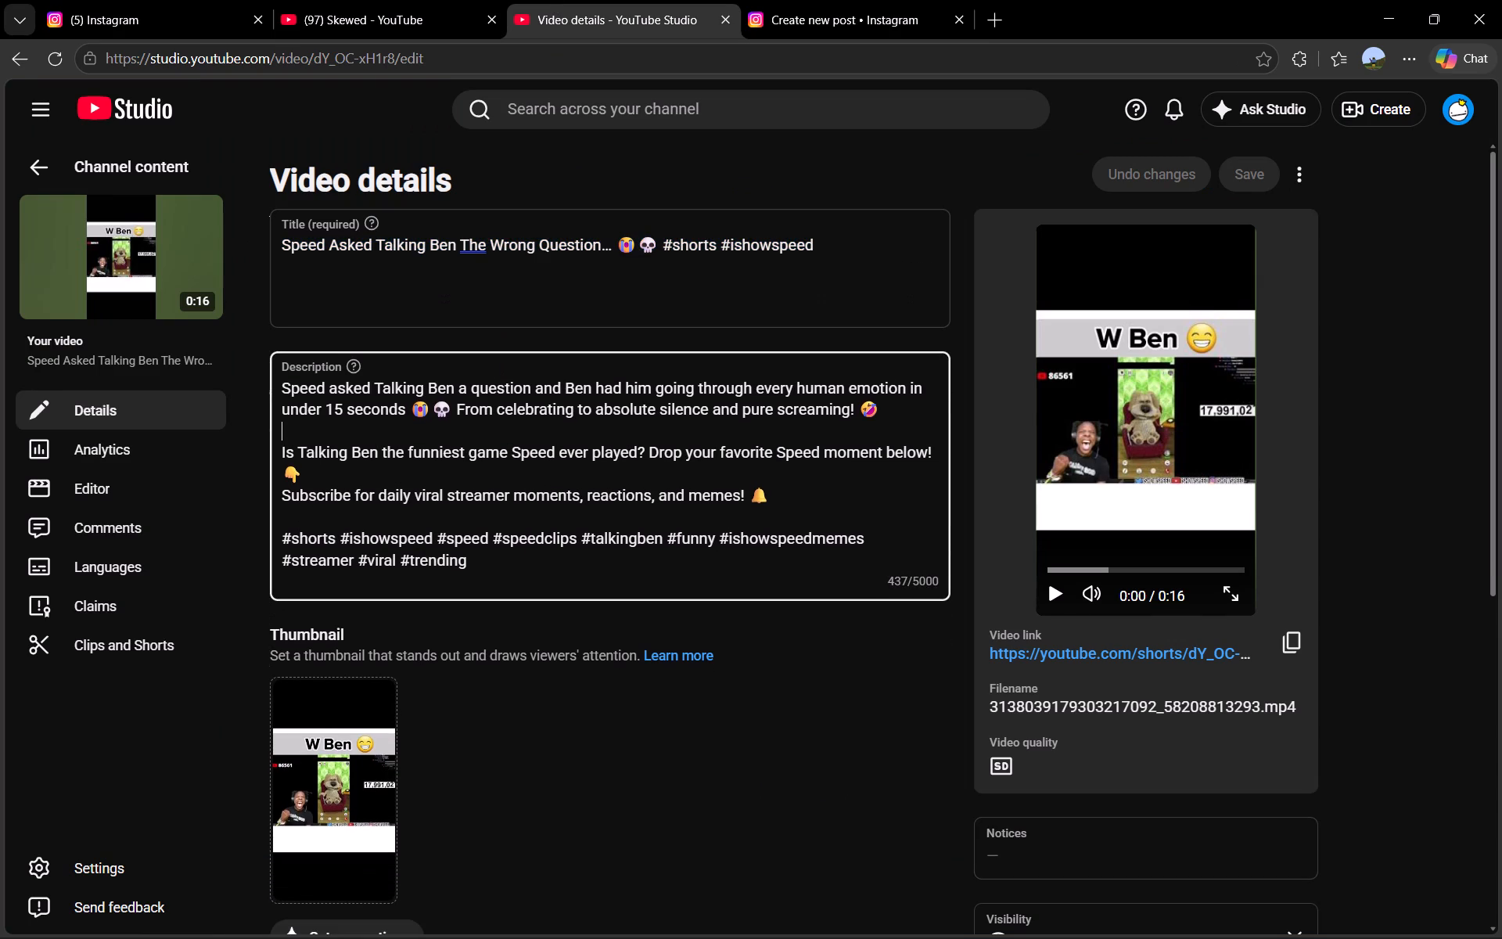
drag(480, 570, 291, 504)
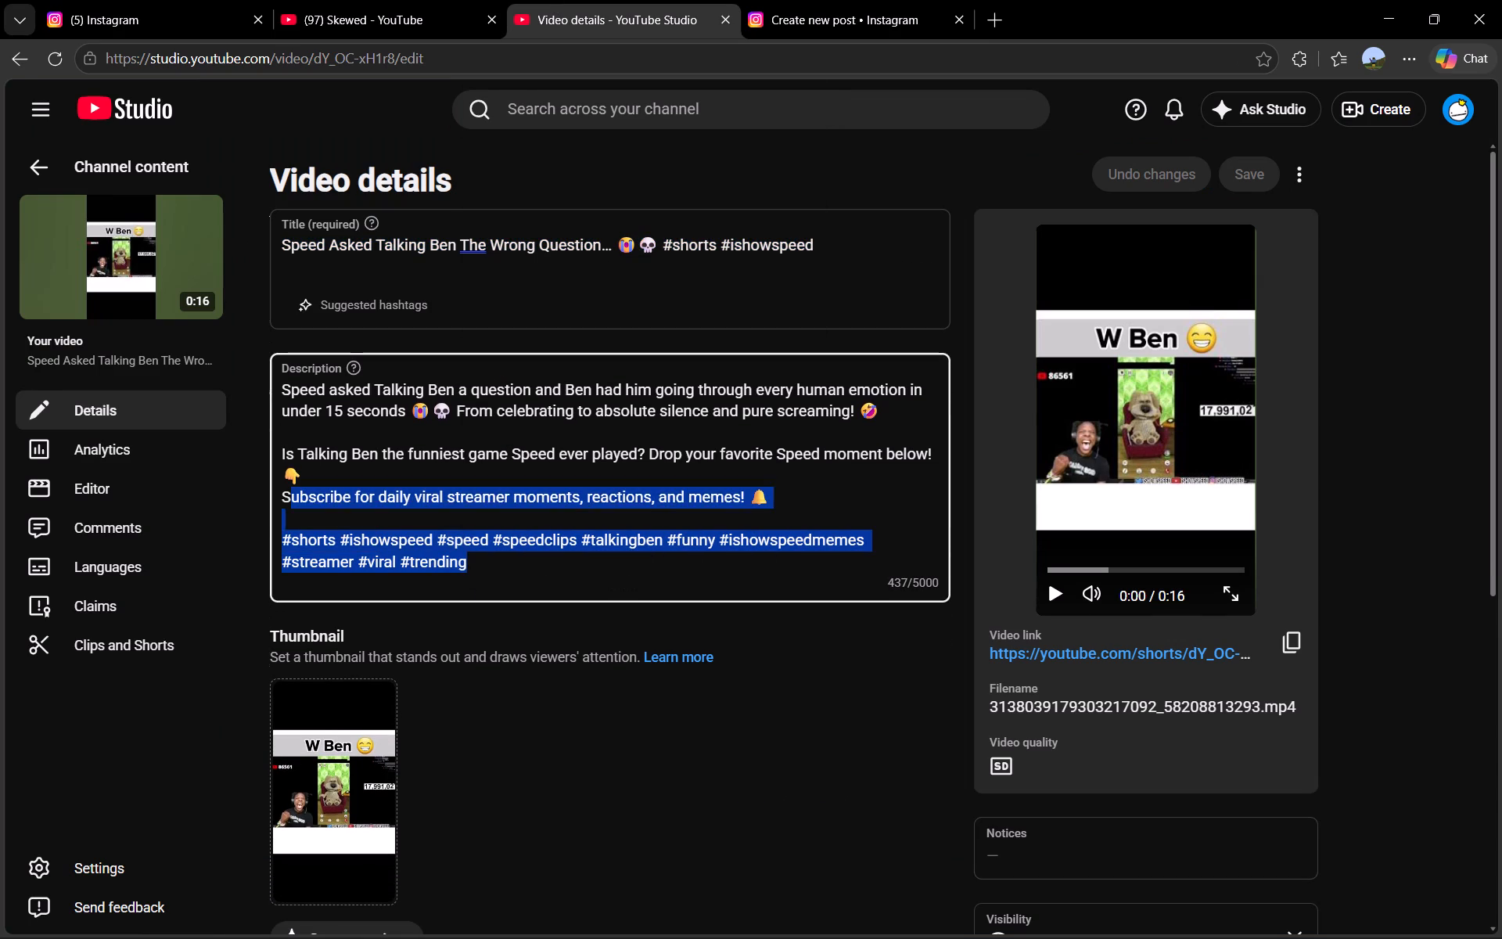
drag(291, 504, 285, 538)
key(ctrl+c)
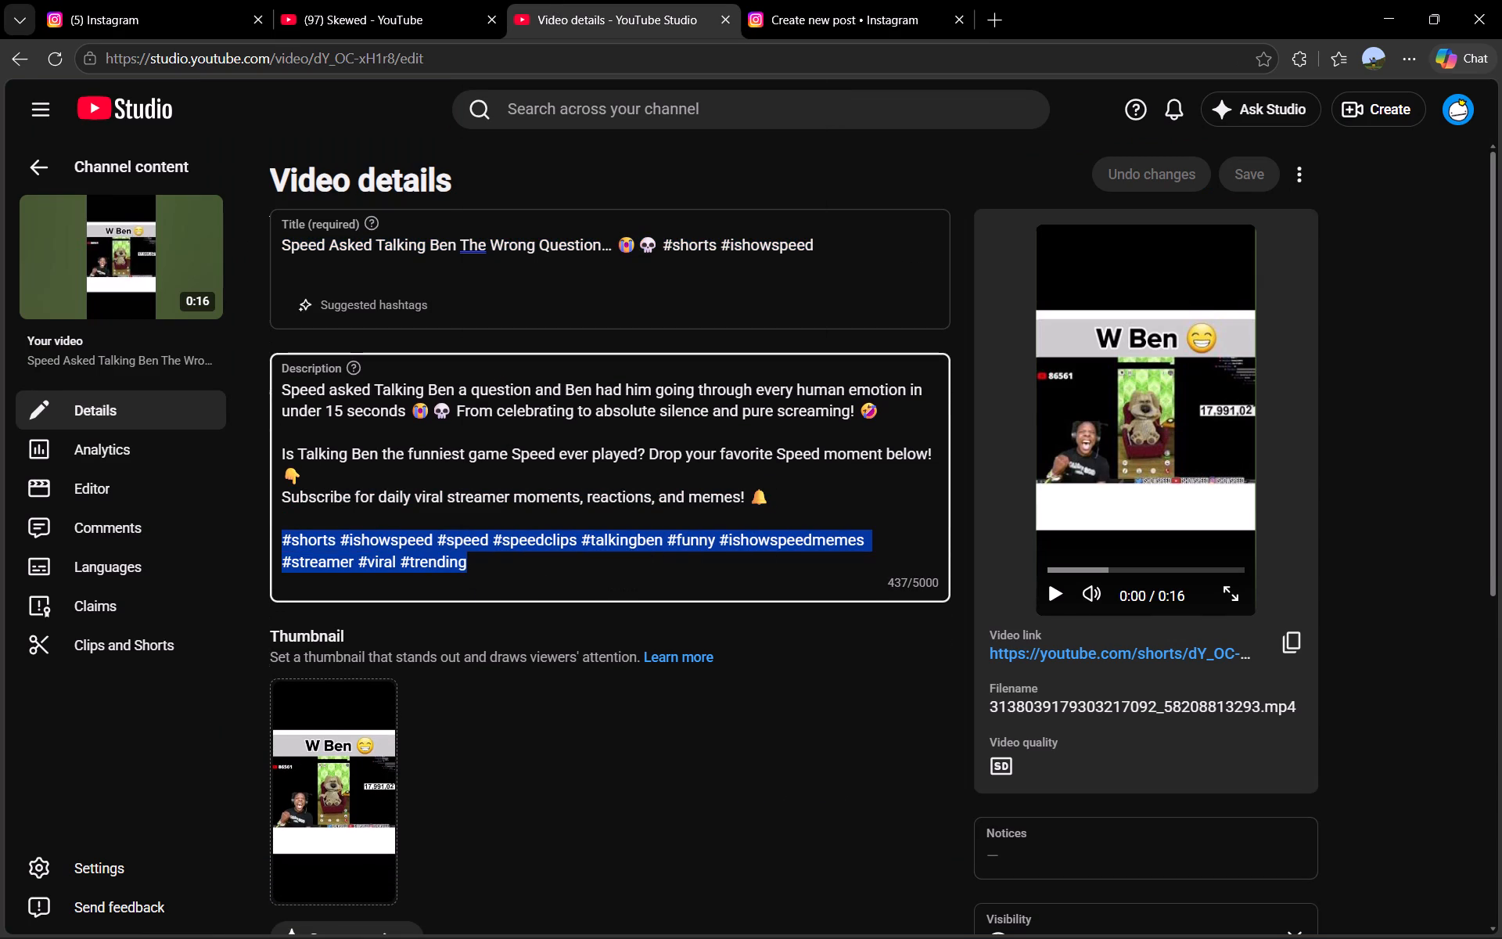
click(470, 561)
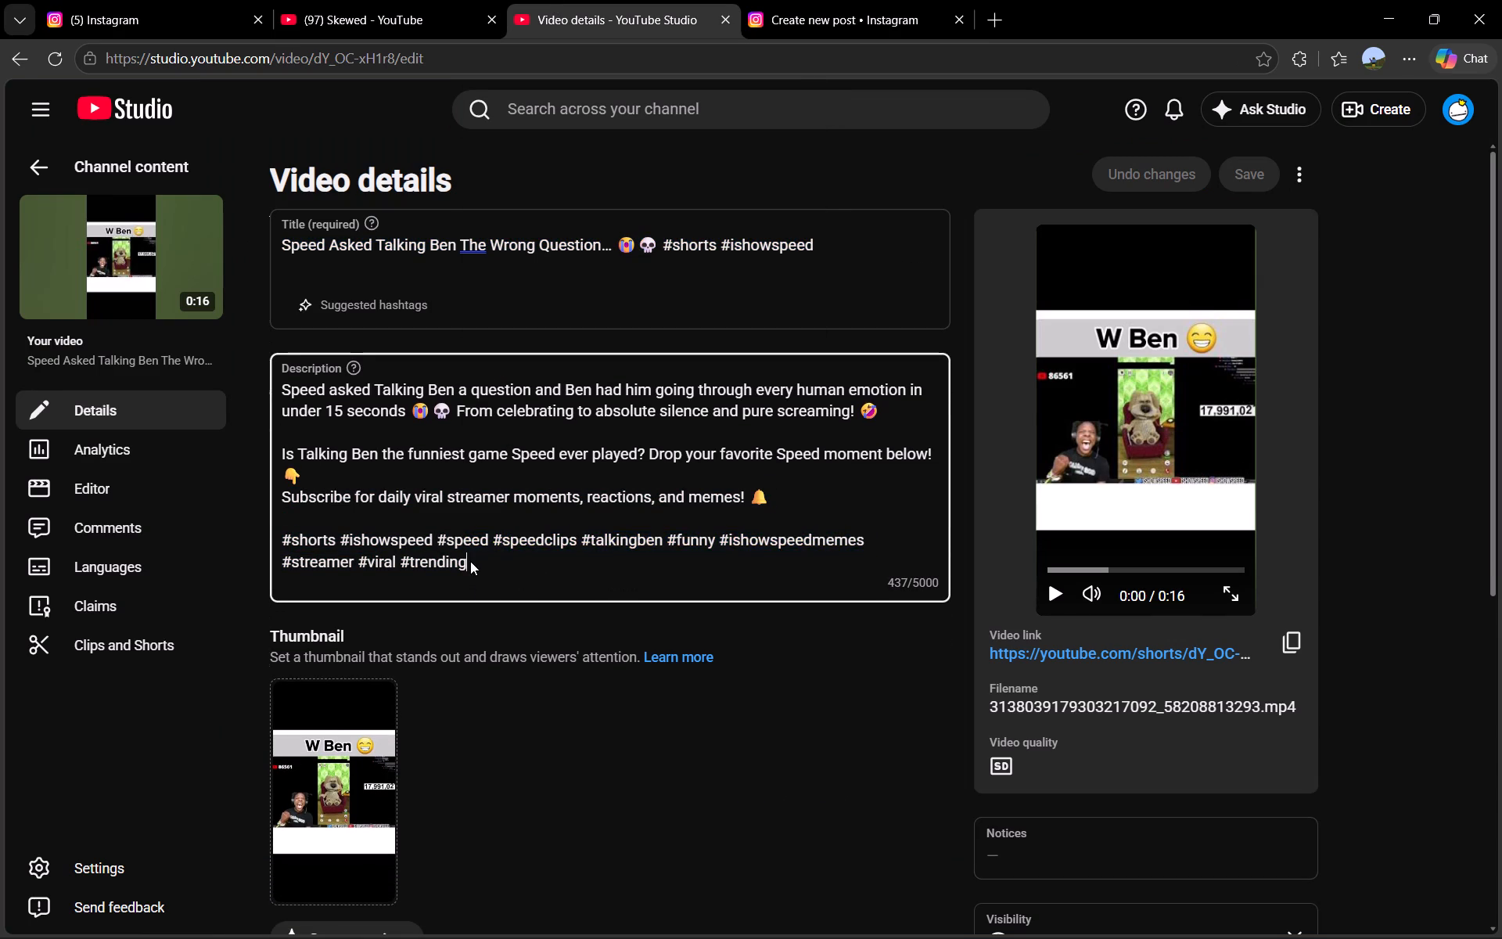
click(905, 0)
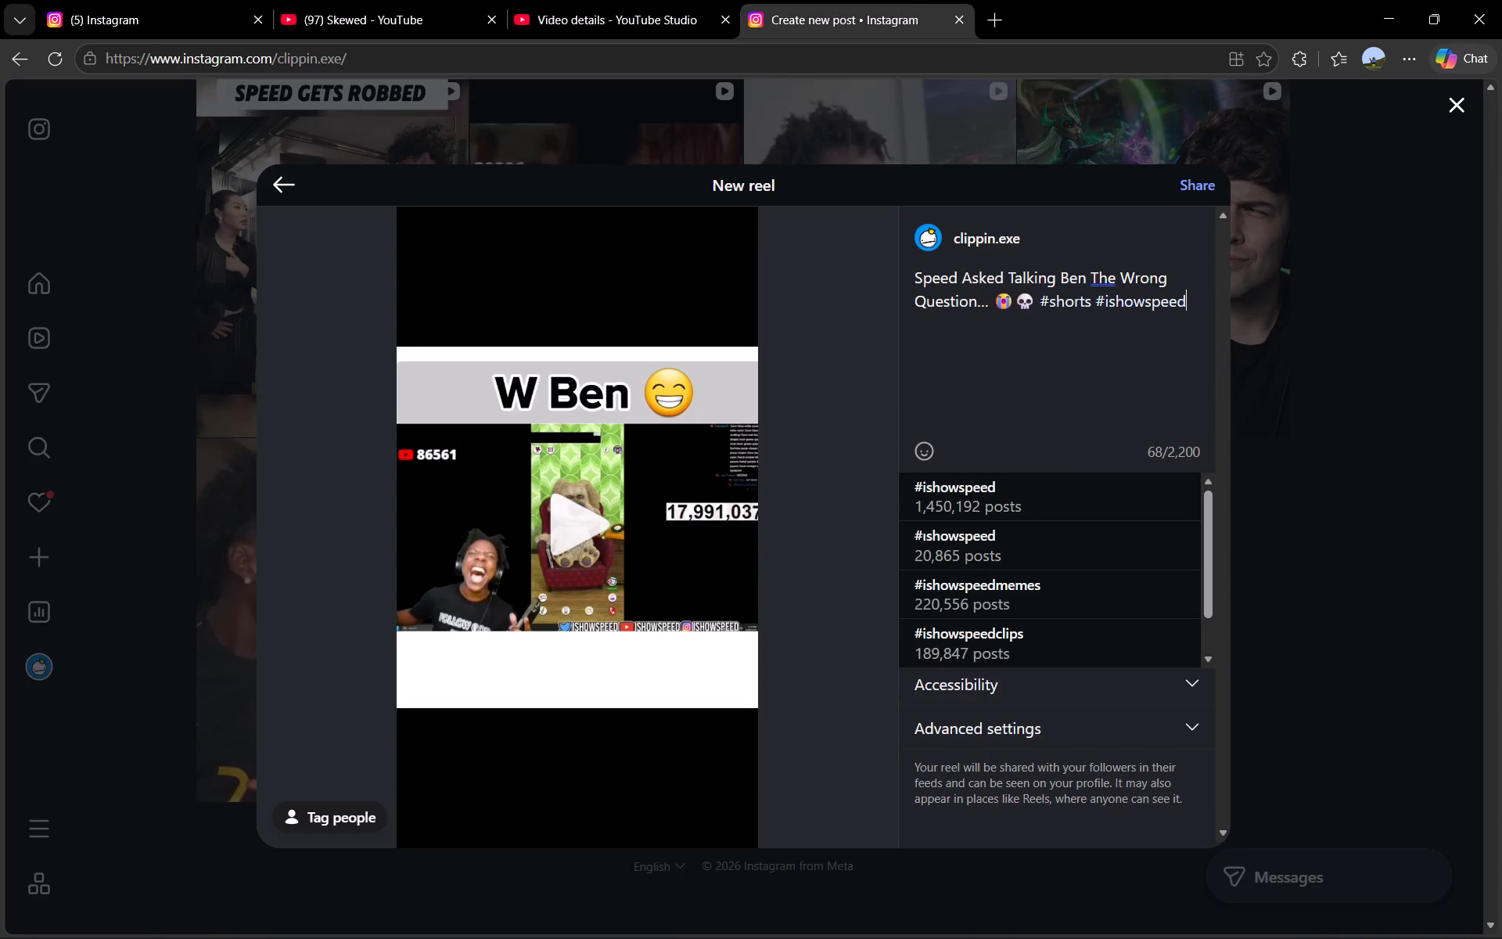
key(shift+Return)
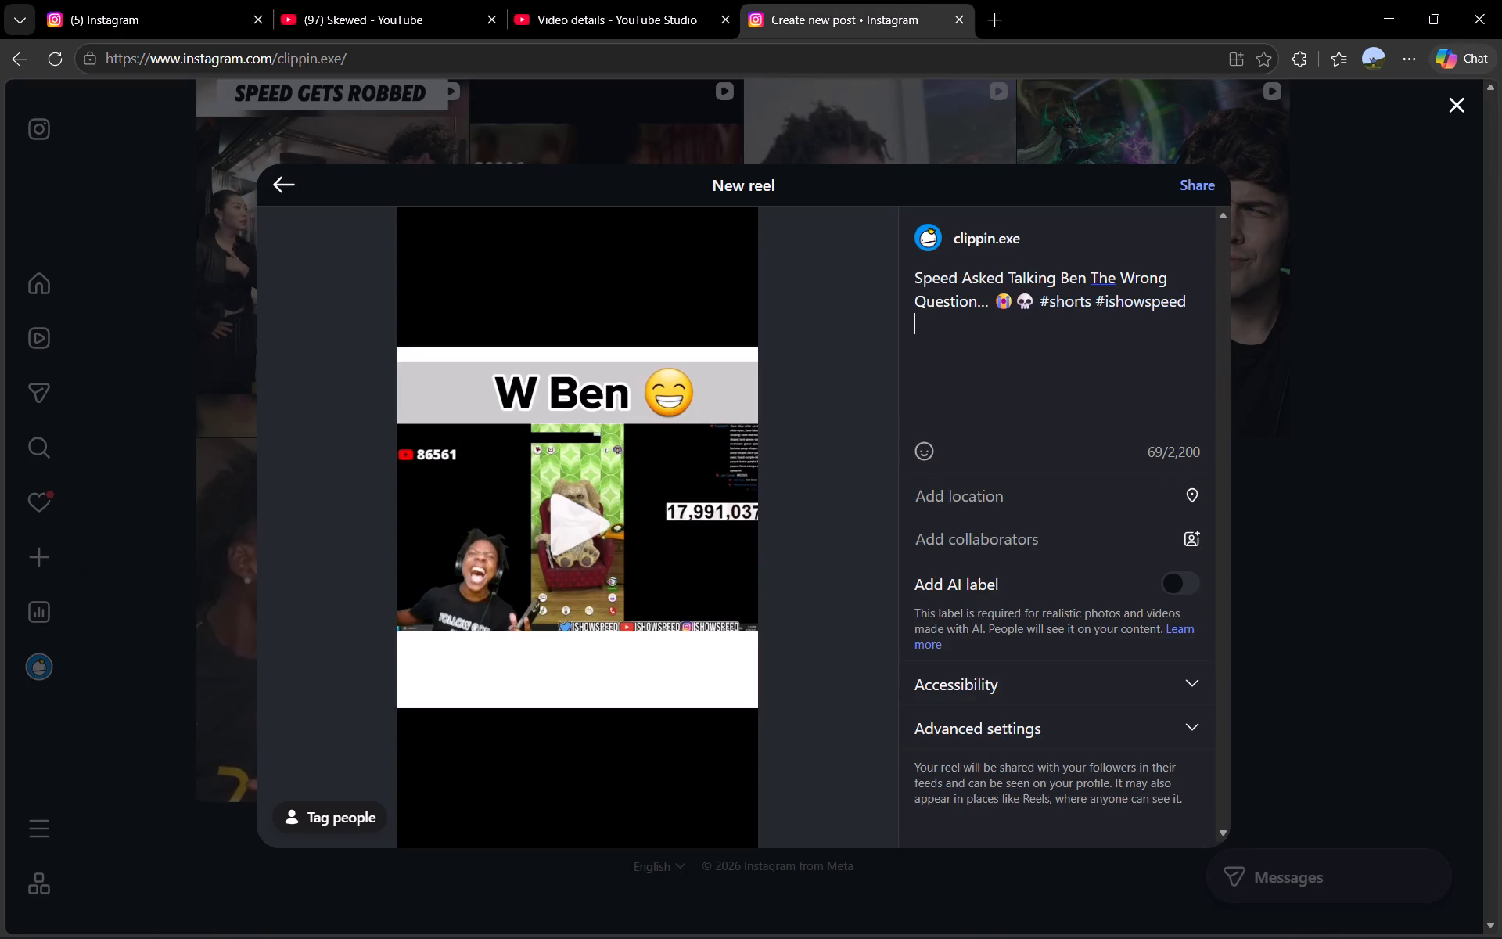
key(ctrl+v)
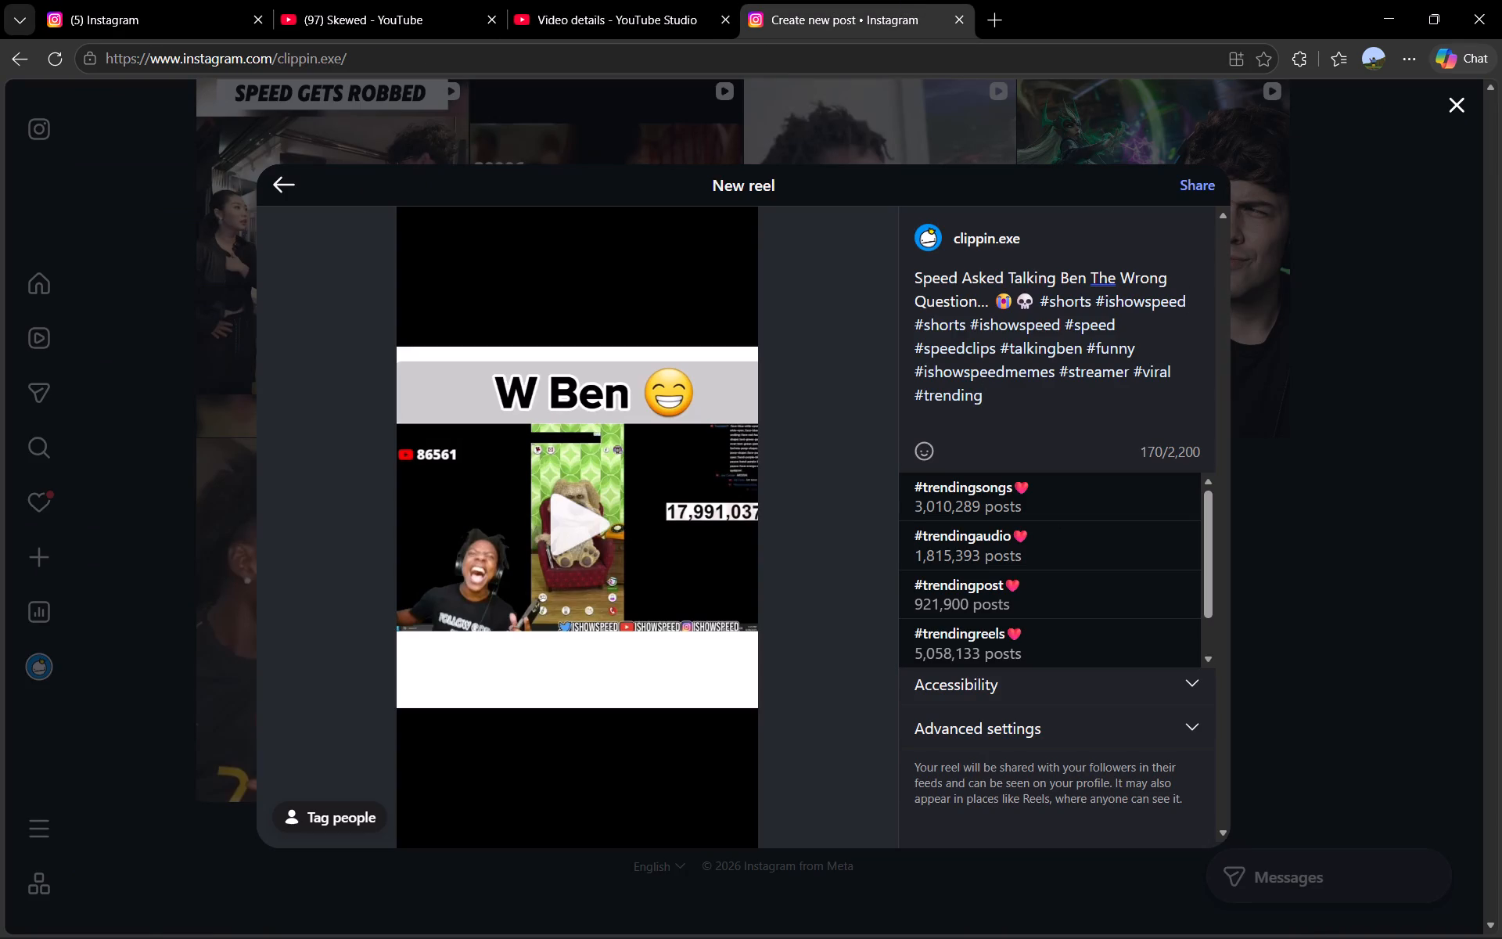
Delete the duplicate #shorts #ishowspeed from the start of the caption's hashtag line, leaving it starting with #speed.
click(997, 405)
scroll(997, 405, down, 1)
drag(1063, 323, 915, 318)
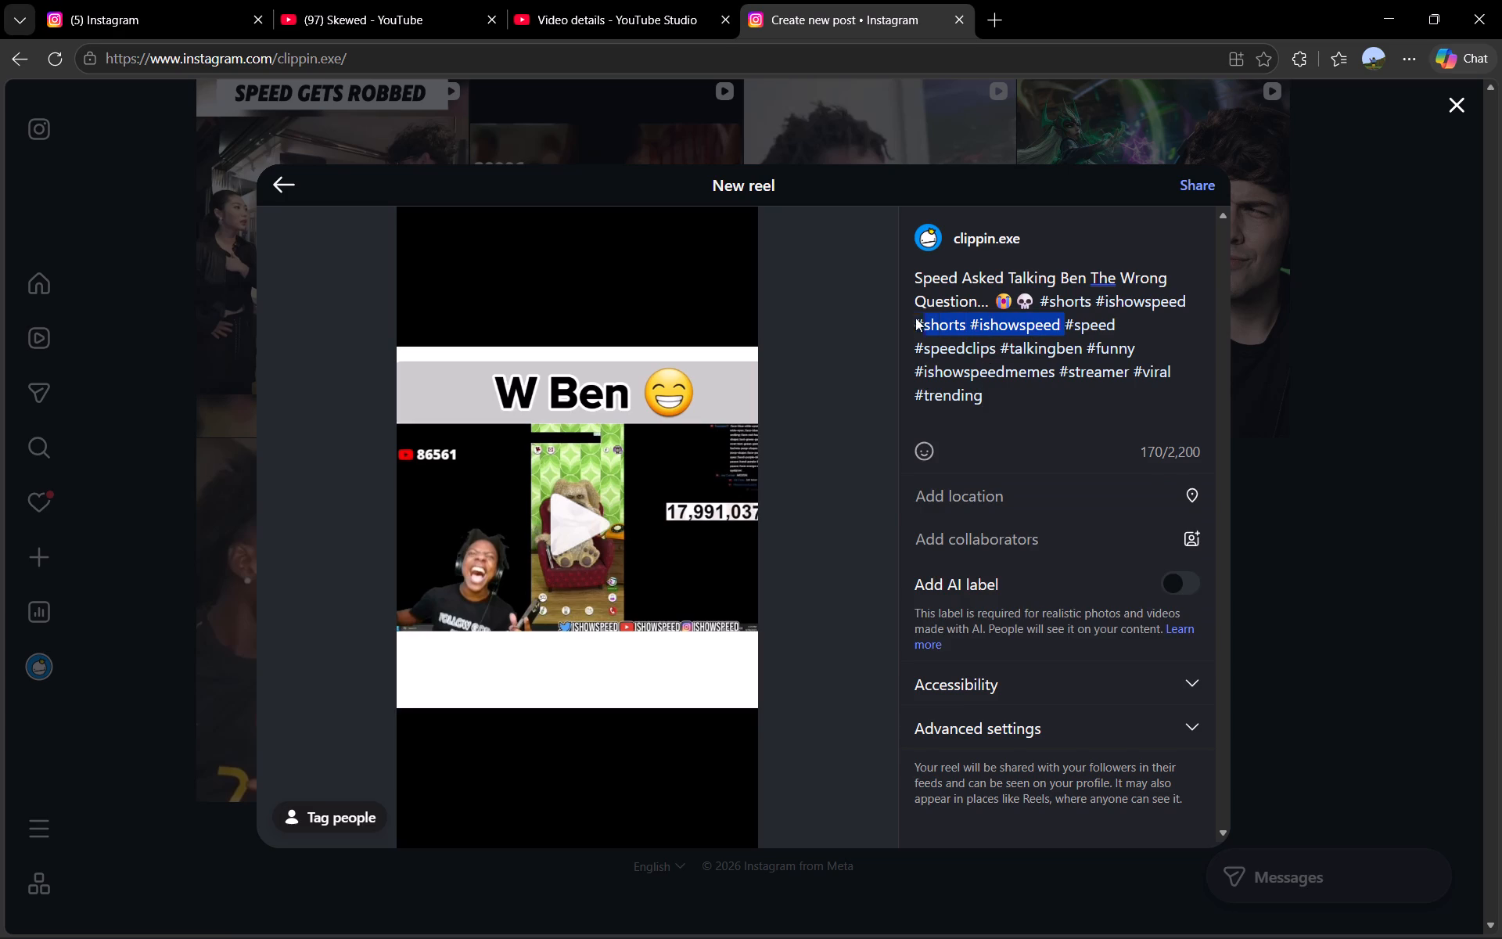
drag(915, 318, 902, 319)
key(BackSpace)
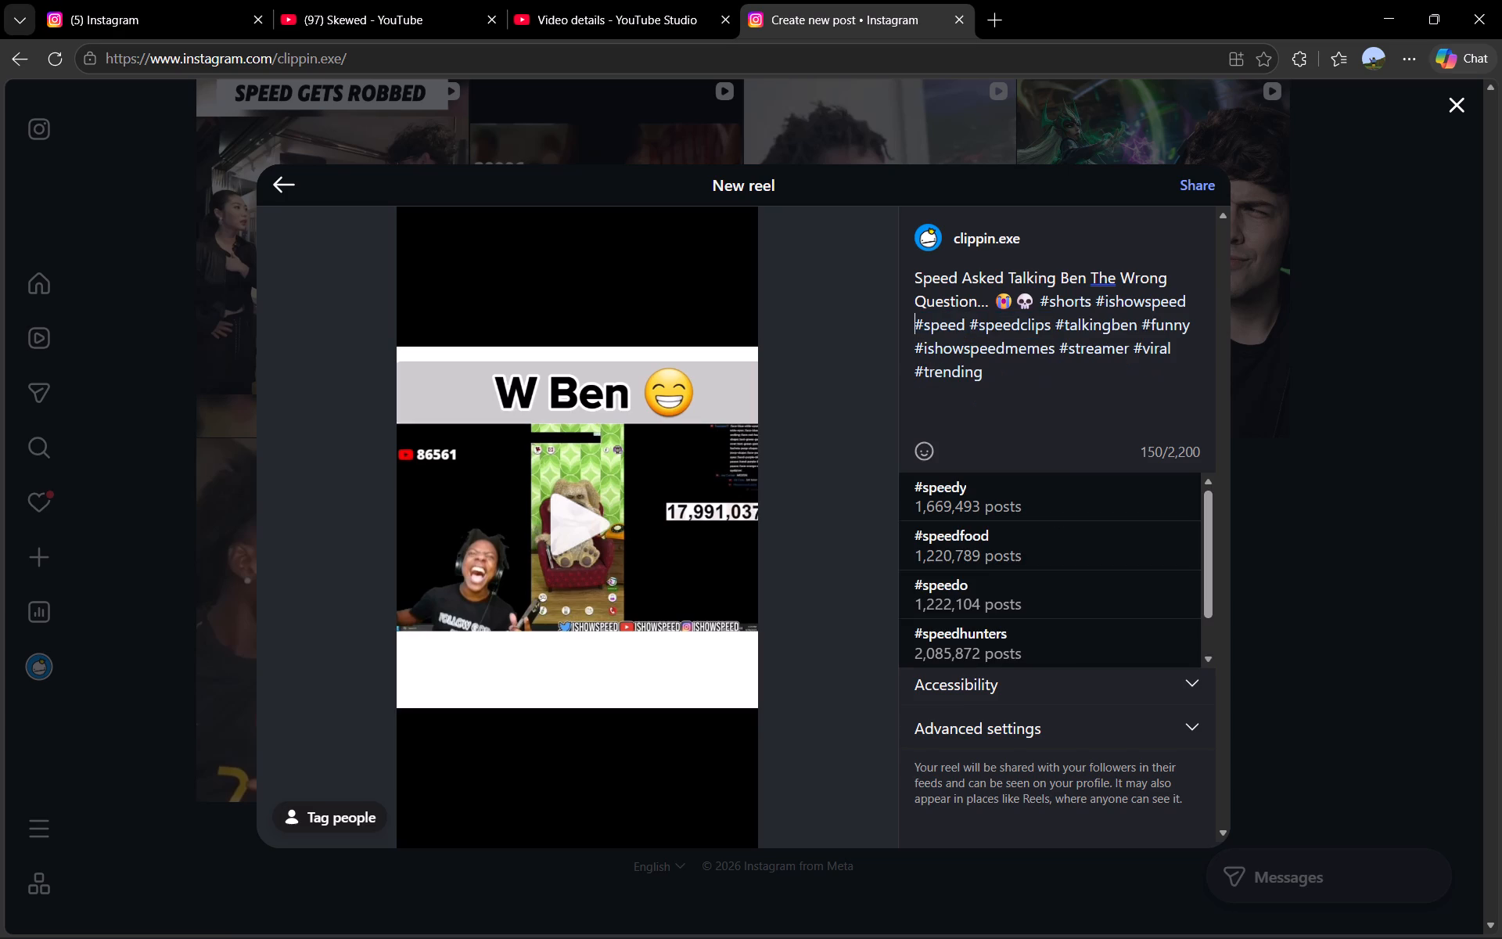
click(1024, 376)
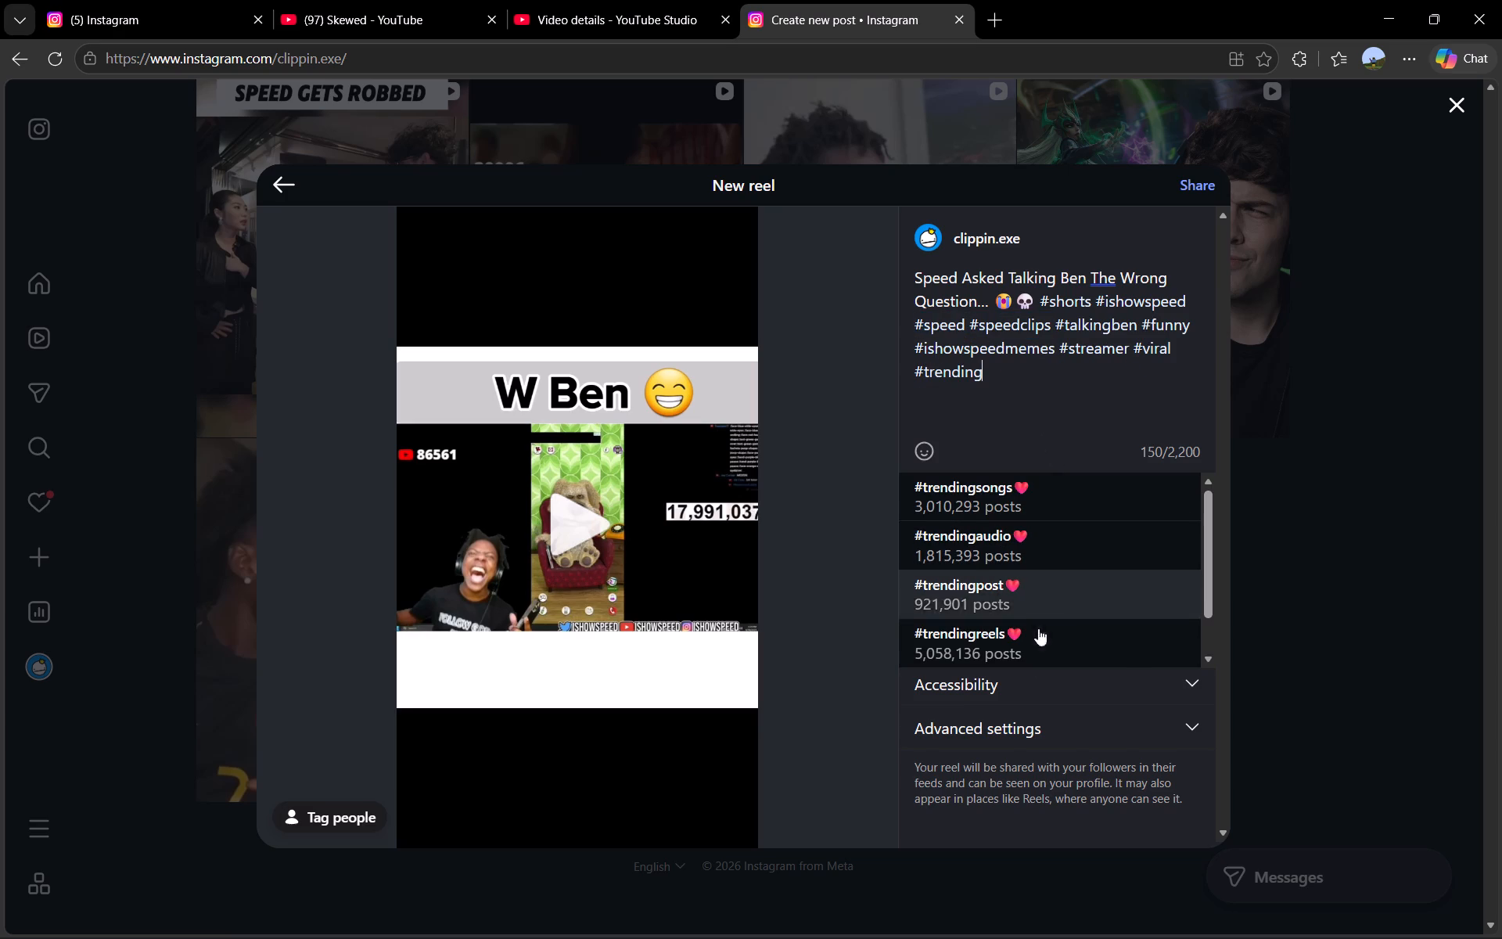
Expand the reel's accessibility options and set its location to USA.
scroll(1021, 708, down, 1)
click(1058, 696)
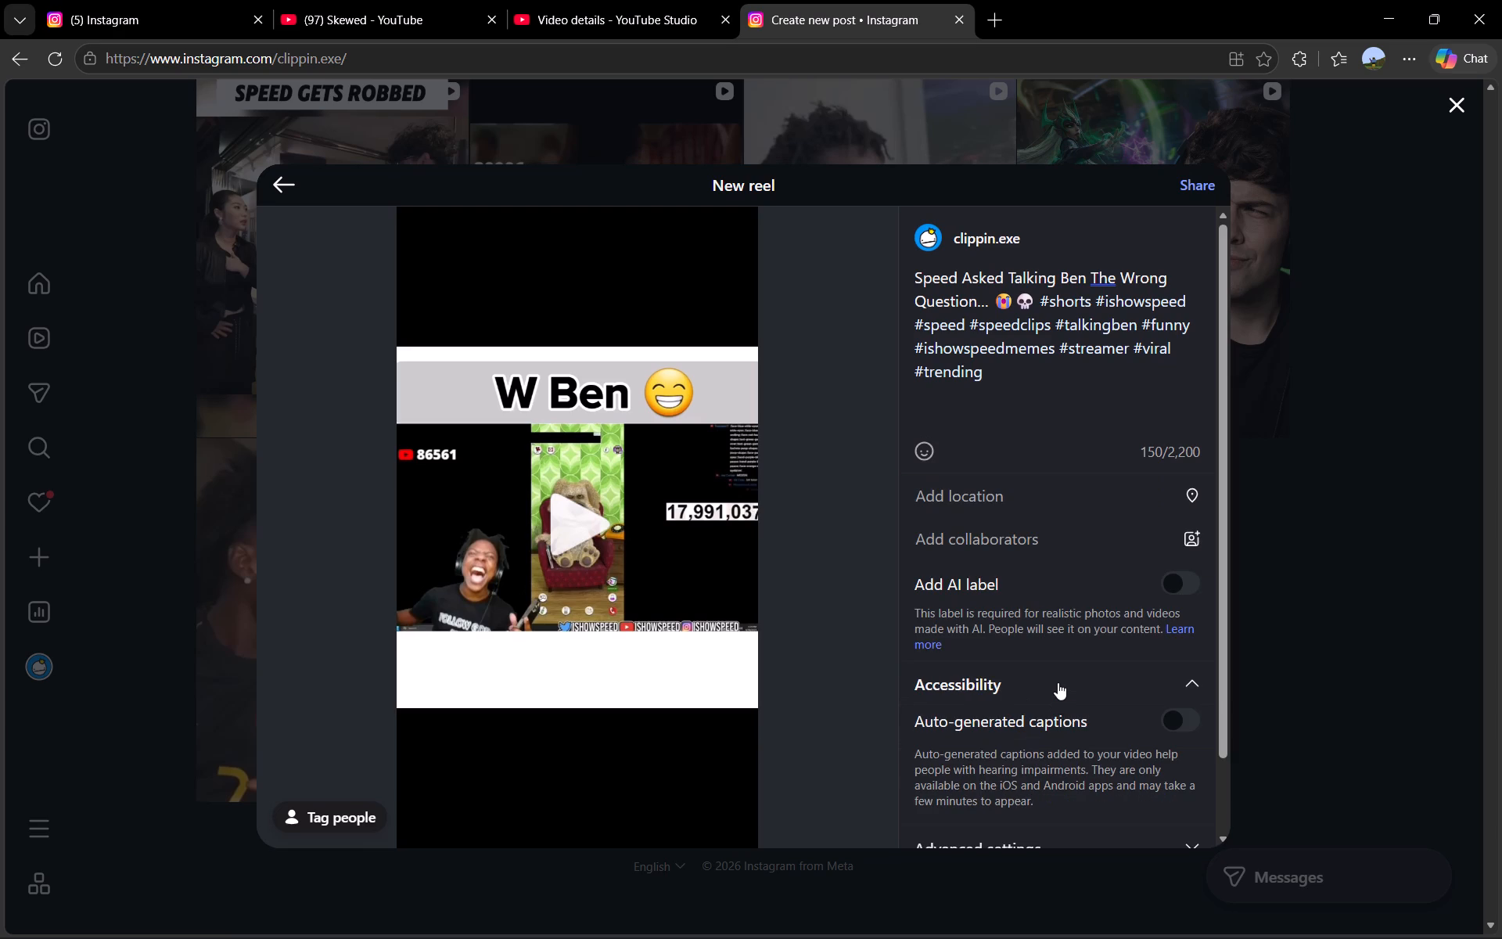
click(1051, 495)
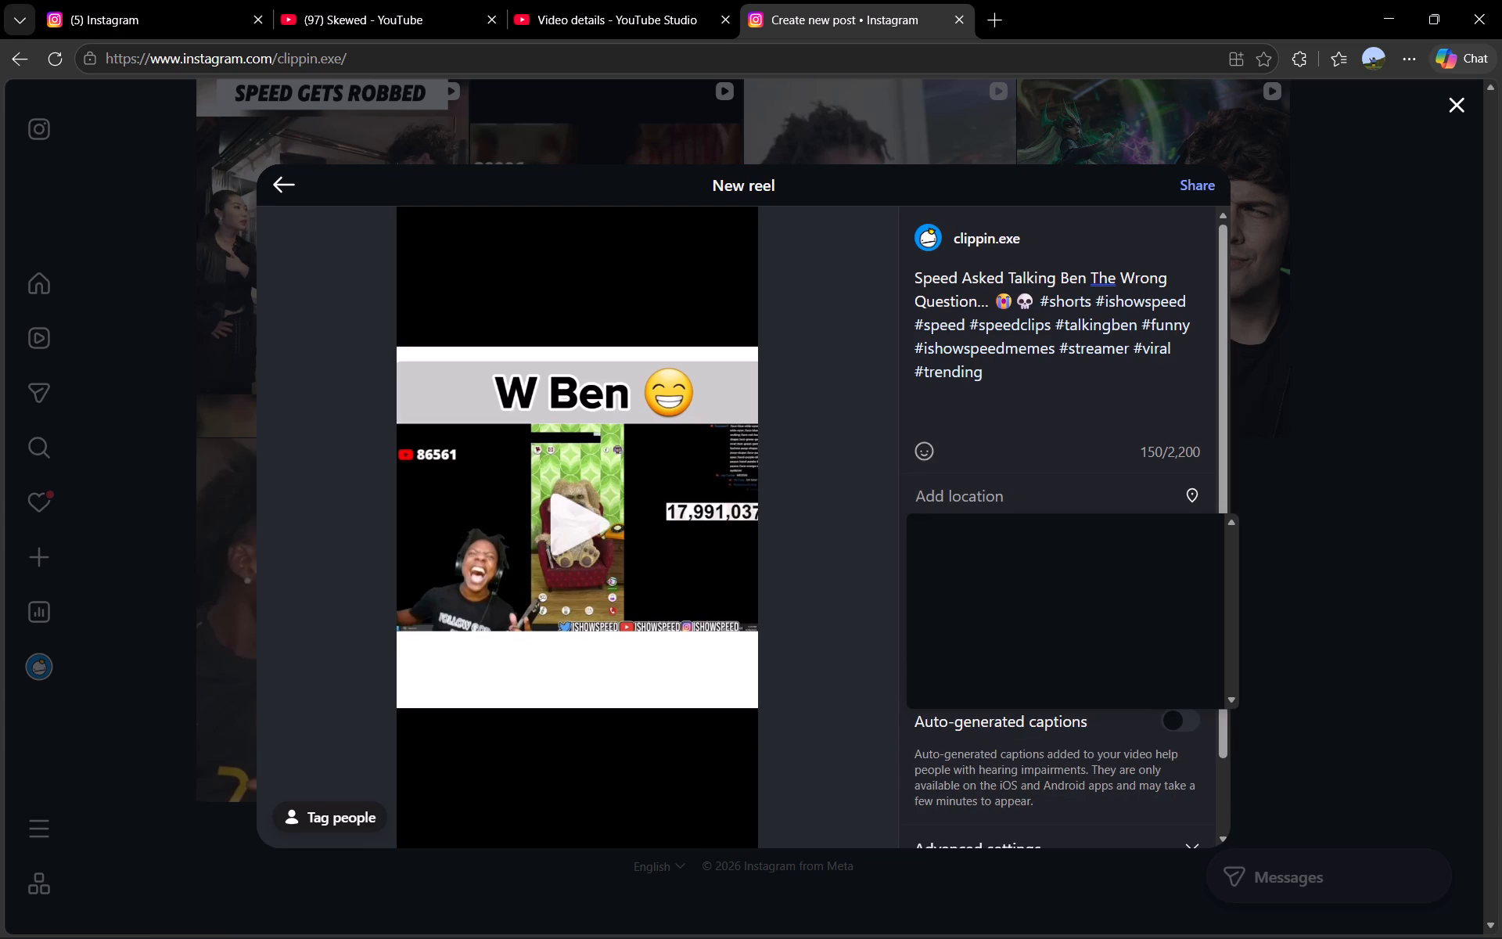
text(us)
click(979, 542)
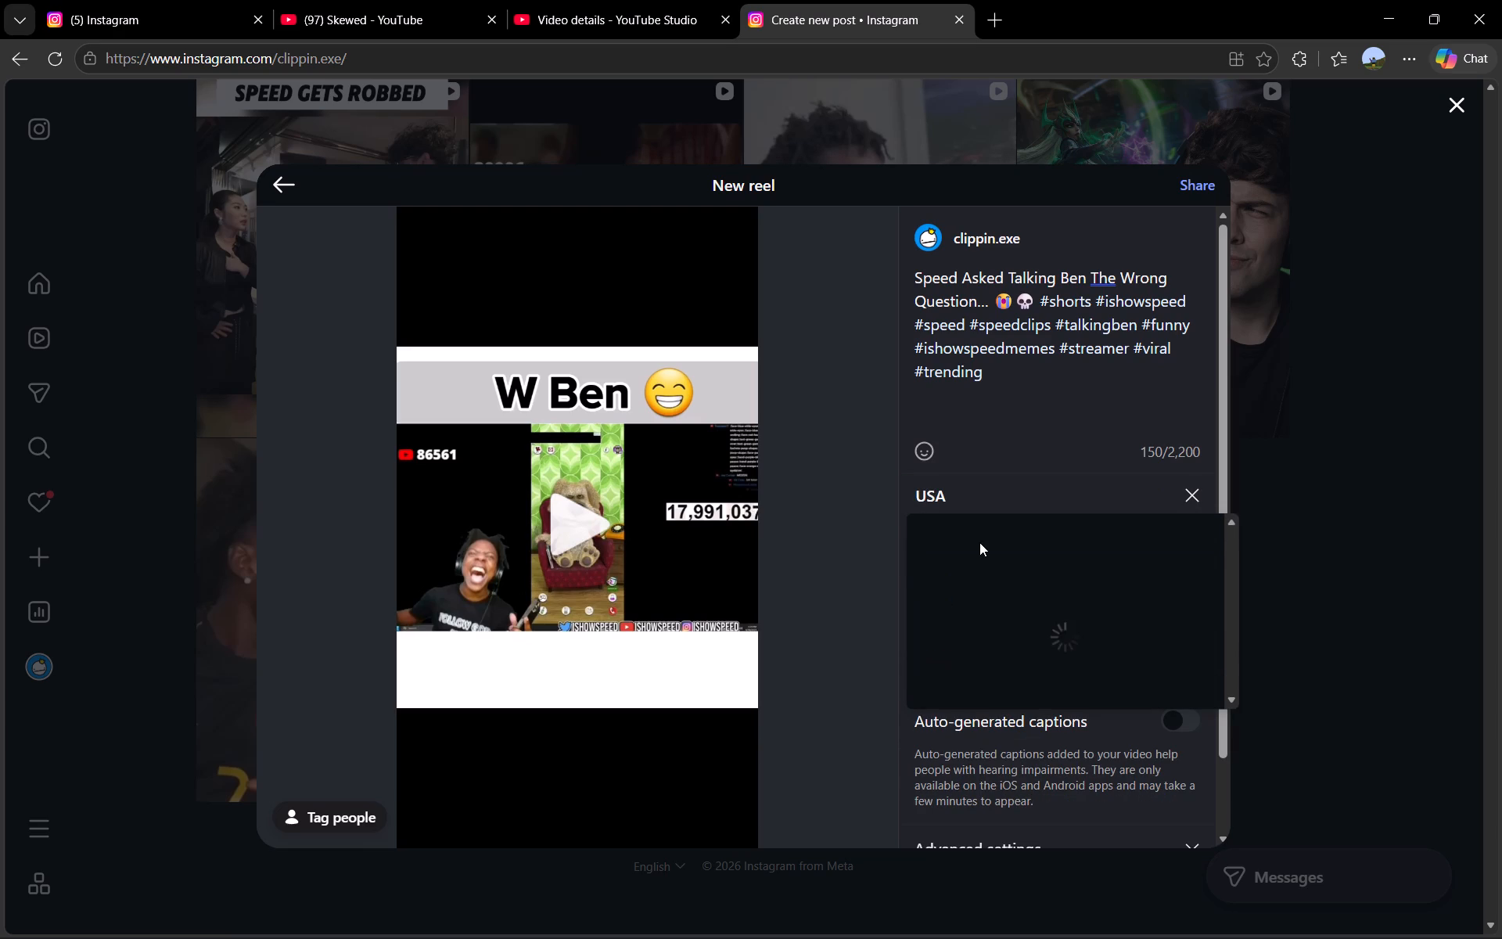
click(1028, 416)
Turn on hiding of like and view counts in the reel's advanced settings.
scroll(1068, 578, down, 1)
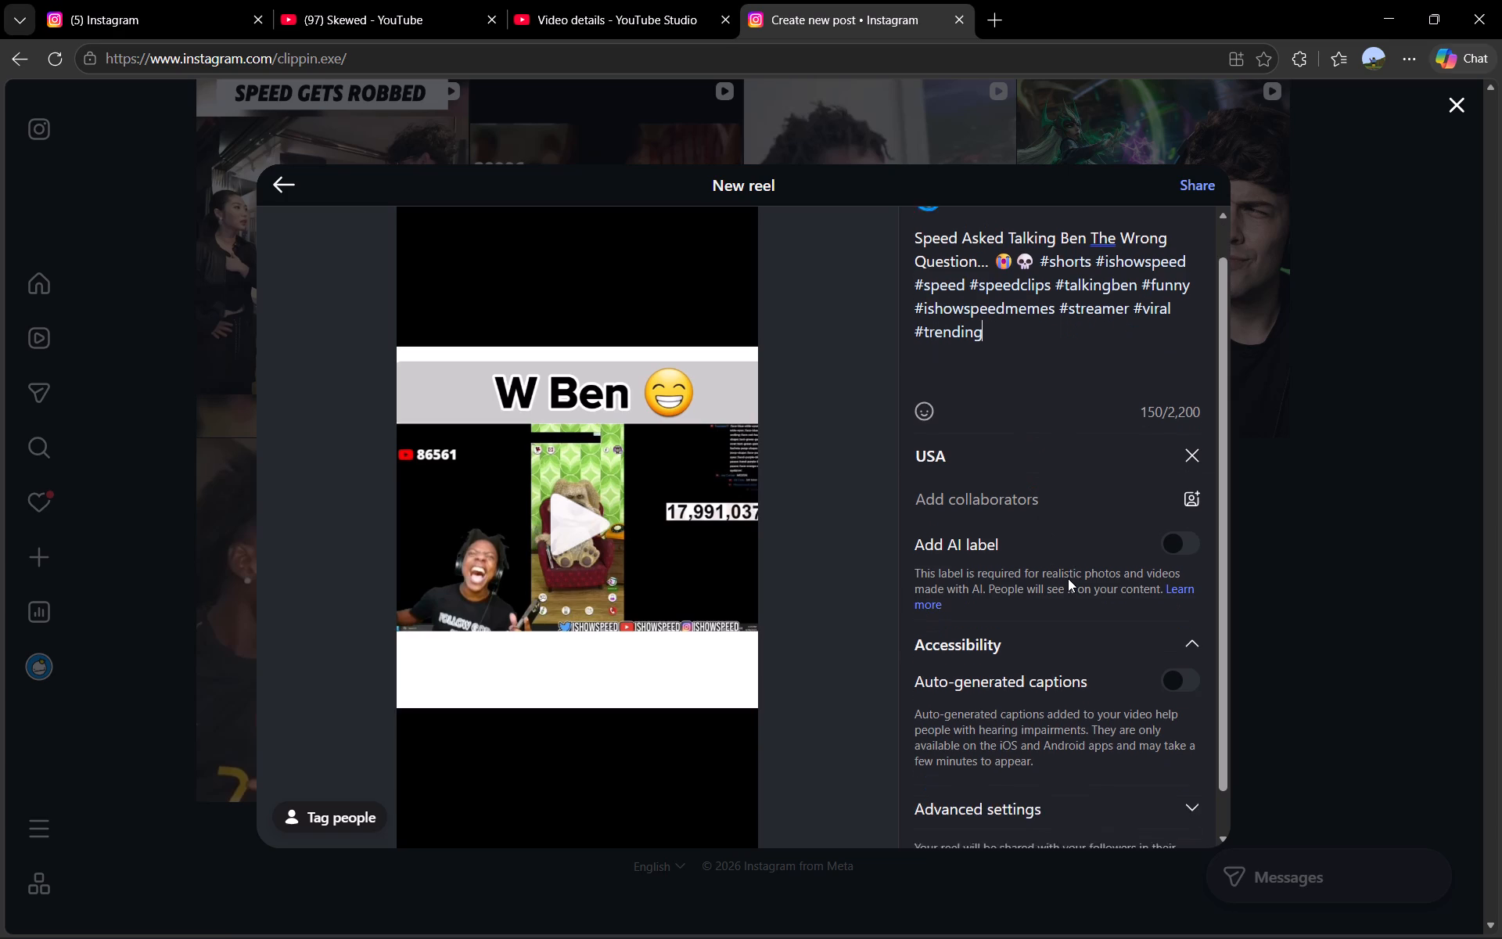
scroll(1068, 578, down, 1)
scroll(1073, 648, down, 1)
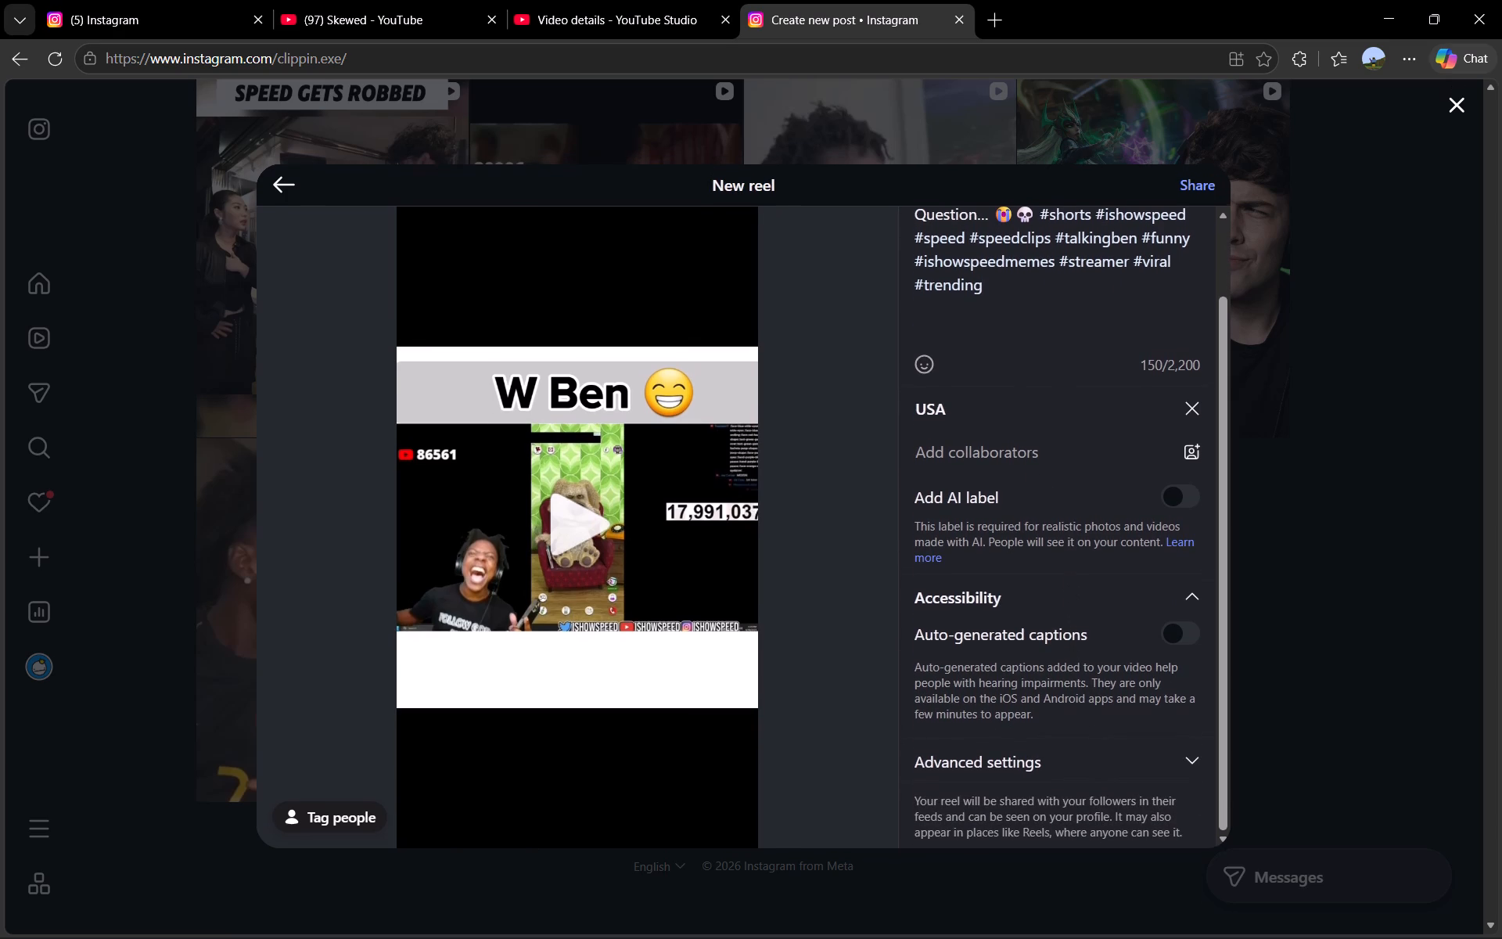
click(1098, 757)
scroll(1098, 757, down, 3)
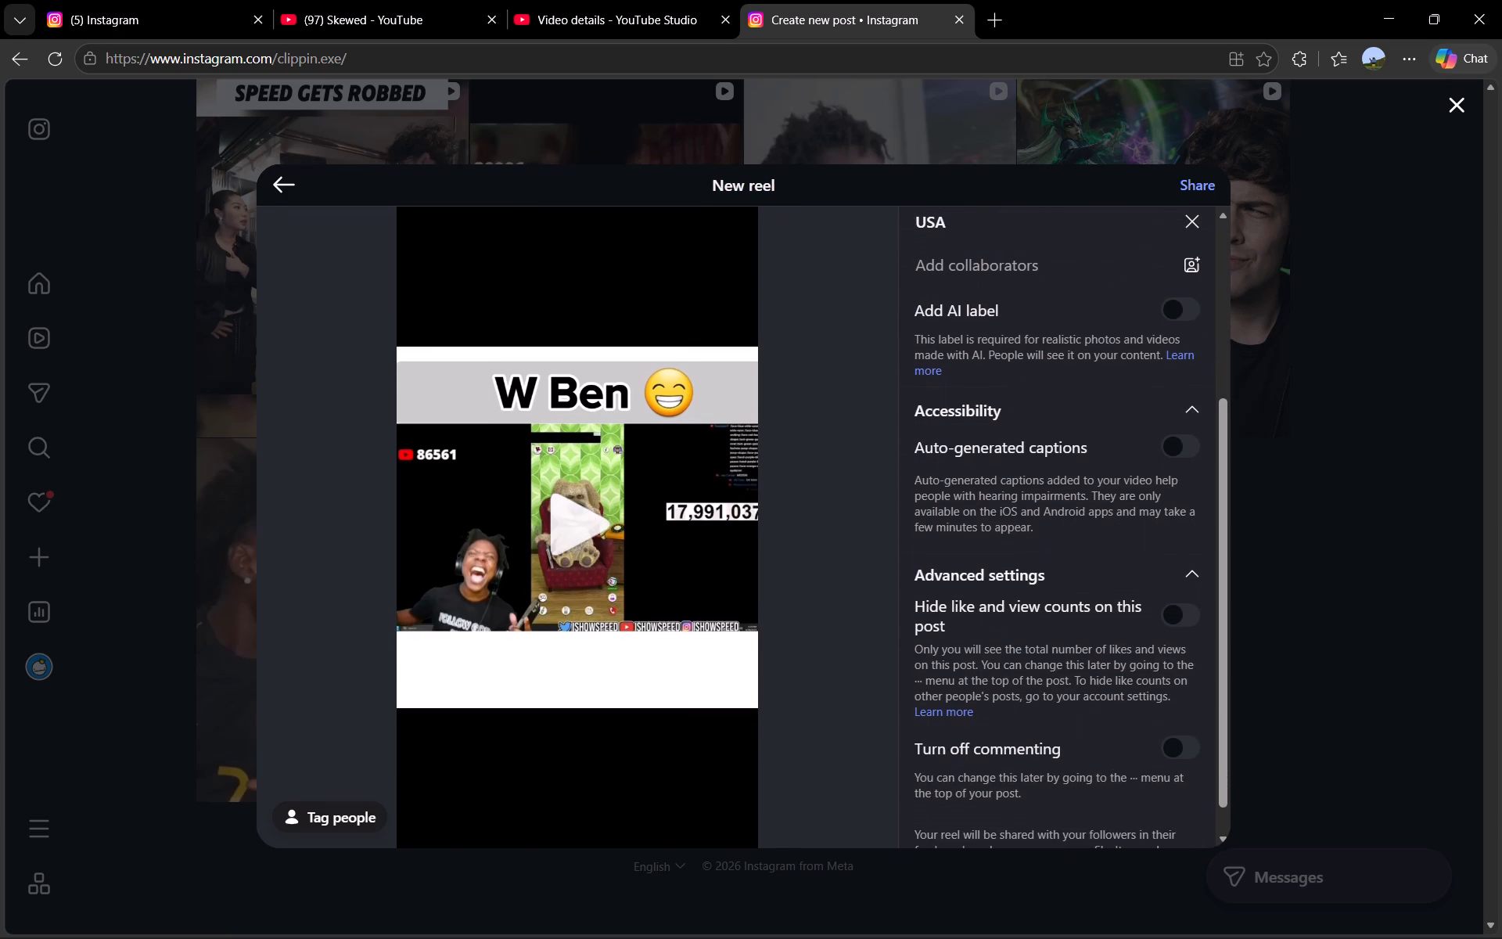
scroll(1080, 652, down, 1)
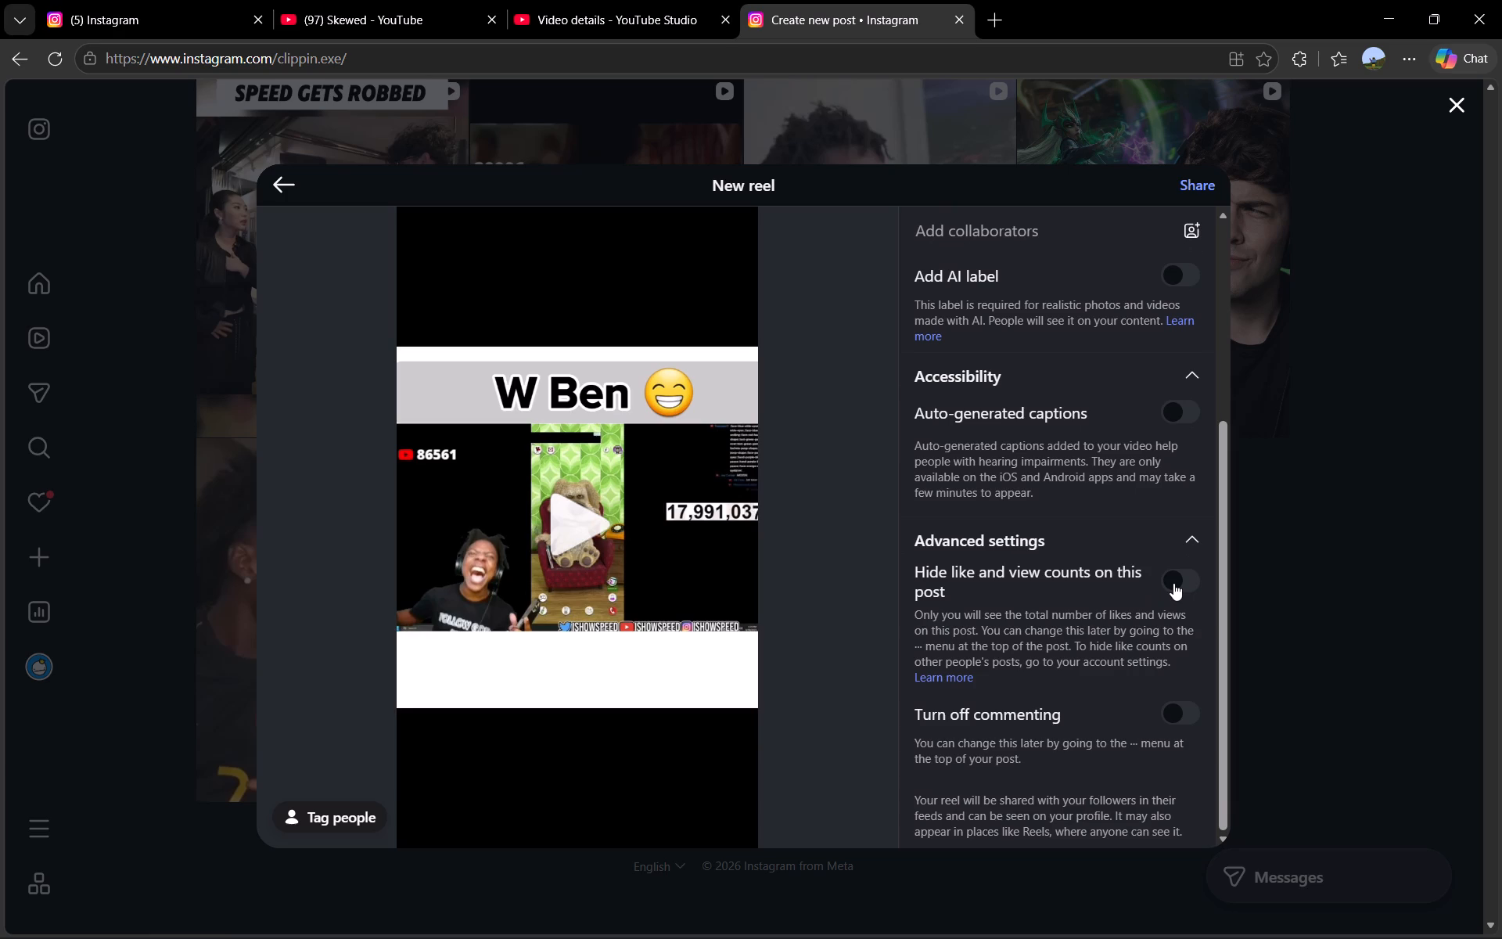
click(1173, 583)
scroll(1058, 593, down, 2)
scroll(1062, 687, down, 1)
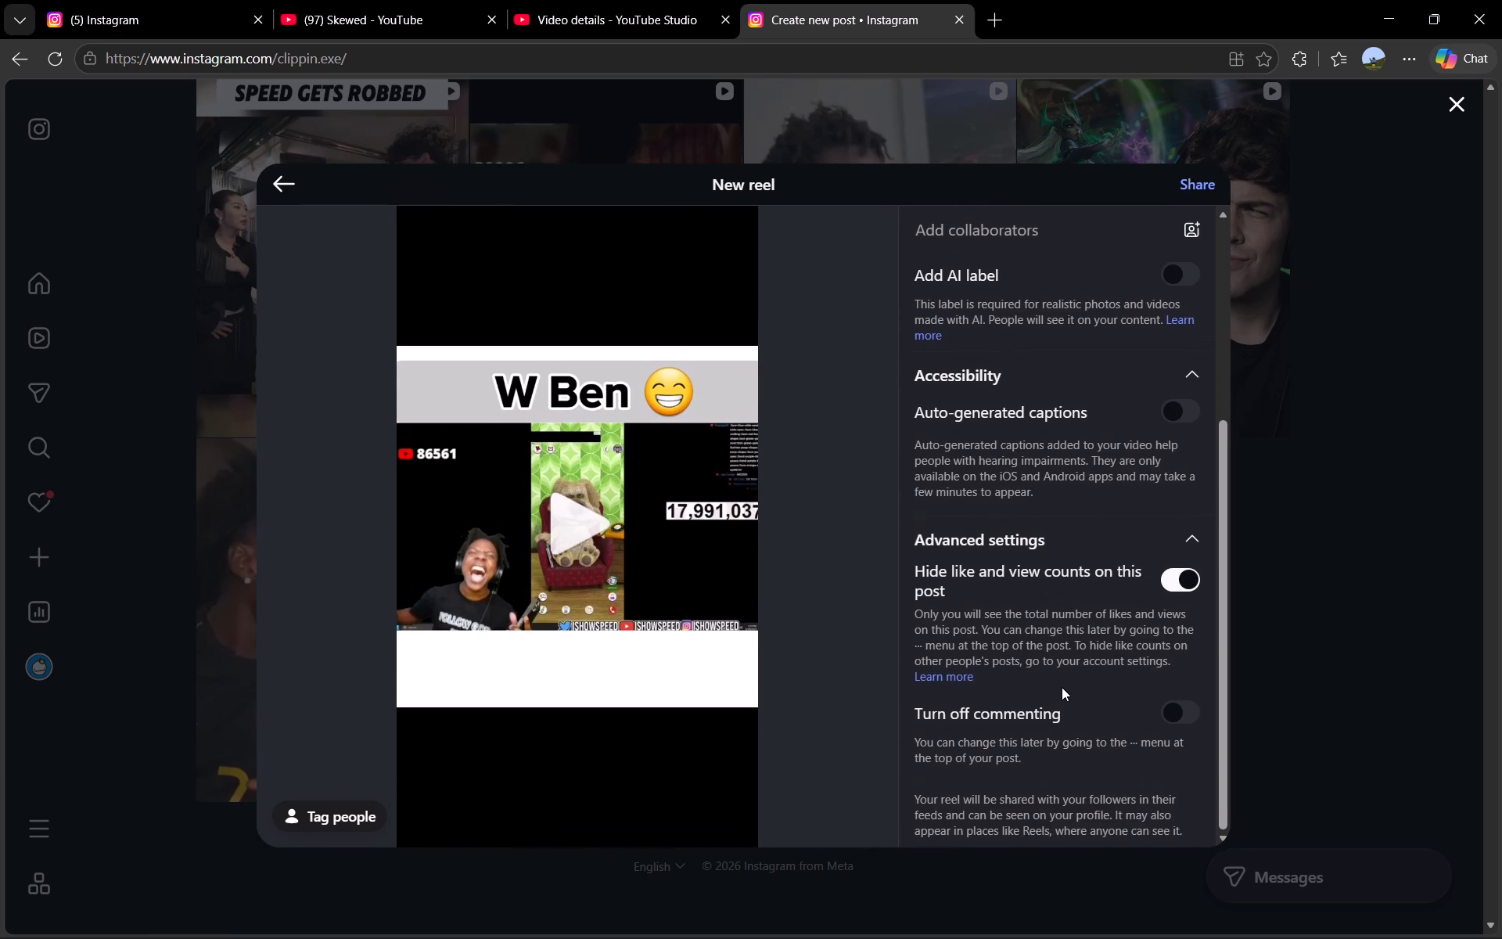
Tag the verified ishowspeed account in the reel and check the list of tagged people.
scroll(1062, 687, up, 6)
click(335, 806)
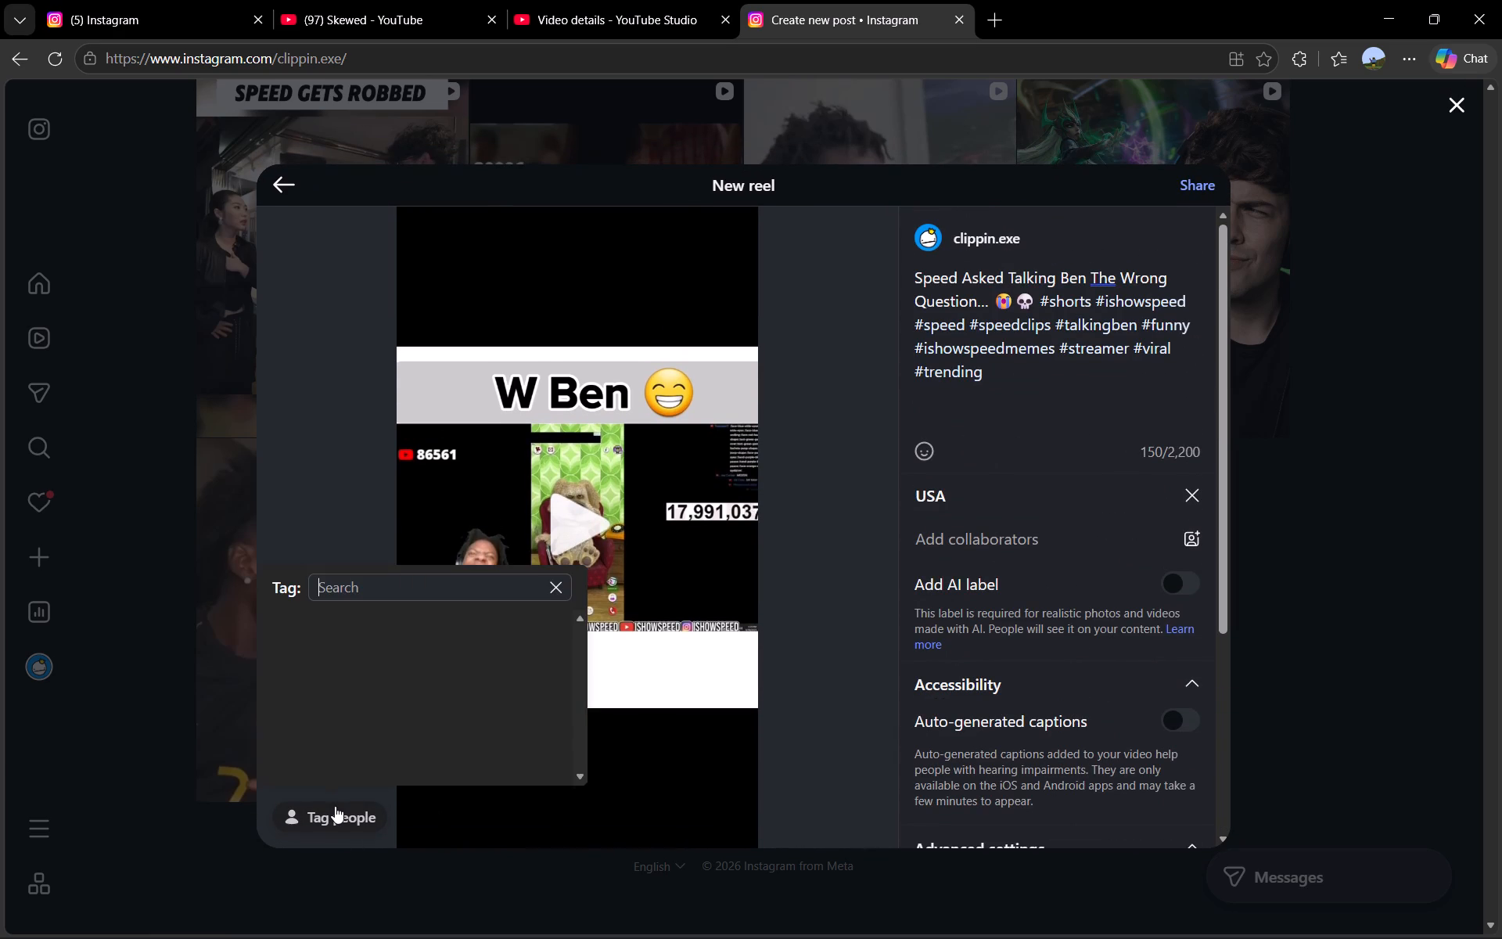
click(335, 806)
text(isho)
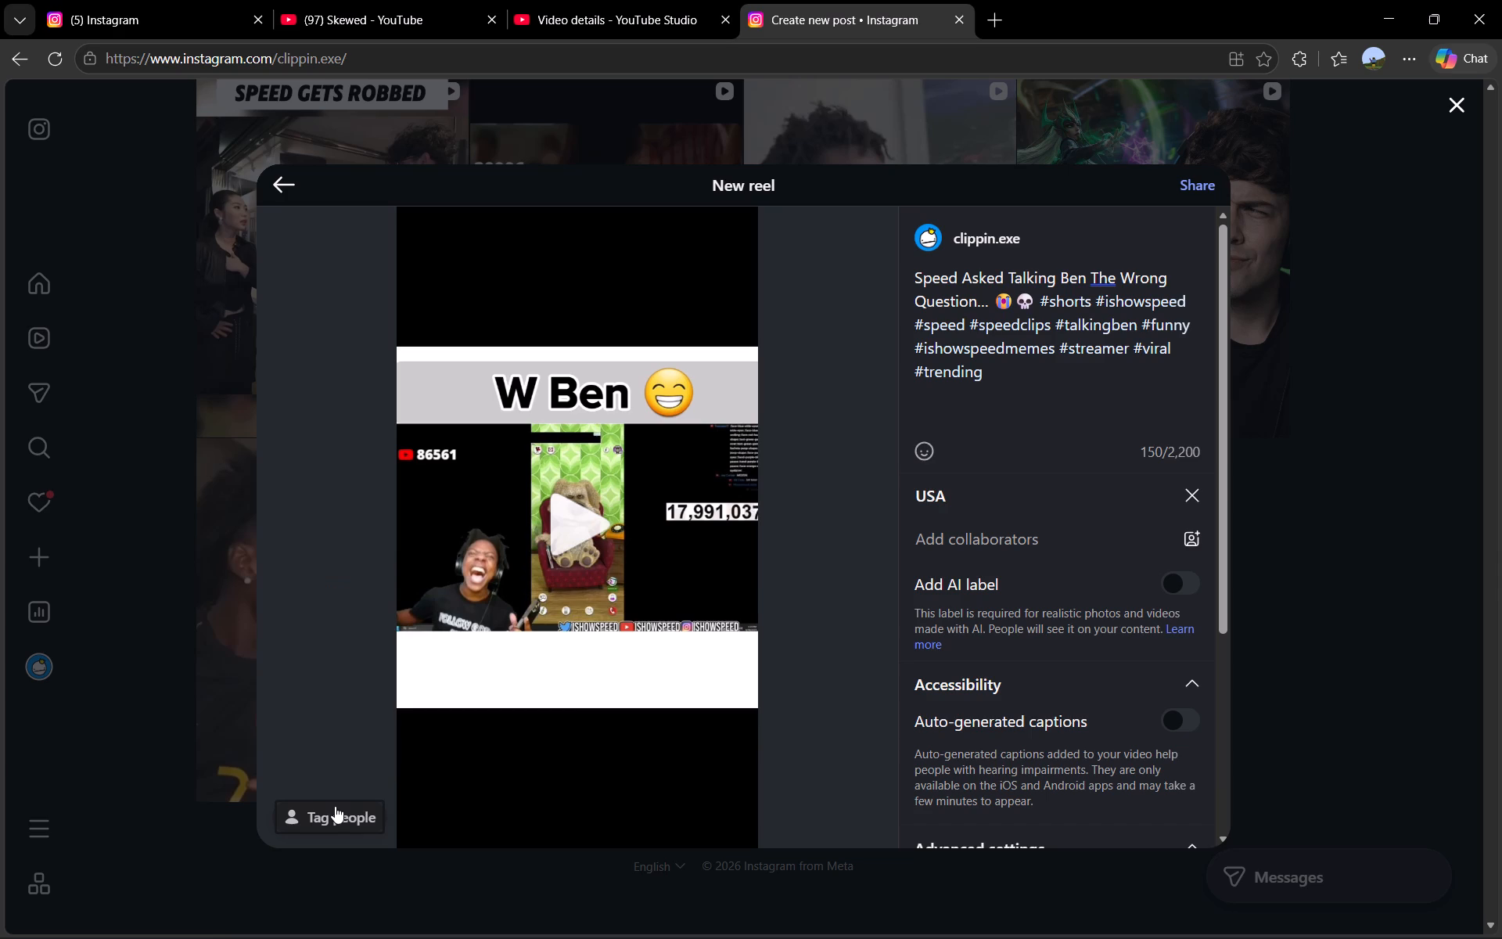
click(310, 827)
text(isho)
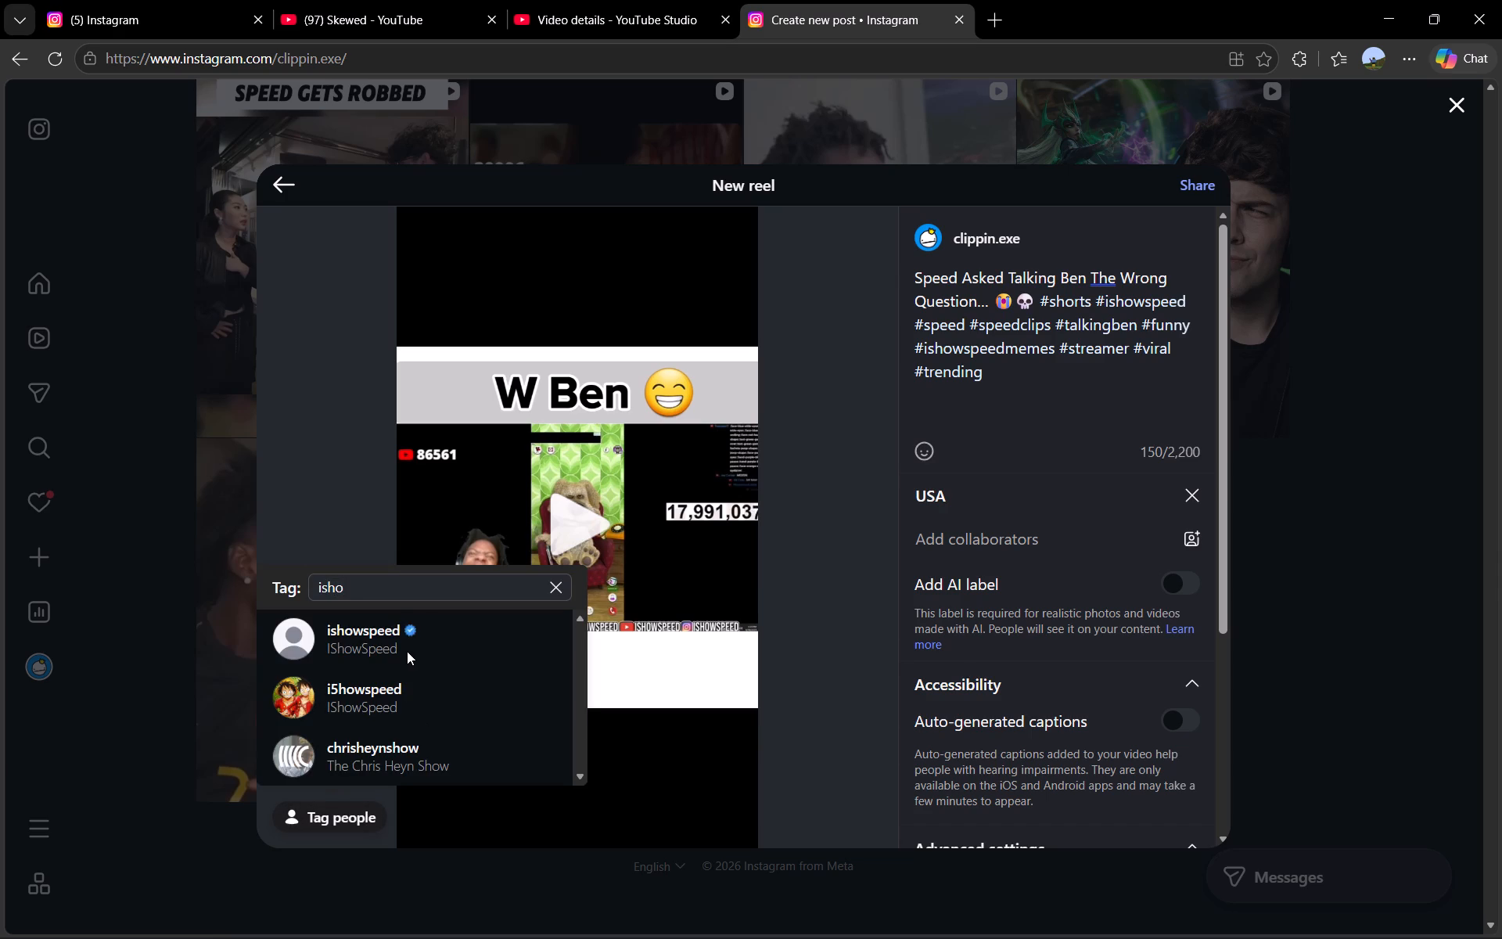
click(405, 656)
click(543, 587)
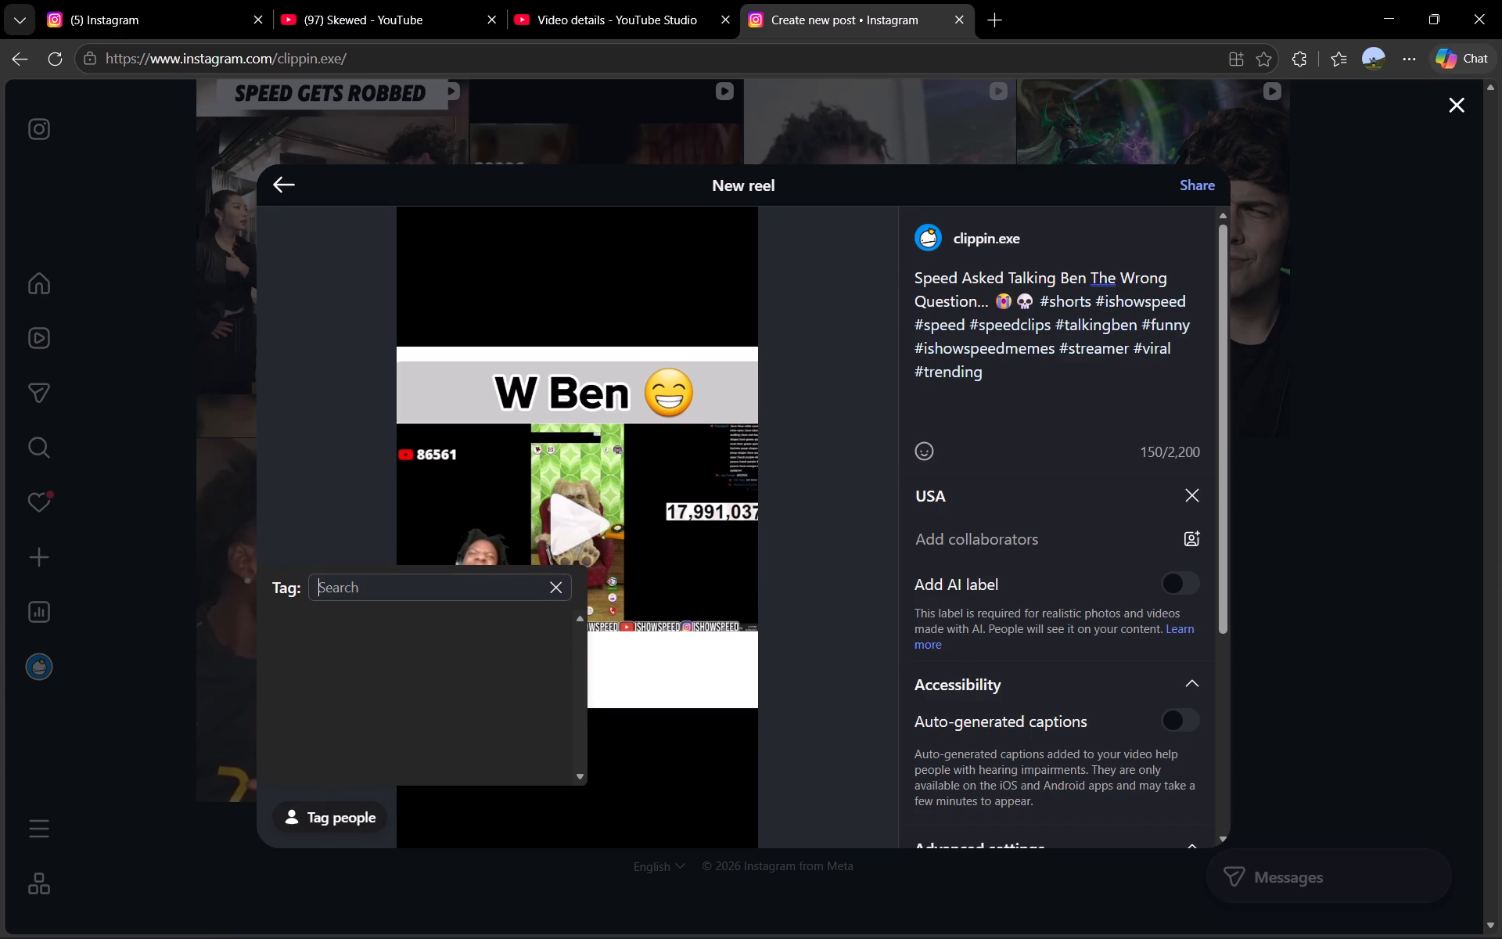
click(688, 592)
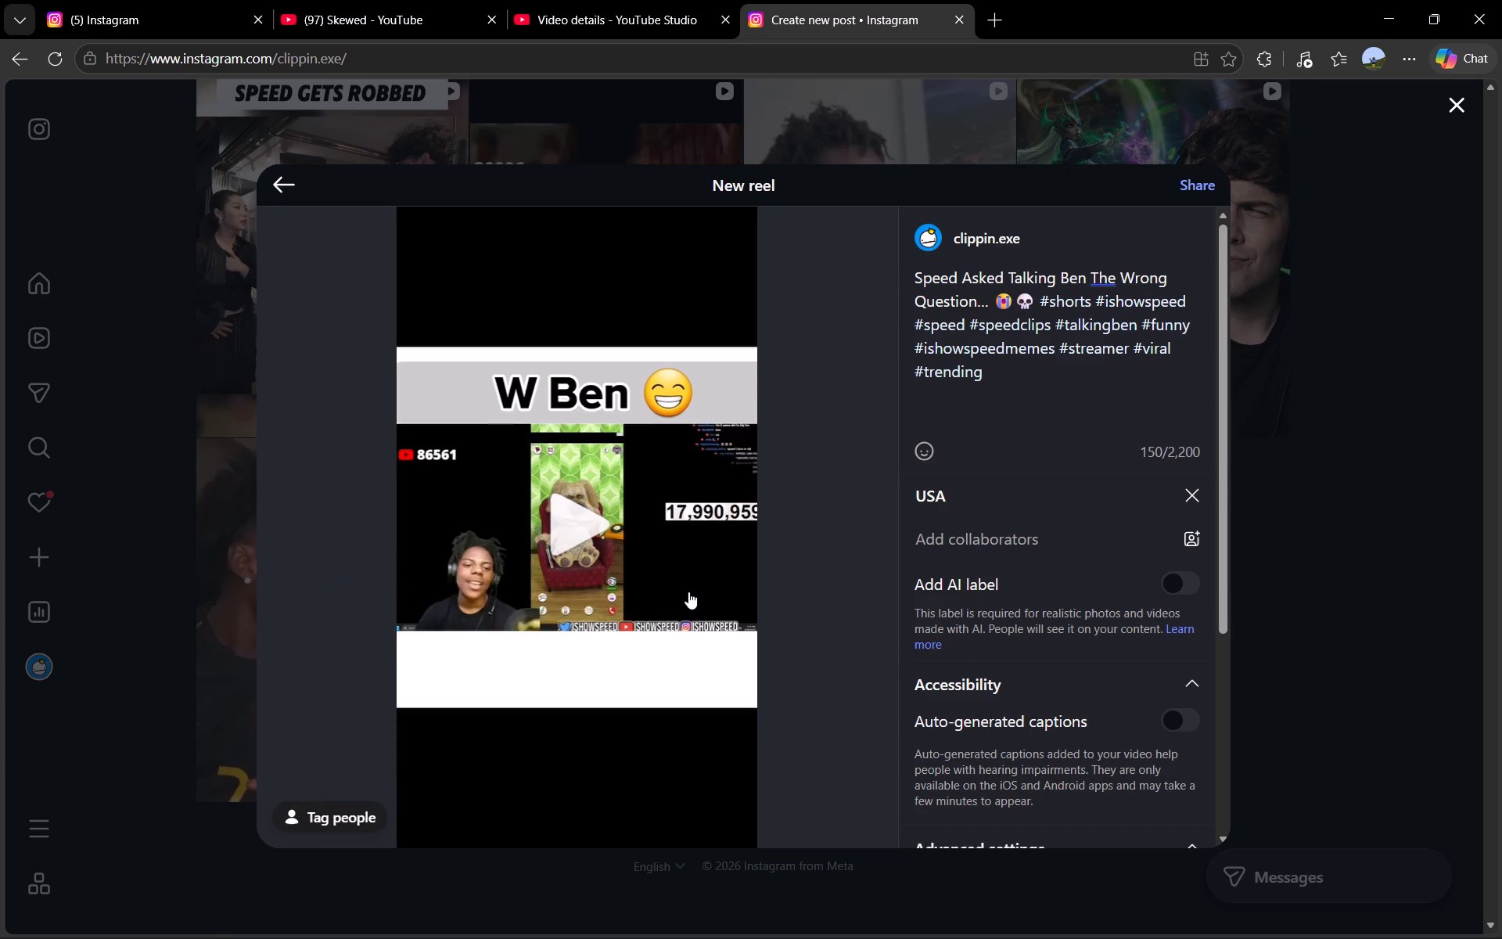
click(345, 808)
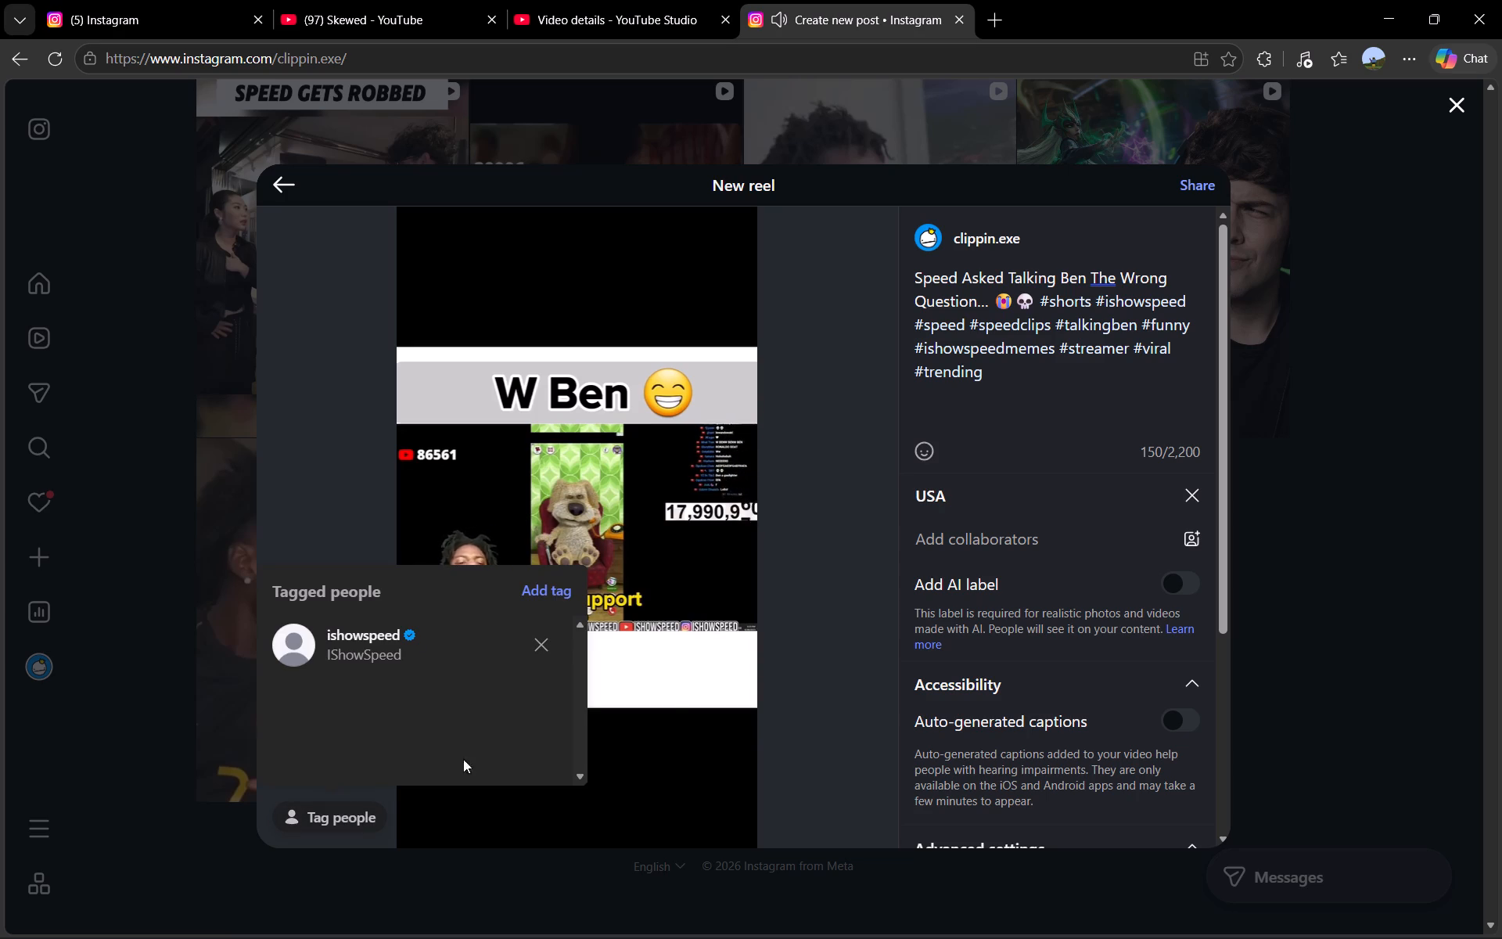
click(828, 612)
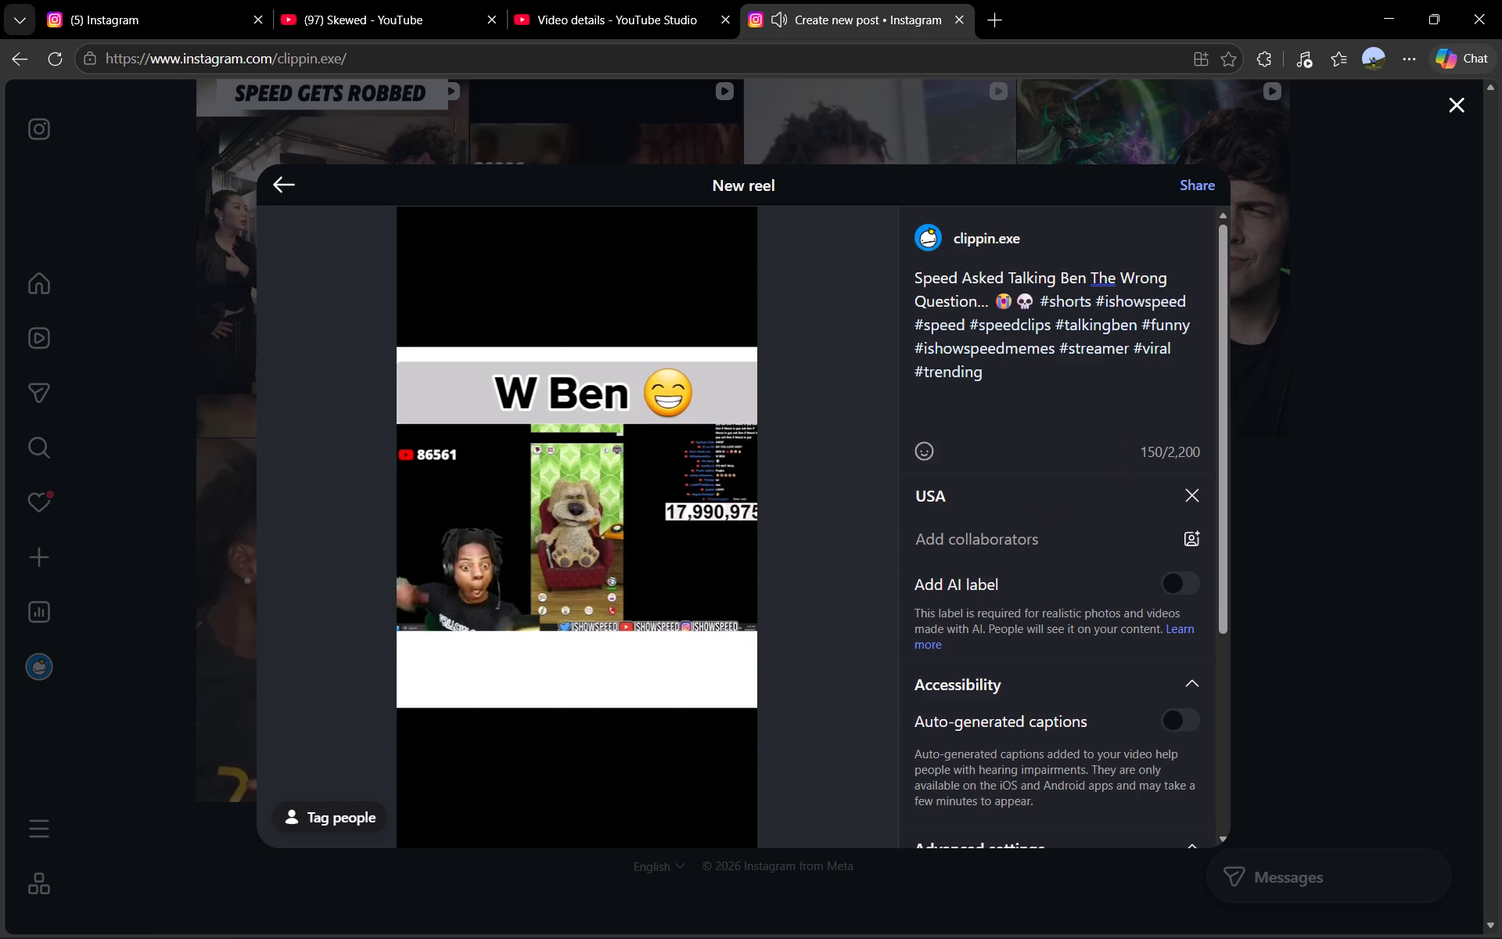
Review the reel's remaining settings and share it.
scroll(1110, 421, down, 5)
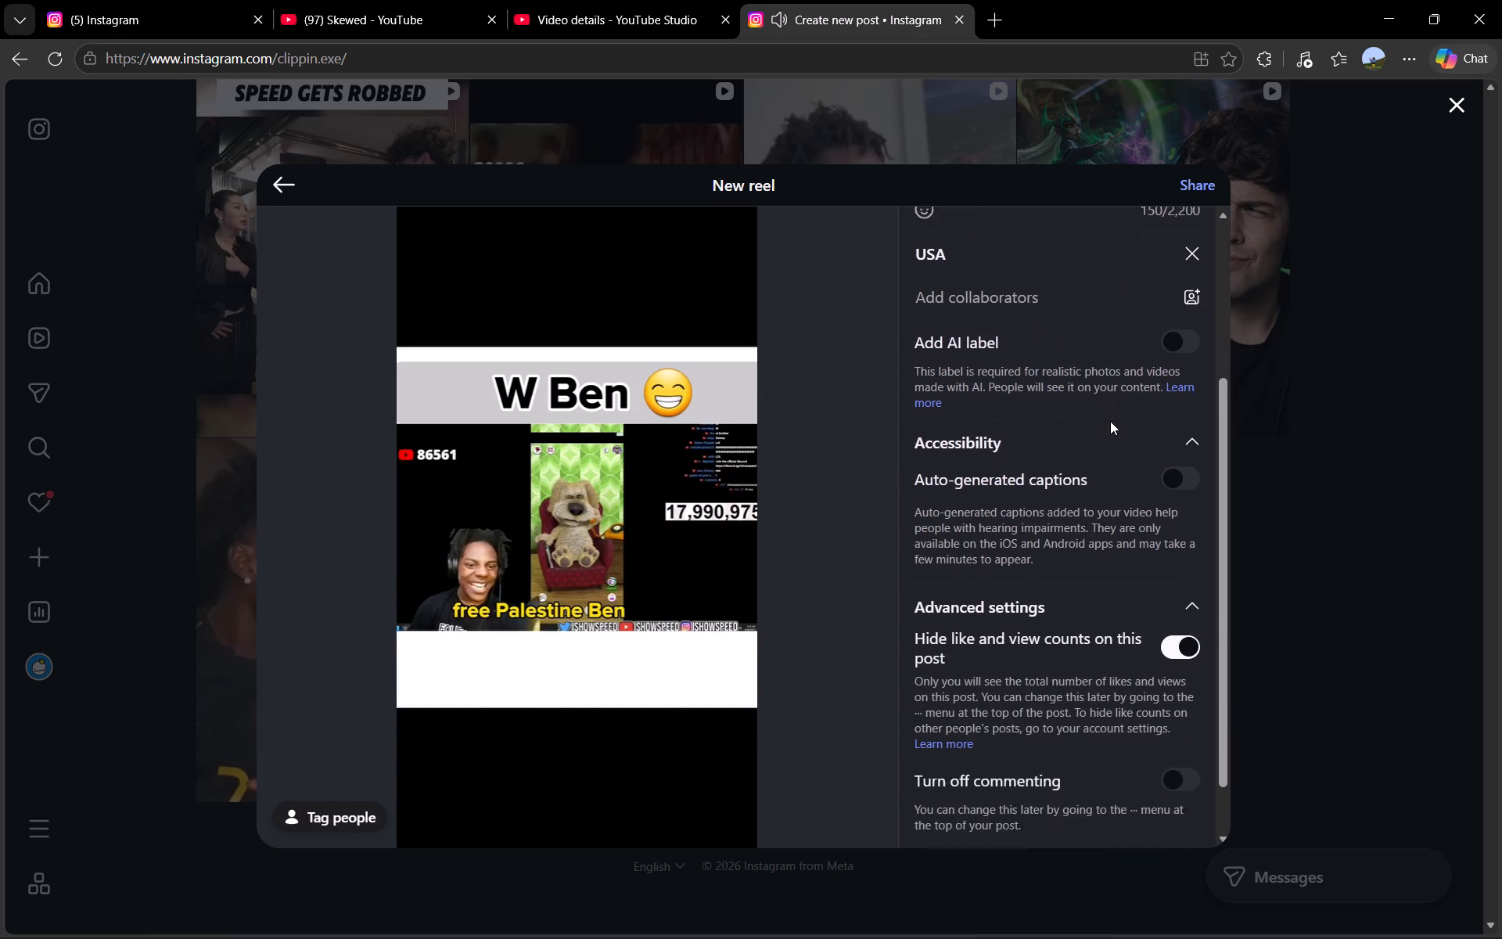
scroll(1110, 421, down, 3)
scroll(1110, 421, up, 5)
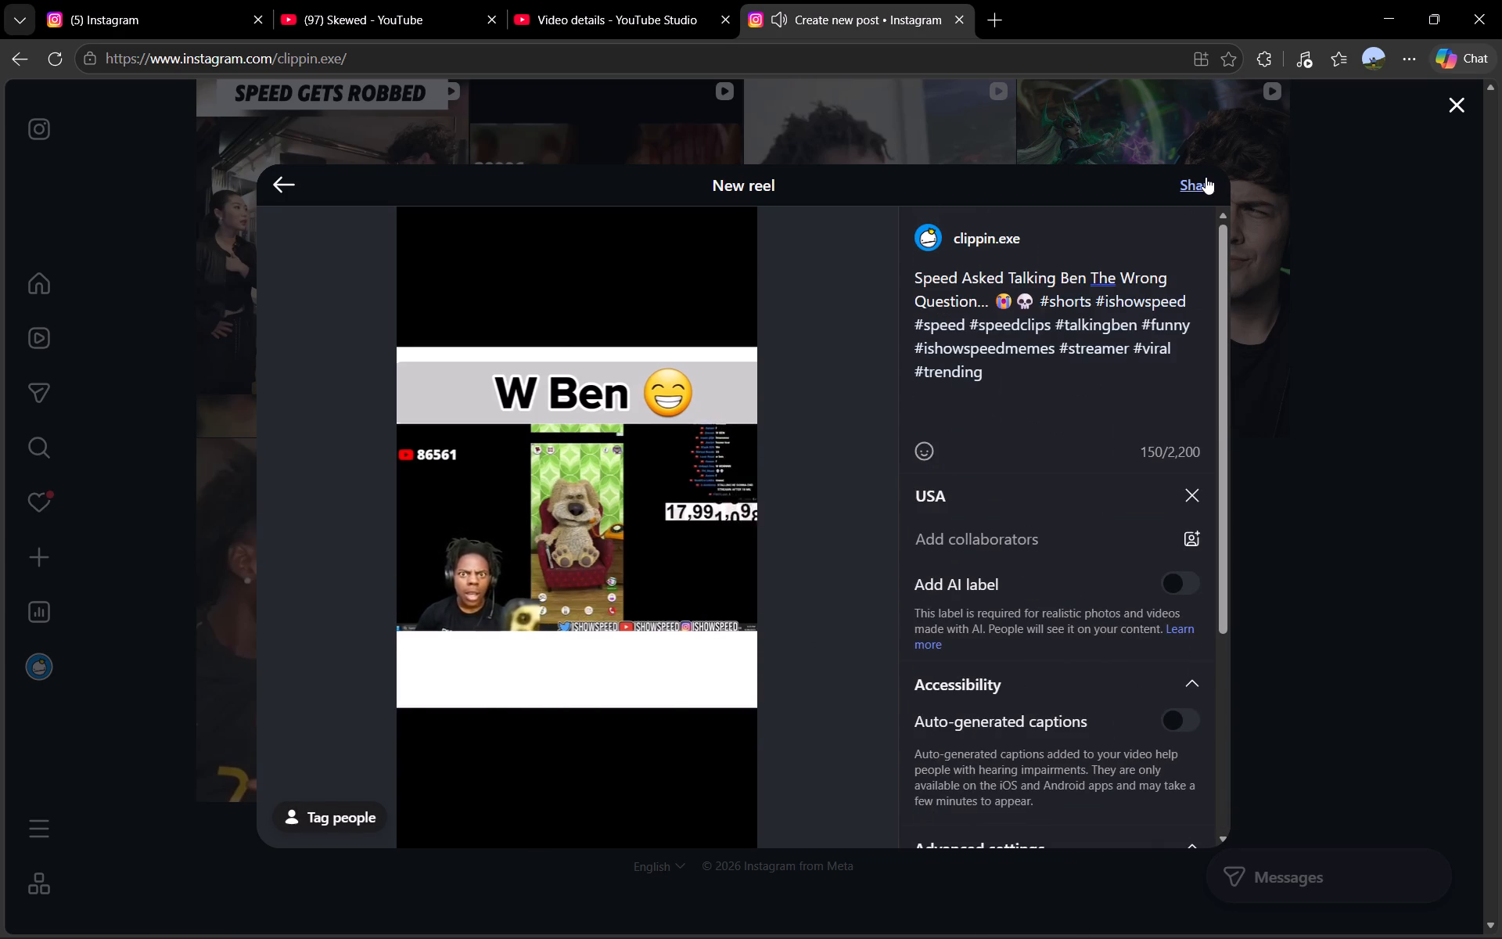
click(1206, 177)
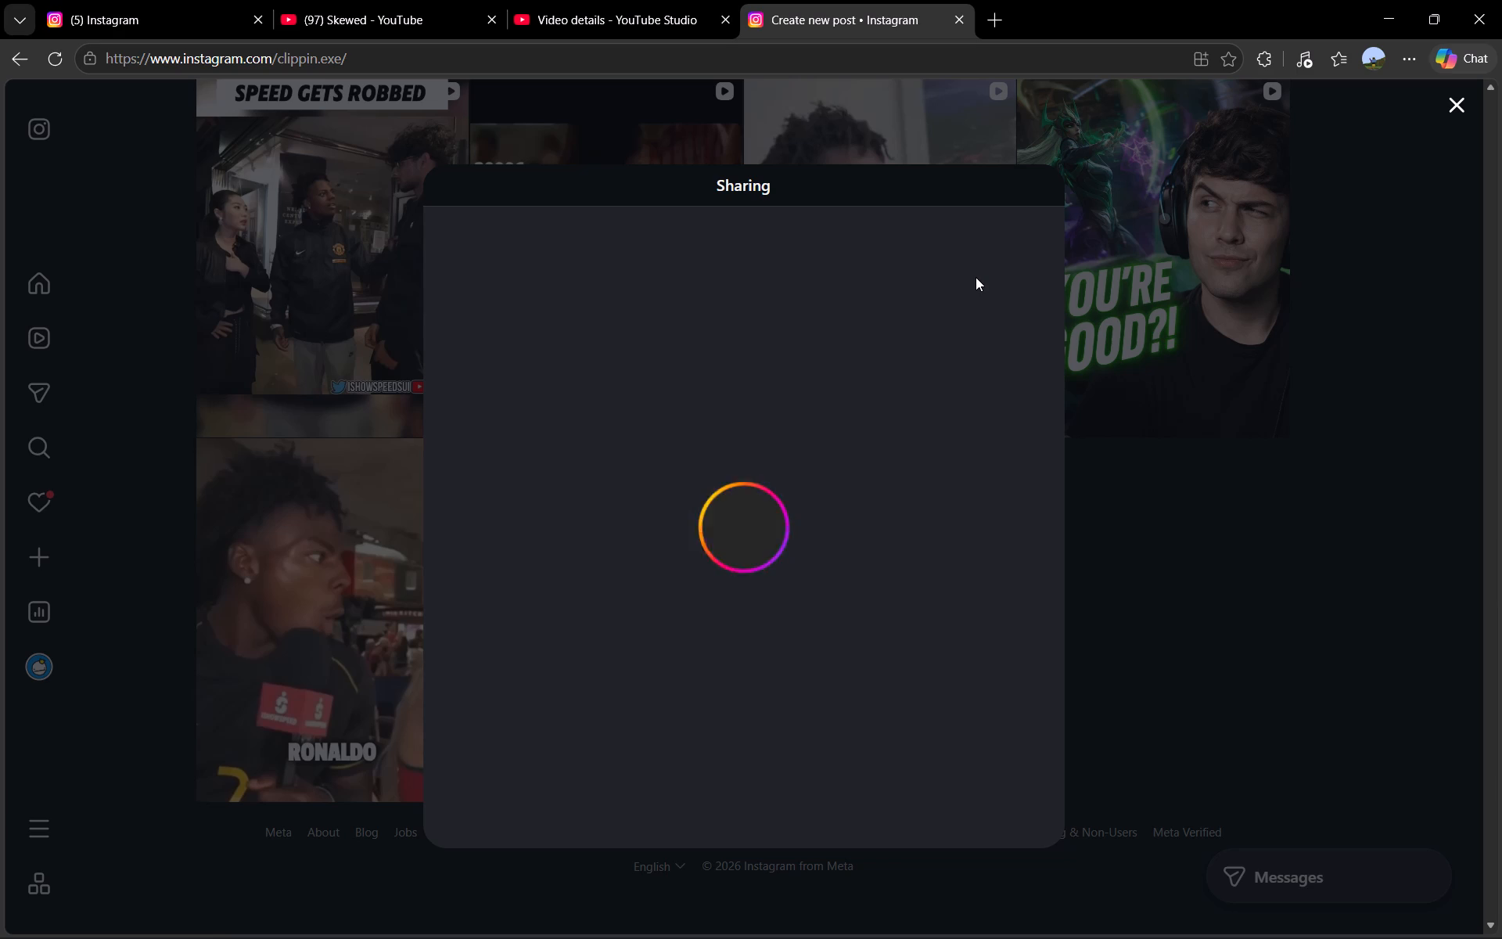
Close the YouTube Studio, Skewed YouTube and reel-sharing tabs once the reel has been shared, keeping the first Instagram tab.
click(732, 20)
click(493, 19)
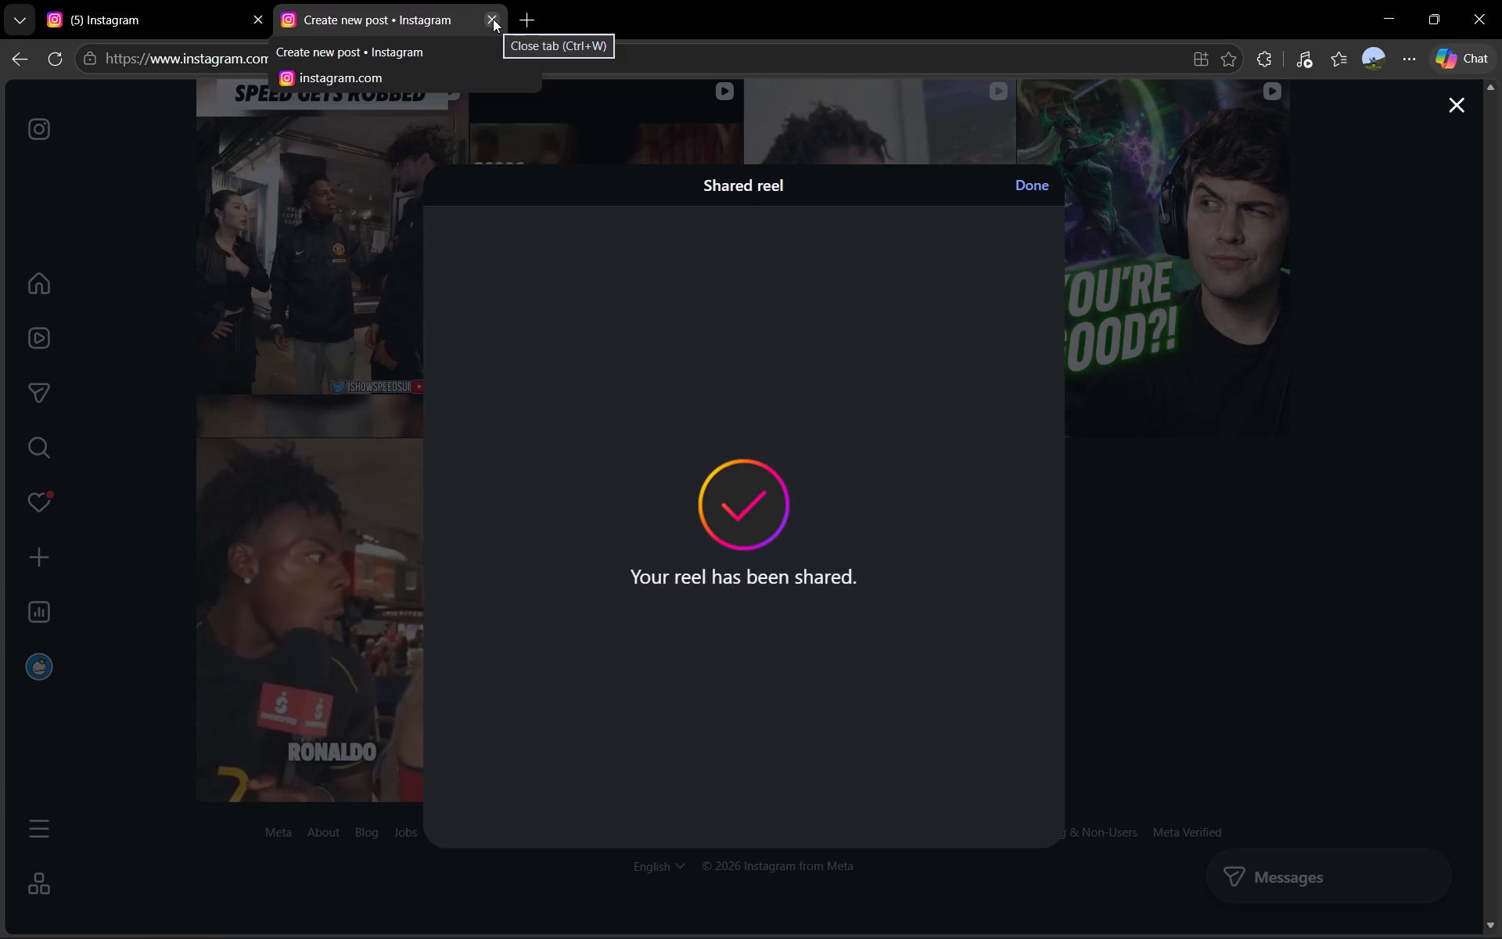
click(493, 19)
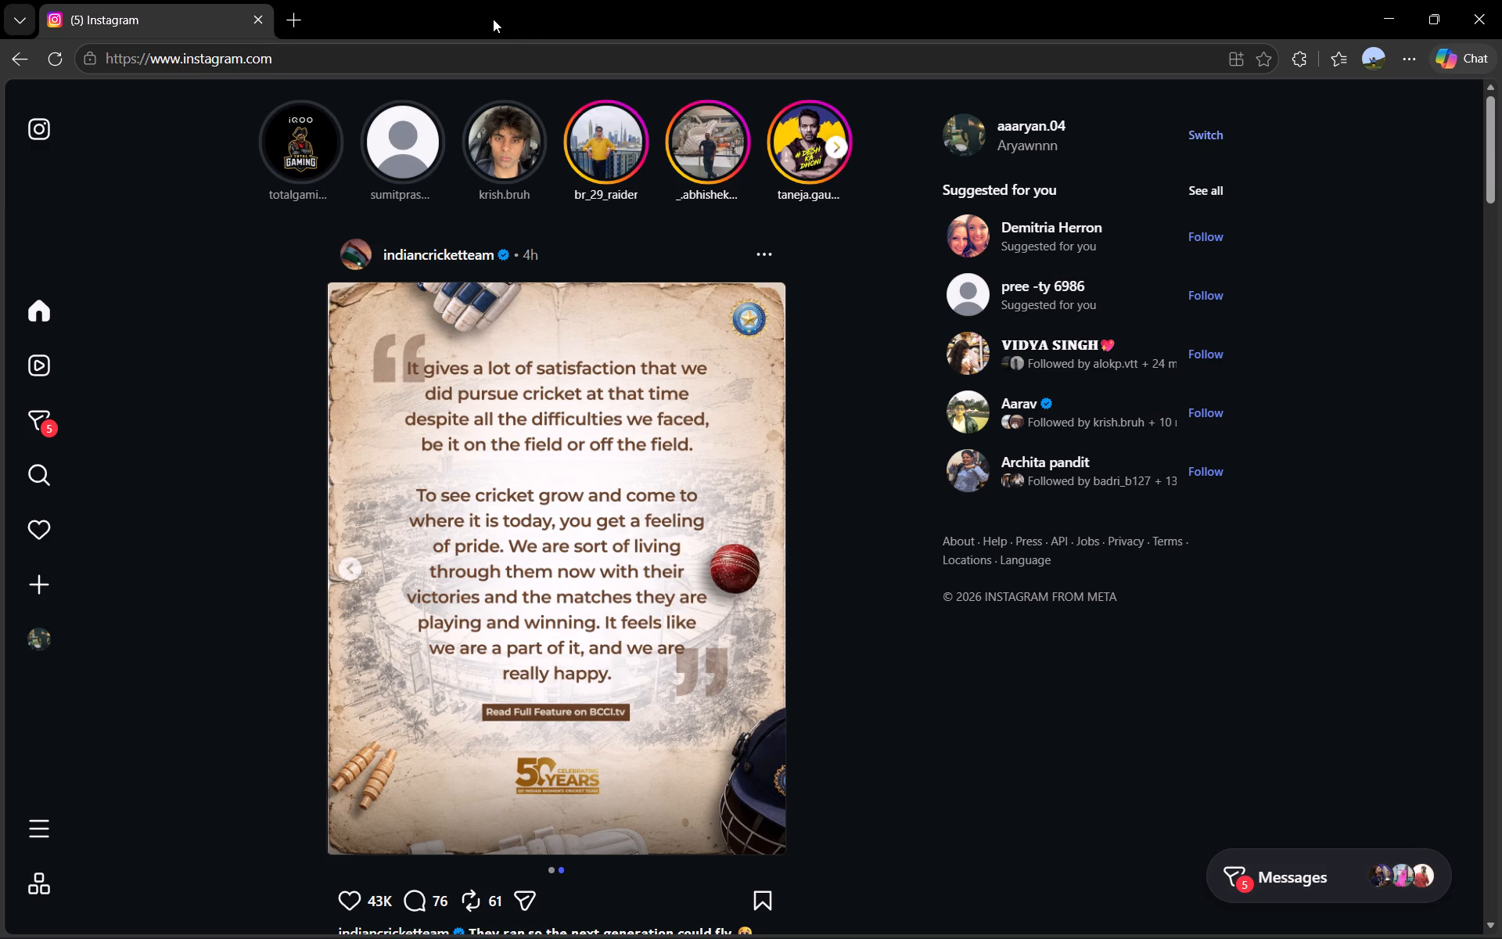
Load Instagram in a new tab and open the newly shared W Ben reel from the clippin.exe profile.
click(299, 13)
click(523, 554)
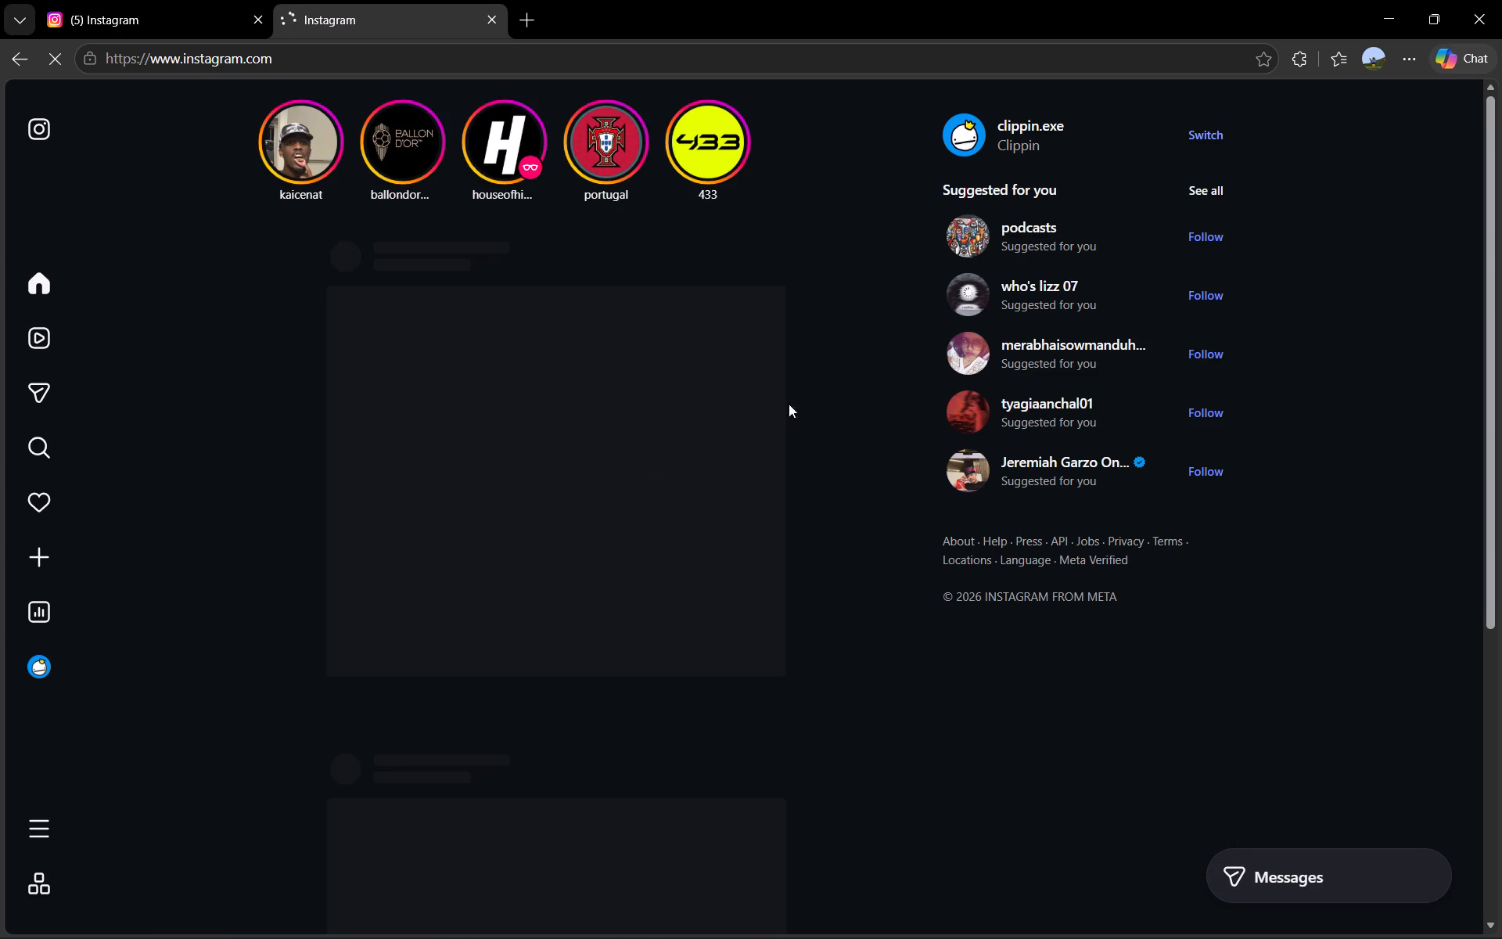
click(971, 133)
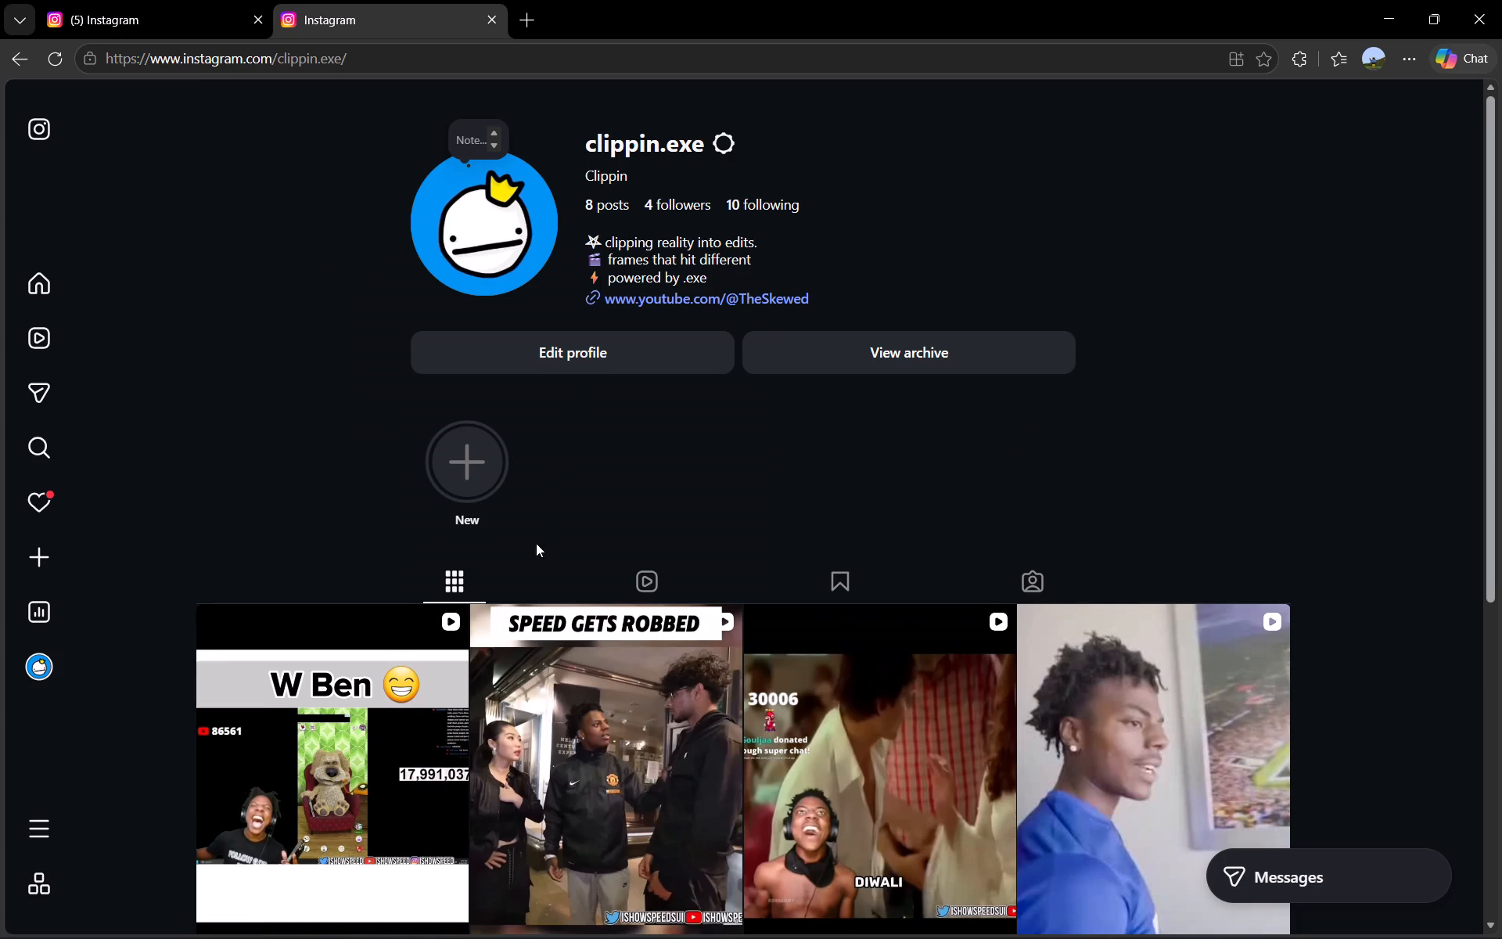
scroll(536, 543, down, 4)
click(410, 282)
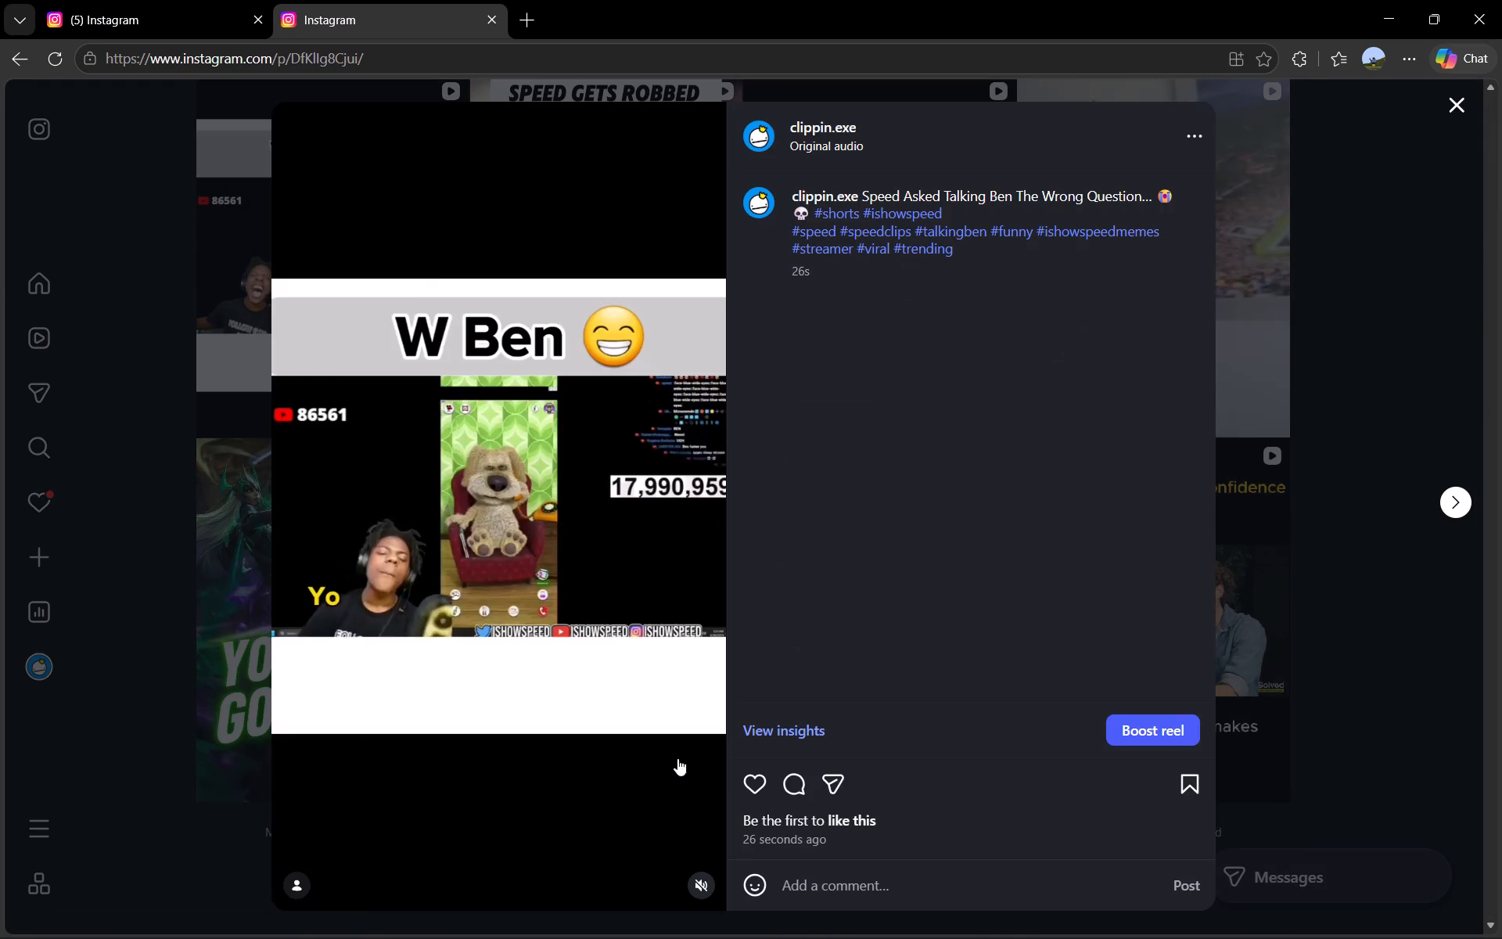
Like the W Ben reel while previewing it with sound, mute it again and close its tab.
click(706, 880)
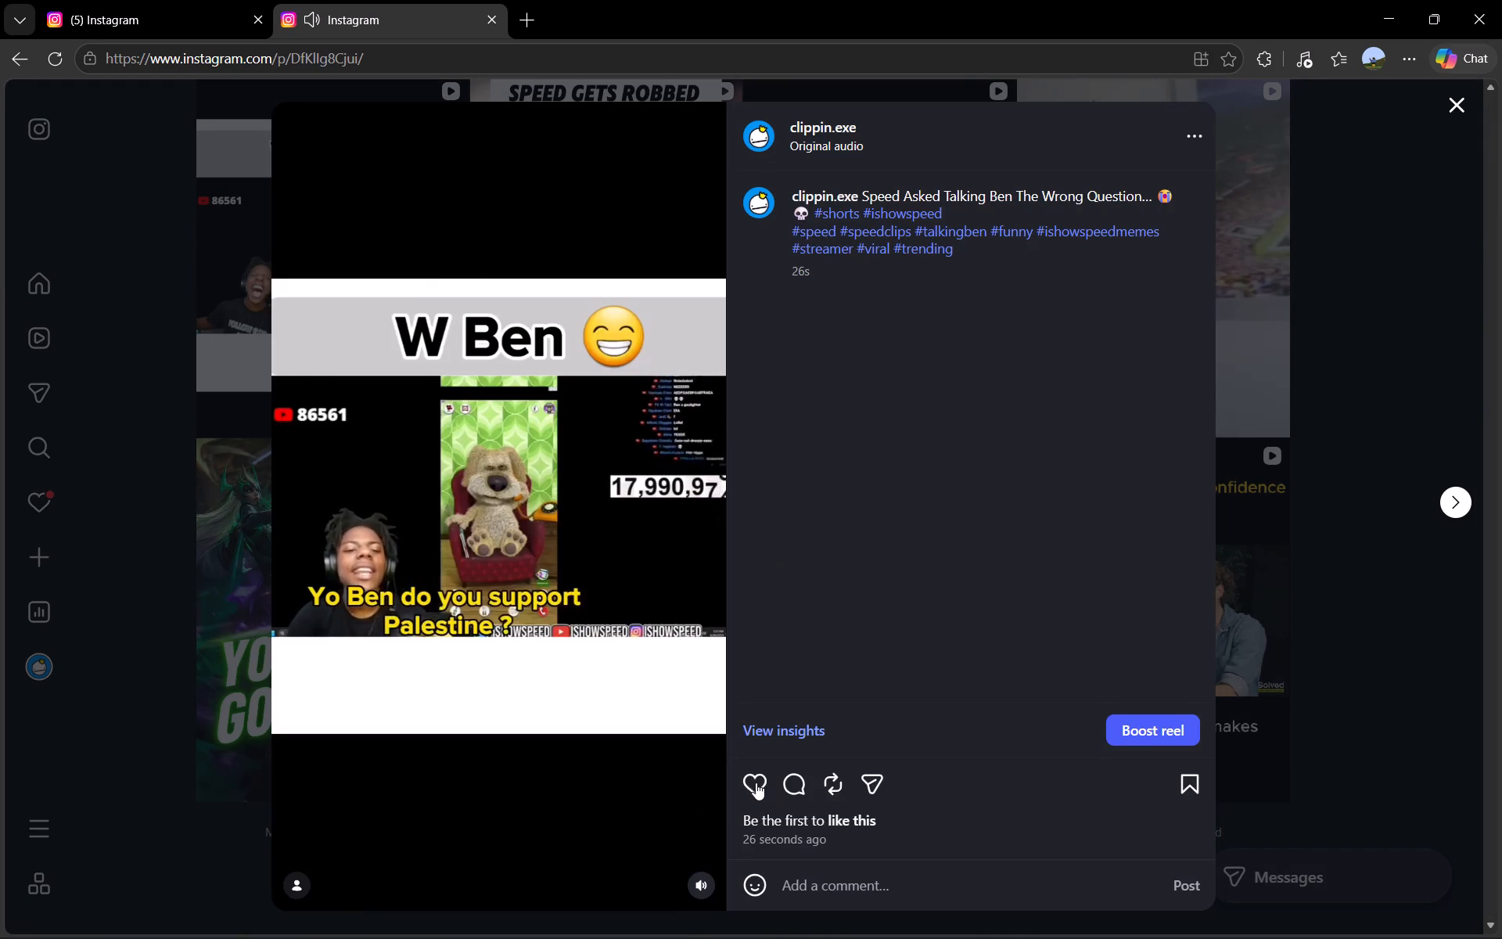
click(755, 782)
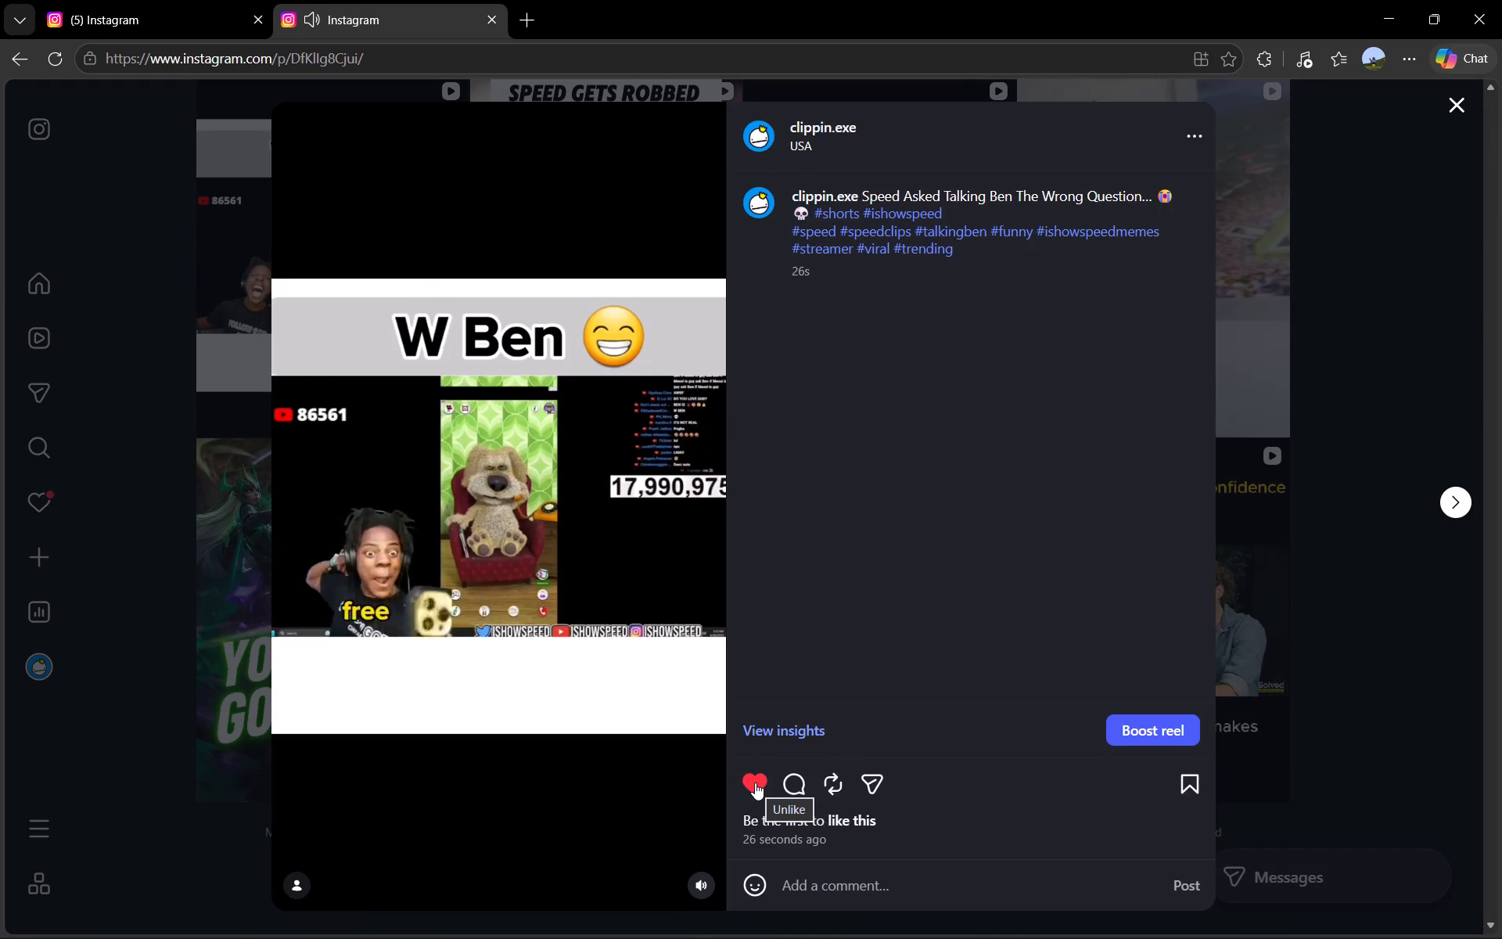
click(693, 880)
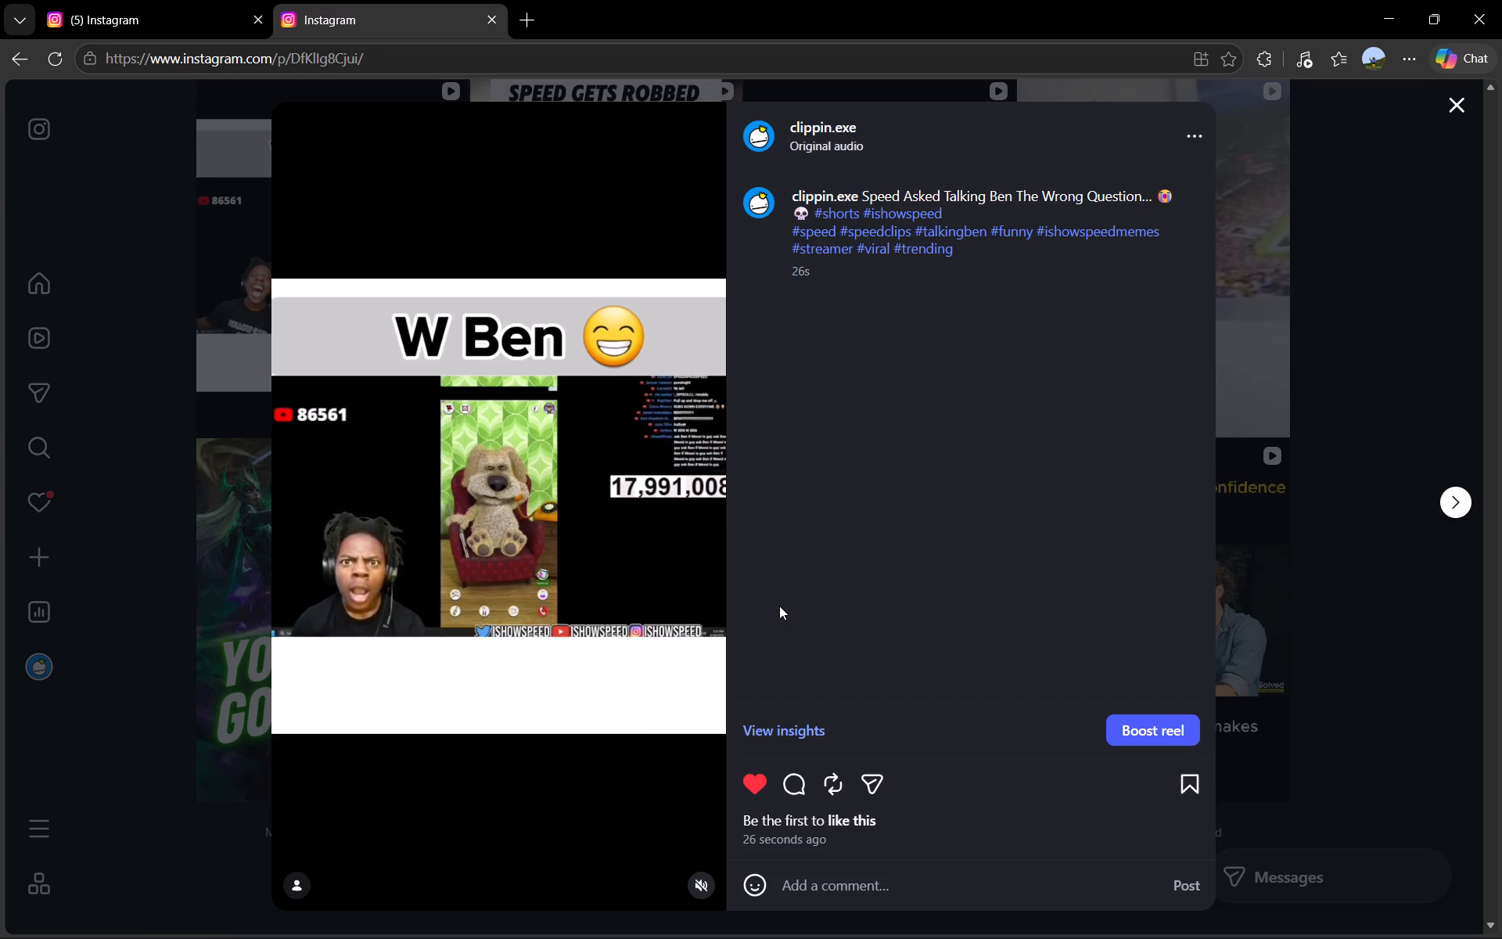
scroll(779, 606, down, 2)
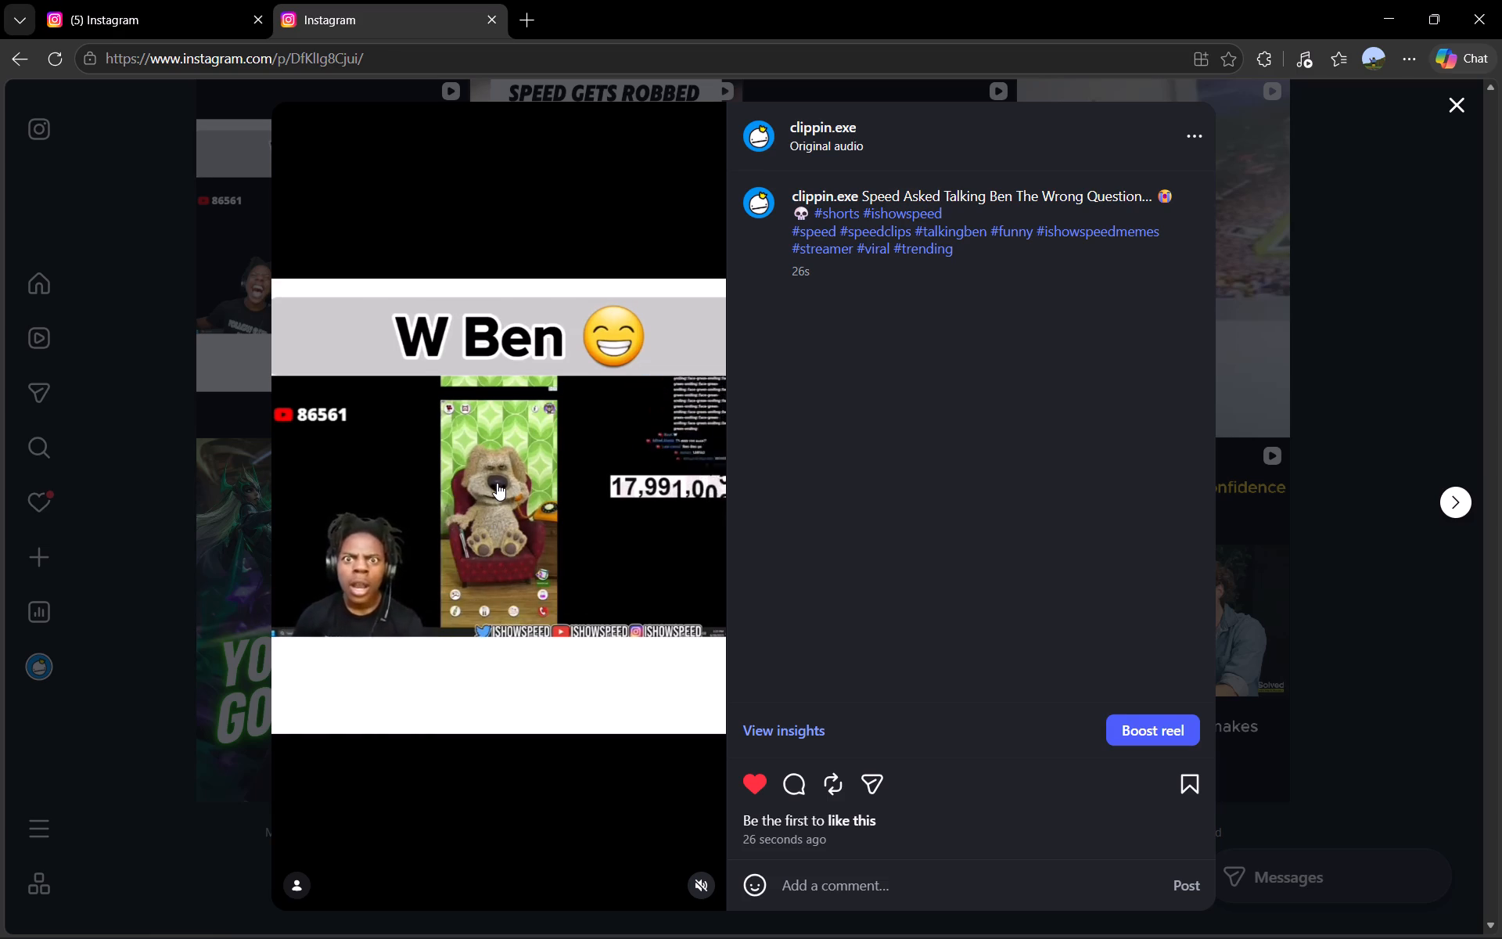
click(495, 19)
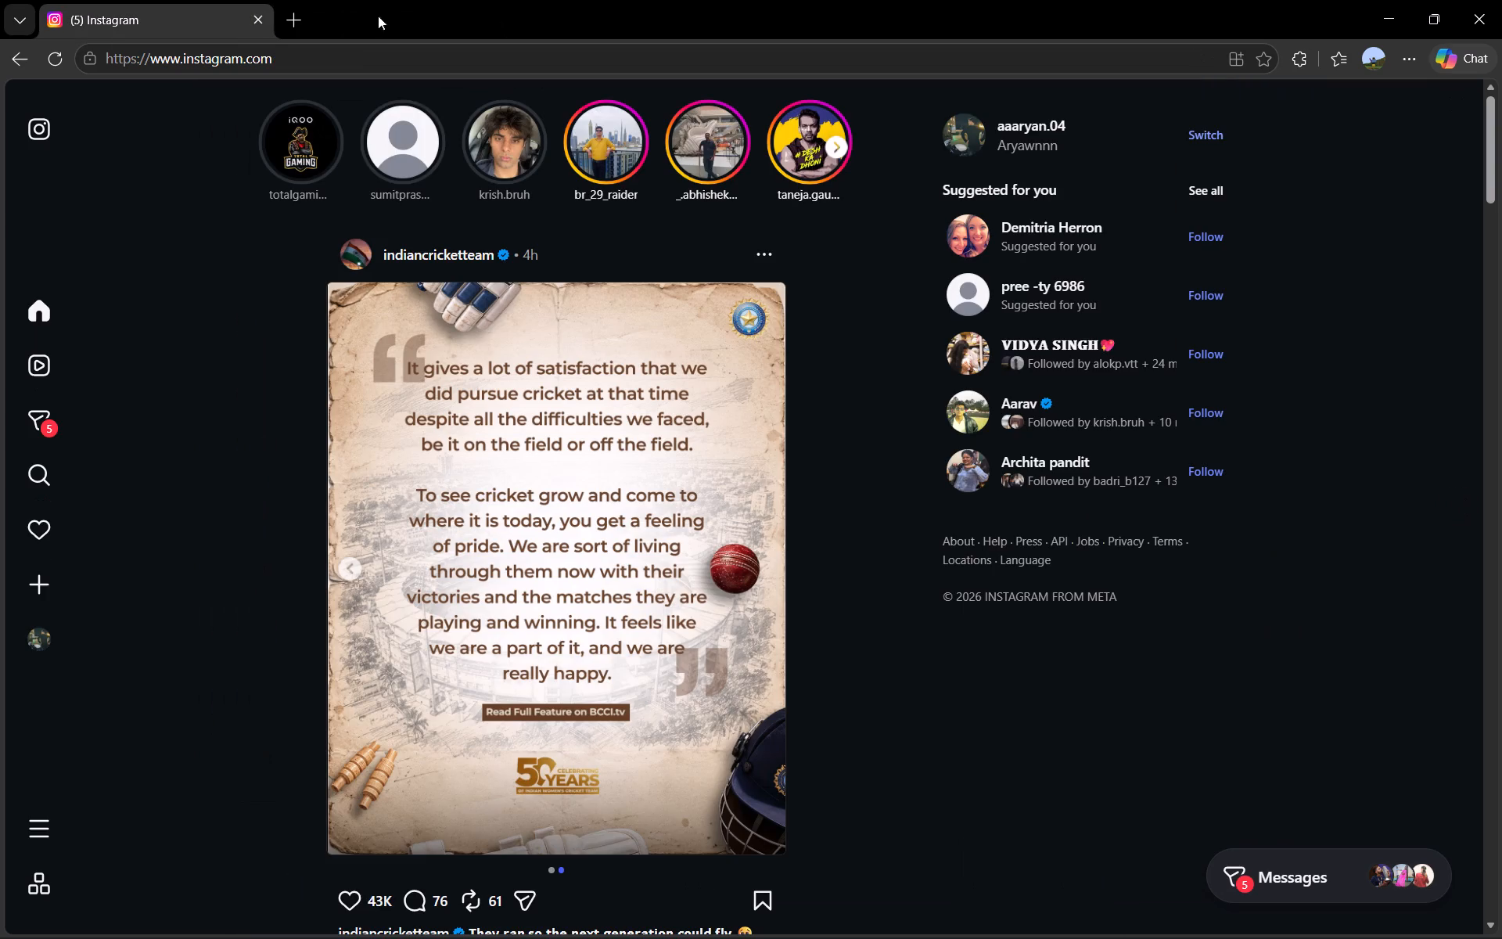
Open a new blank browser tab.
click(294, 13)
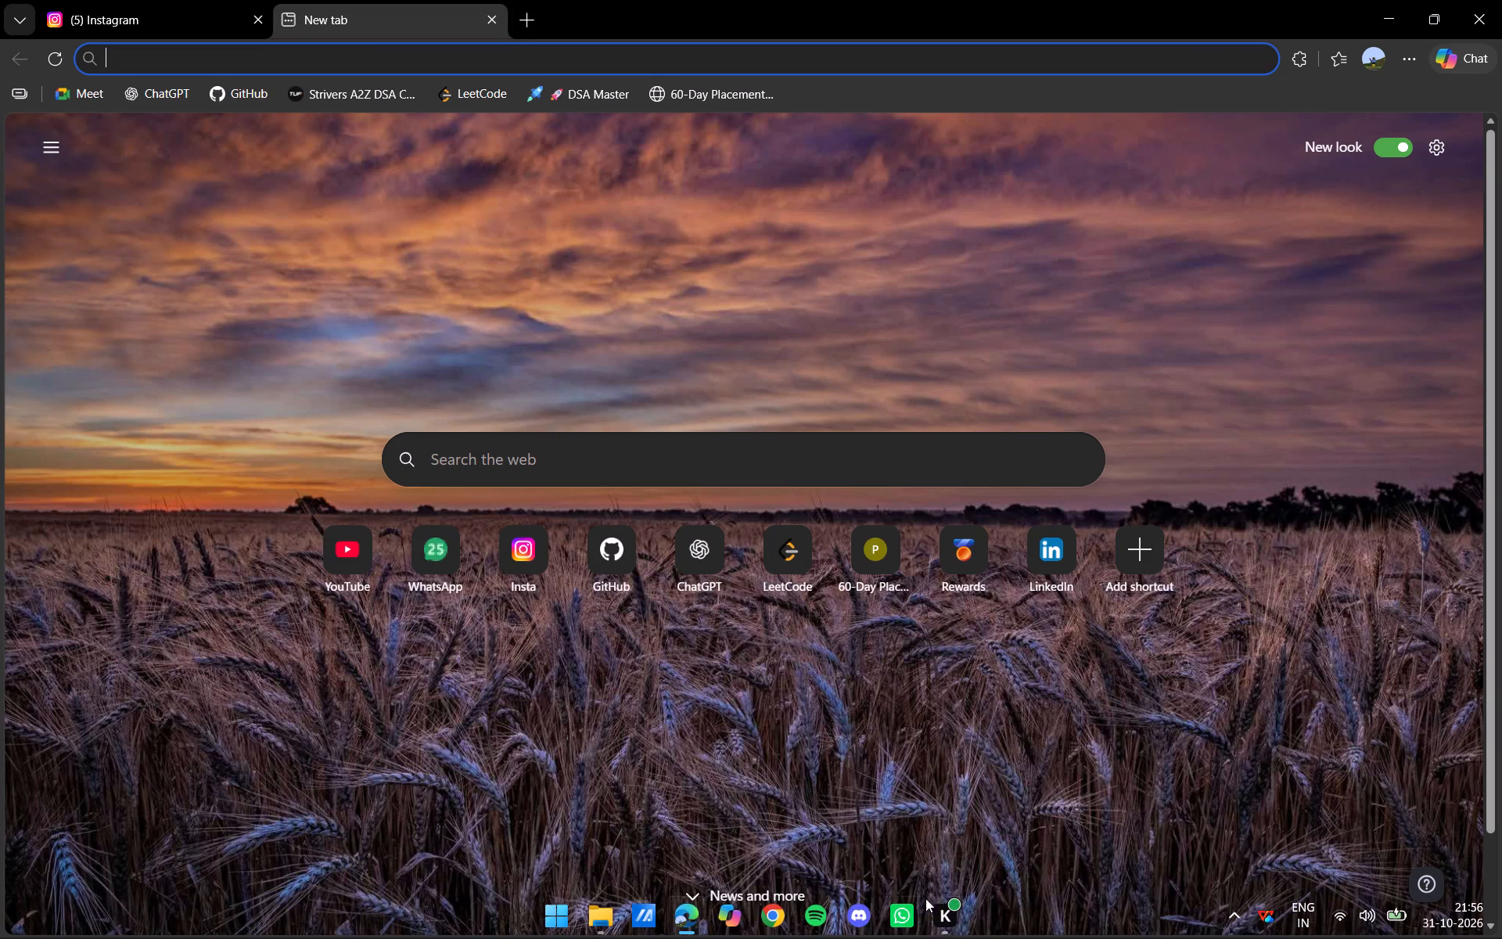